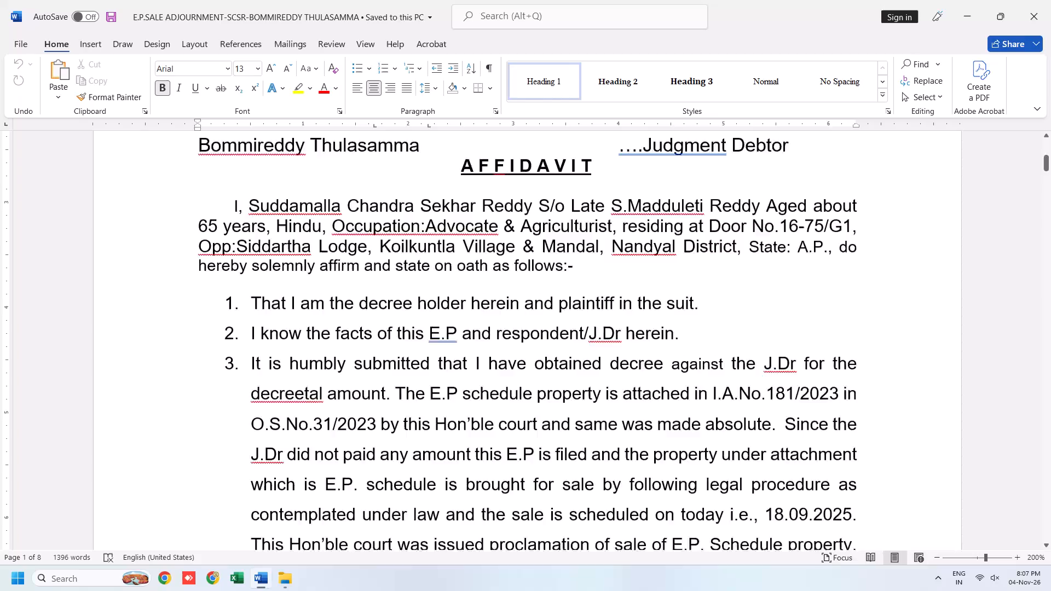
Review the affidavit and the Order 21 Rule 69 petition in the E.P. sale adjournment document.
scroll(710, 344, down, 19)
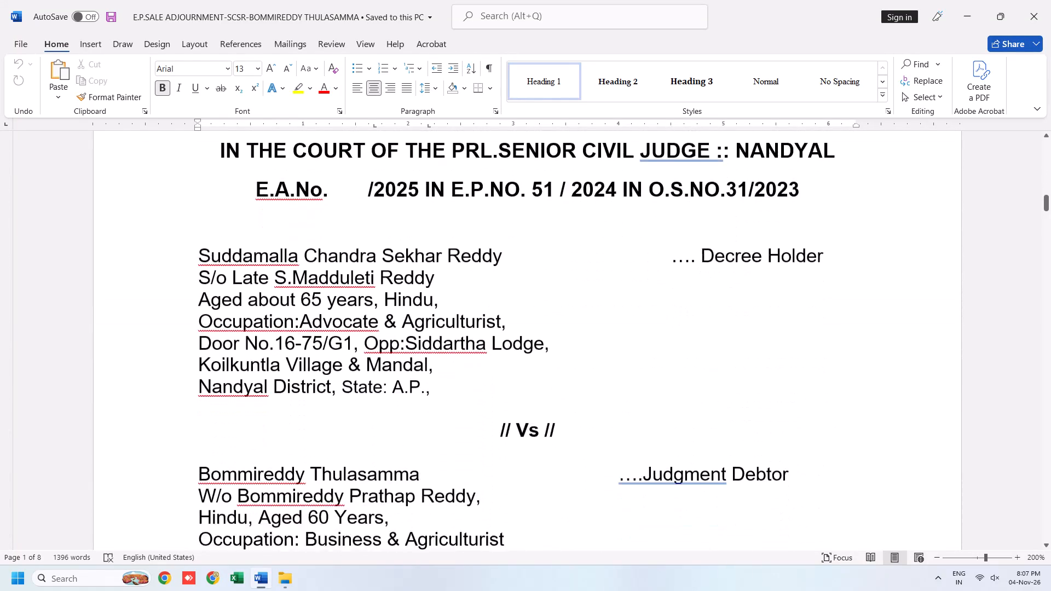
scroll(710, 344, down, 9)
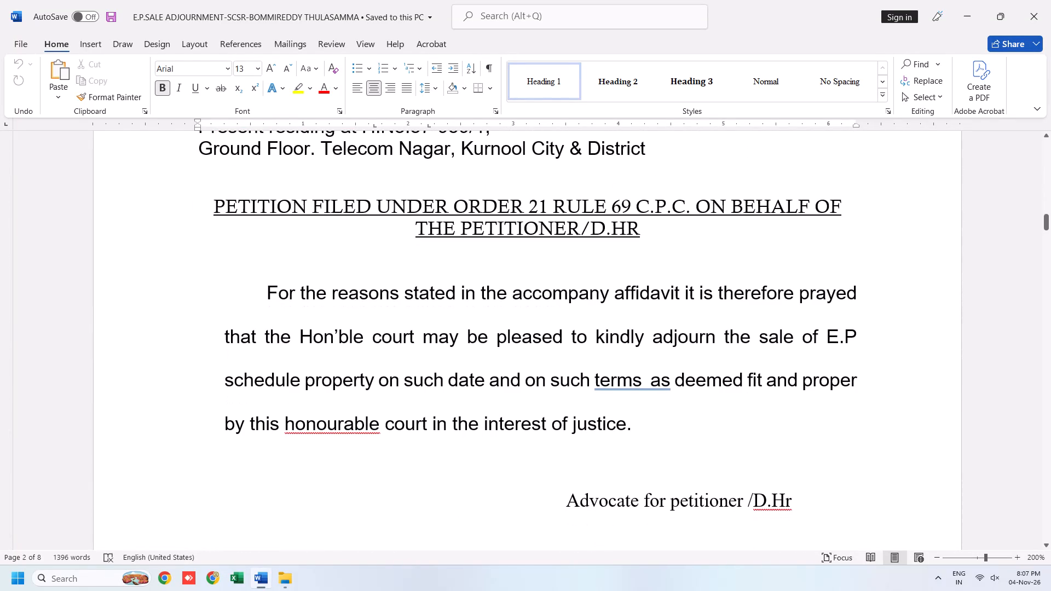
scroll(807, 279, down, 4)
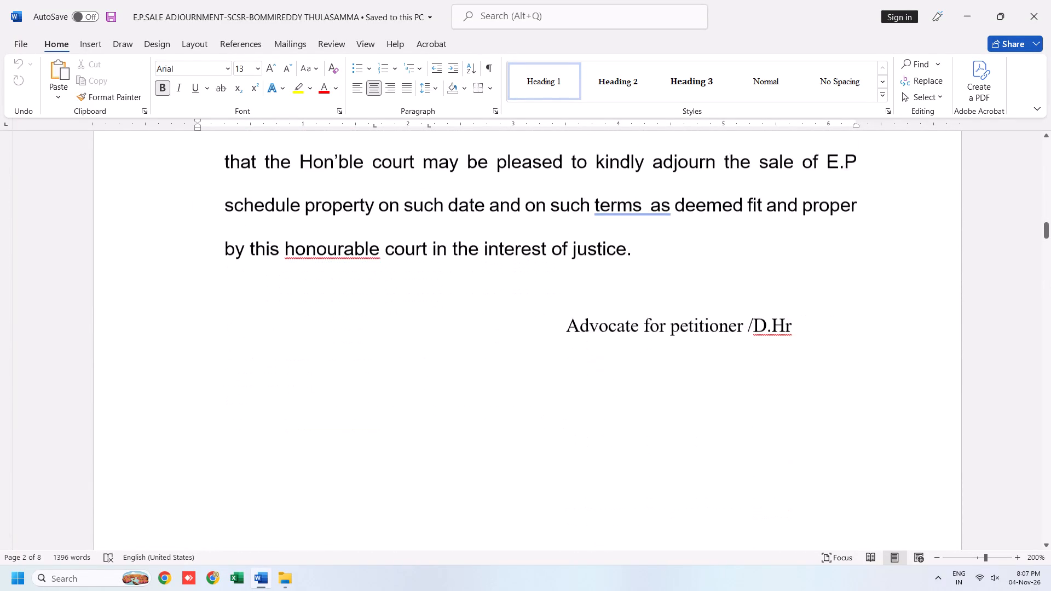
scroll(807, 279, up, 11)
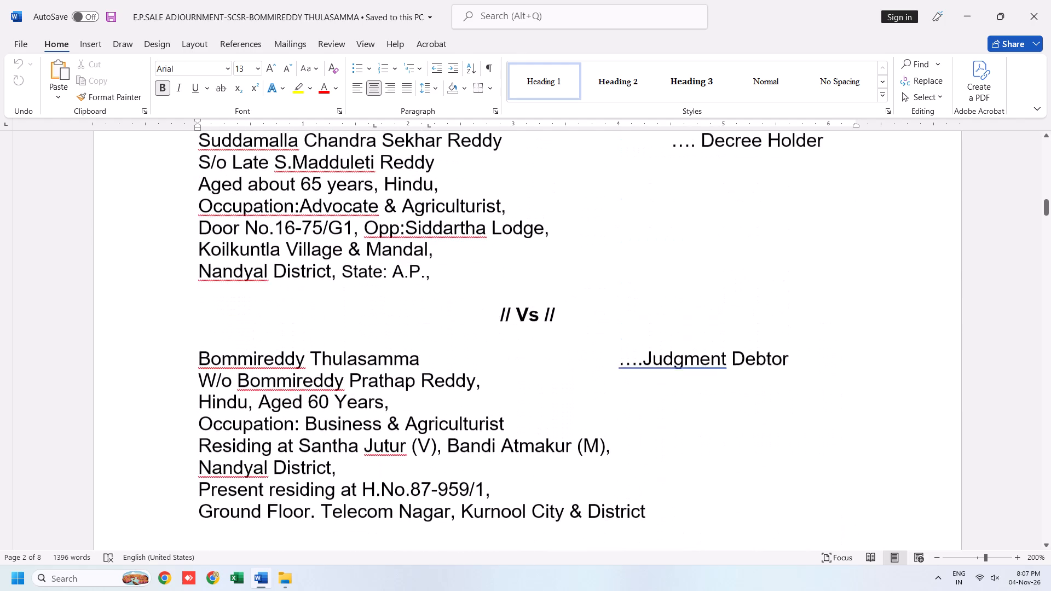
scroll(807, 279, up, 4)
scroll(807, 279, up, 17)
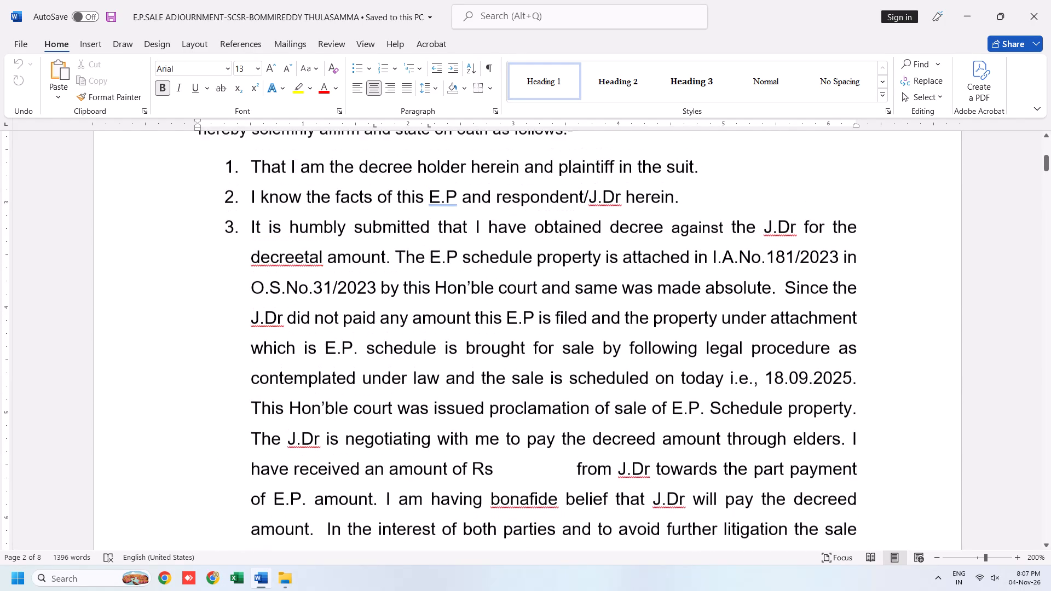
scroll(807, 279, up, 5)
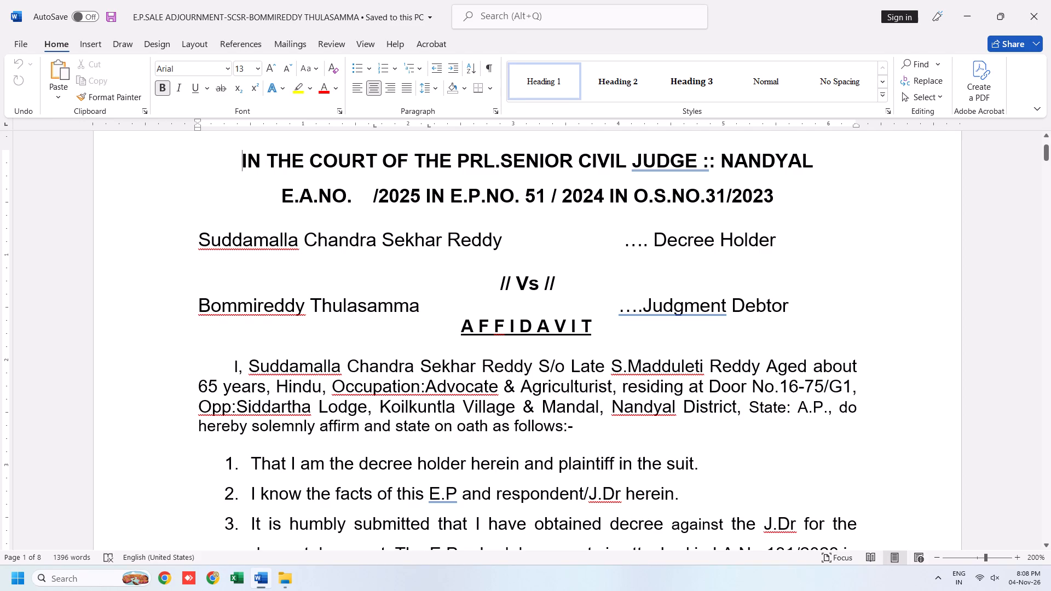
Switch to File Explorer and look through the search results for "A" in the E P folder for a relevant execution petition file.
click(19, 44)
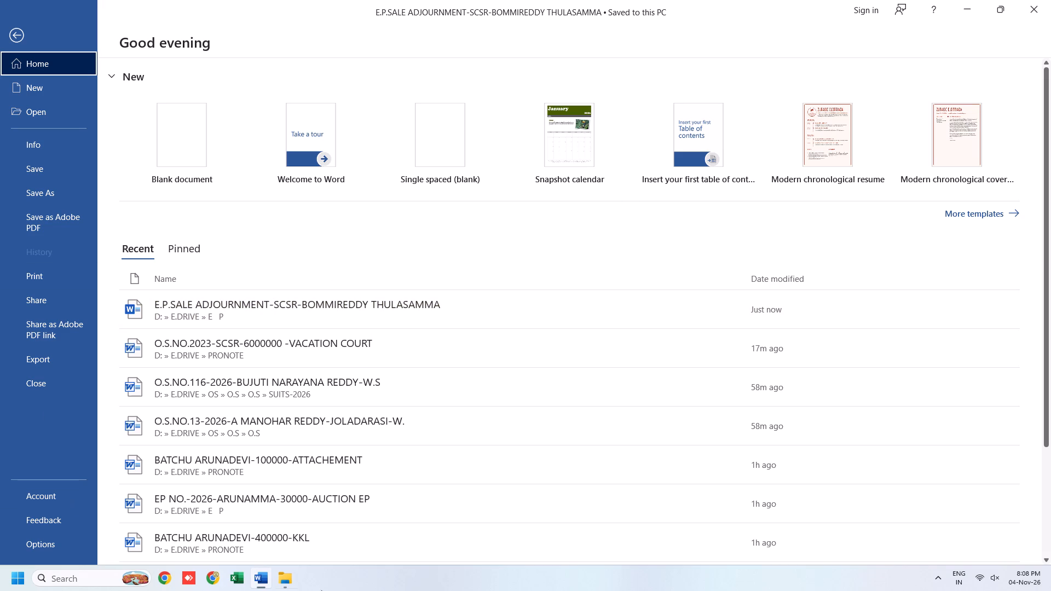
click(283, 580)
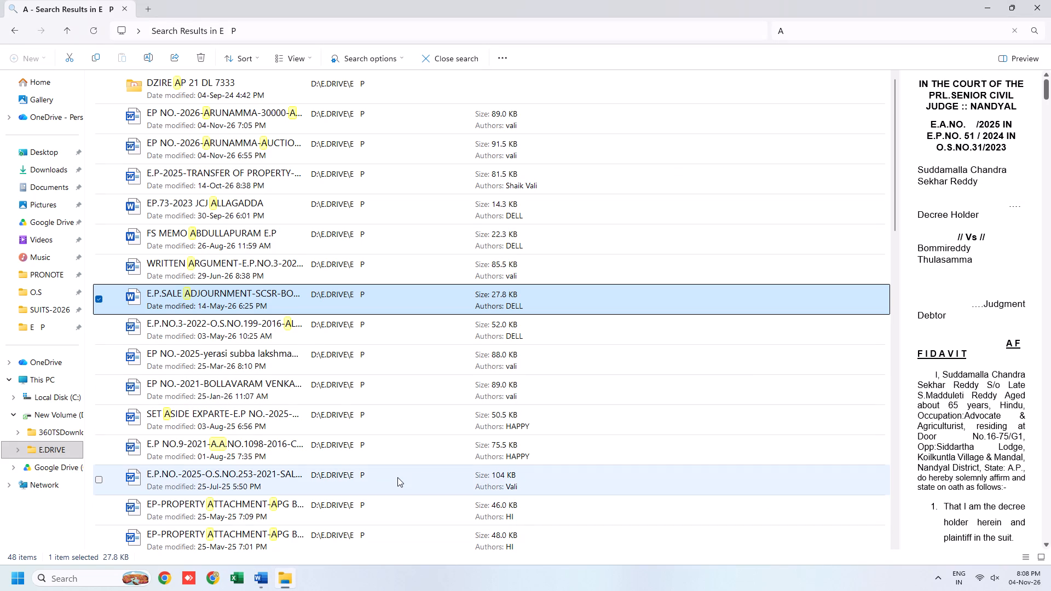
scroll(397, 477, down, 2)
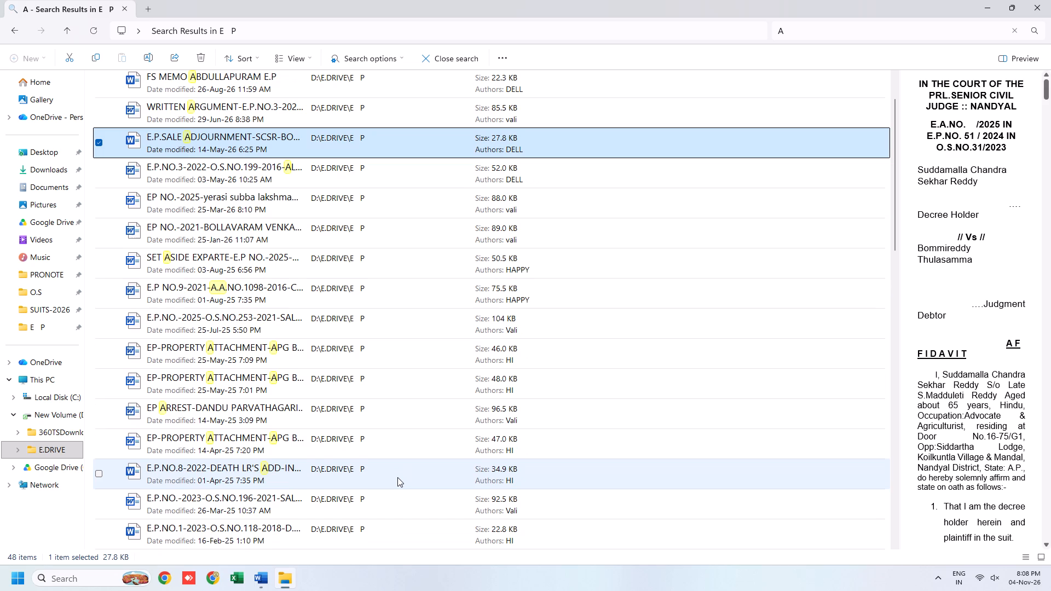
scroll(397, 477, down, 3)
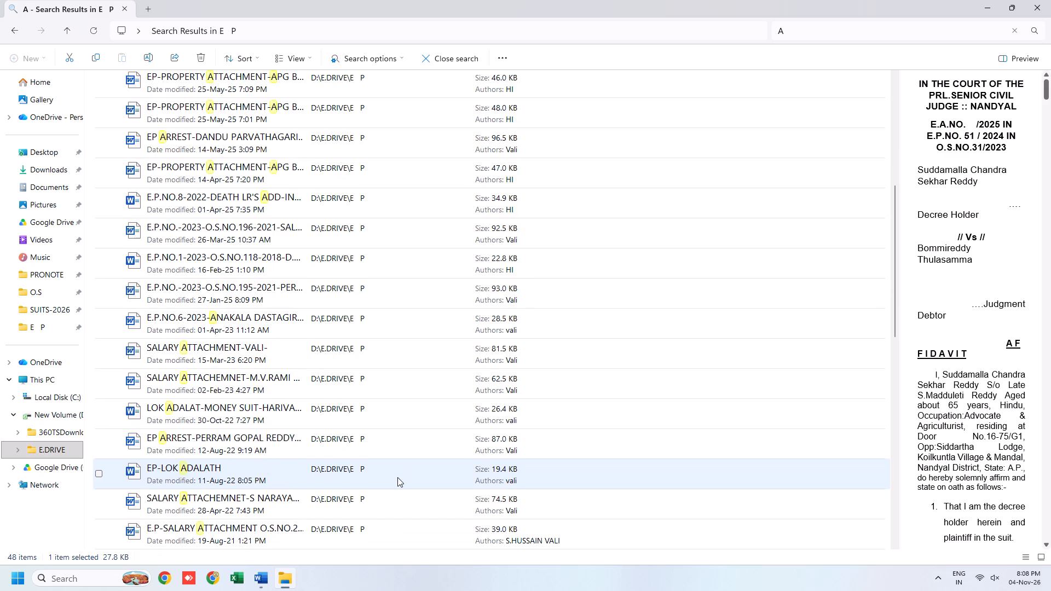
scroll(397, 477, down, 3)
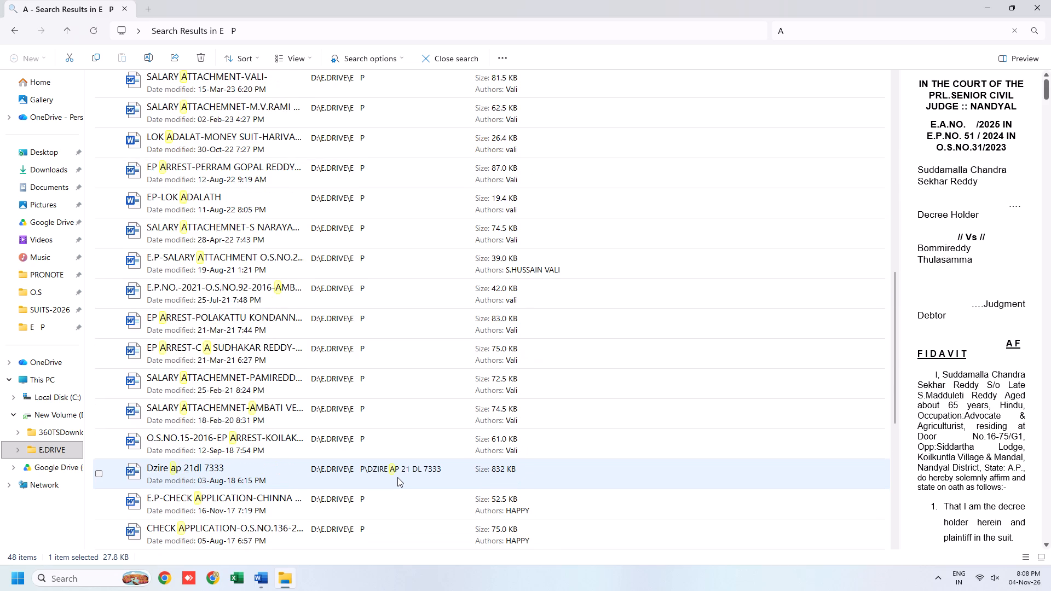
scroll(397, 477, down, 6)
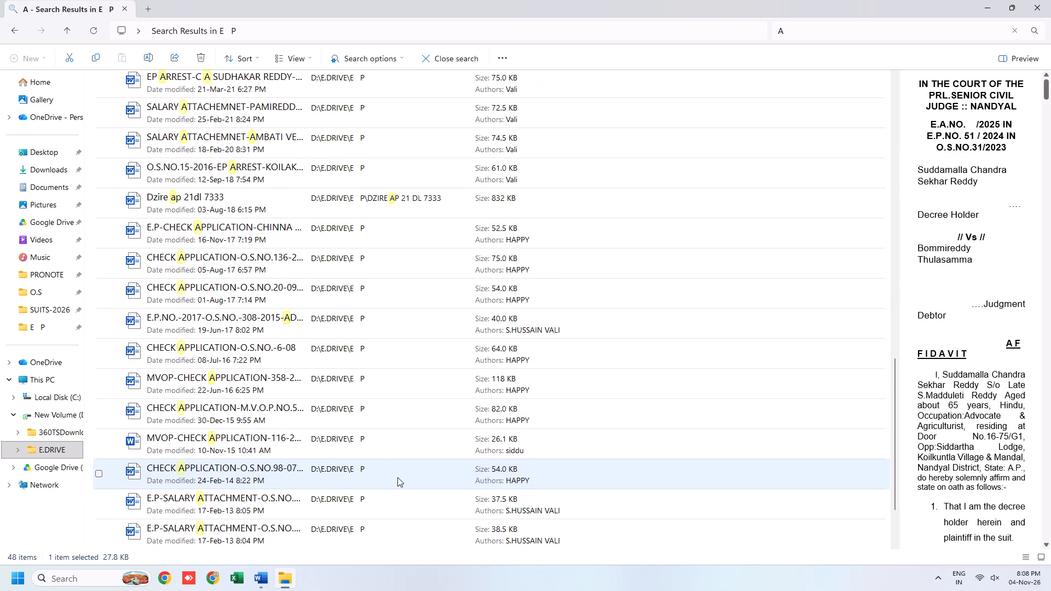
scroll(397, 477, down, 3)
scroll(279, 407, up, 4)
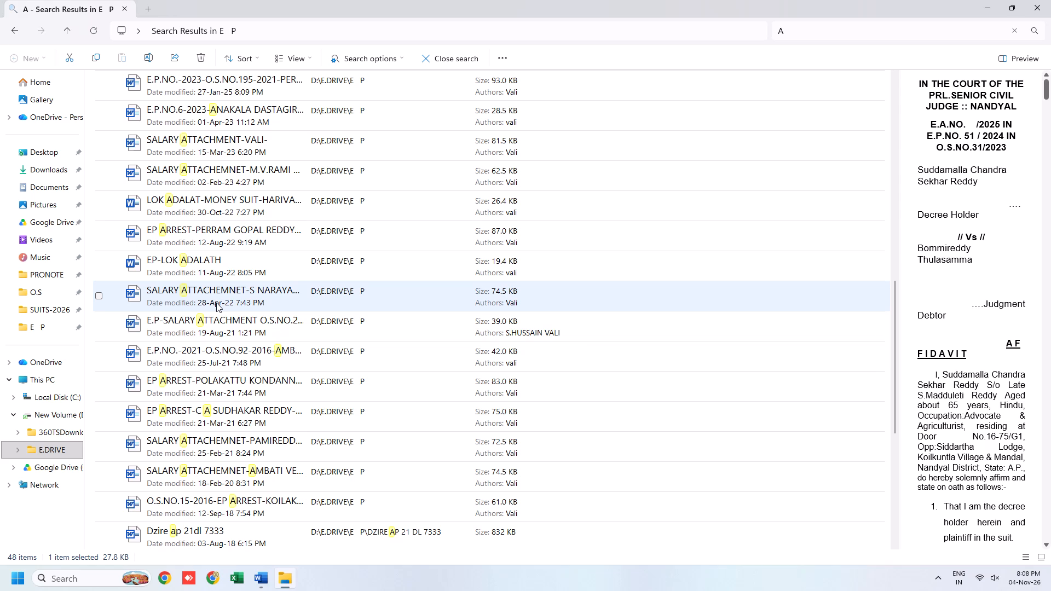
scroll(216, 303, up, 6)
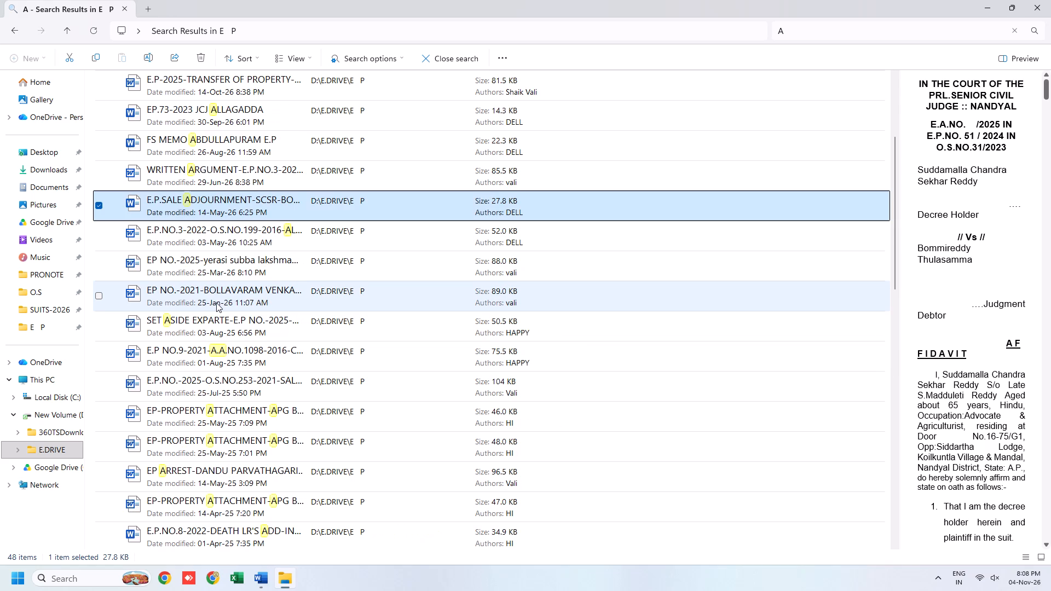
scroll(216, 303, up, 3)
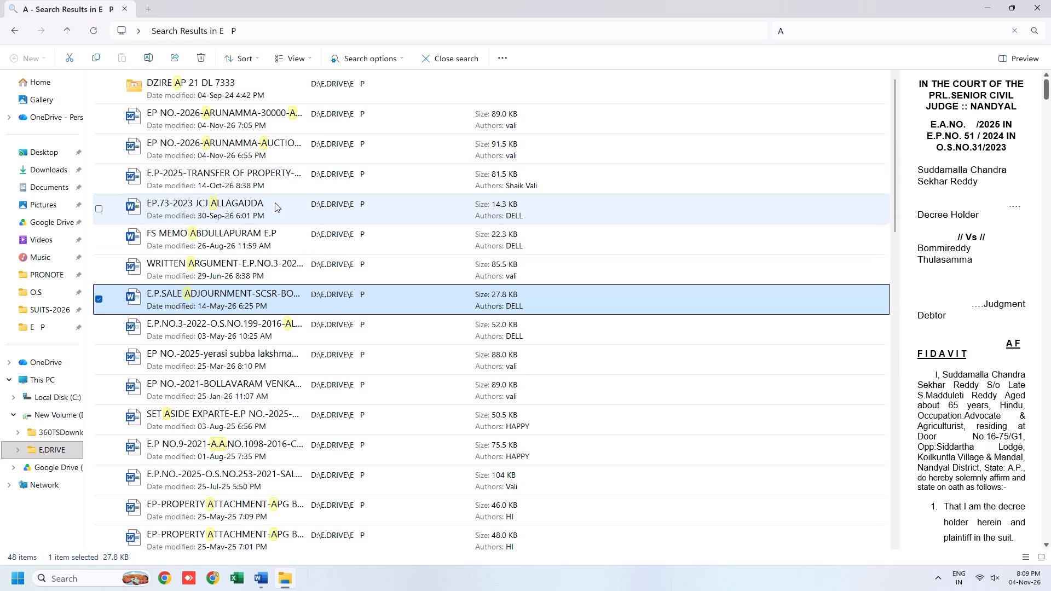
scroll(275, 202, up, 3)
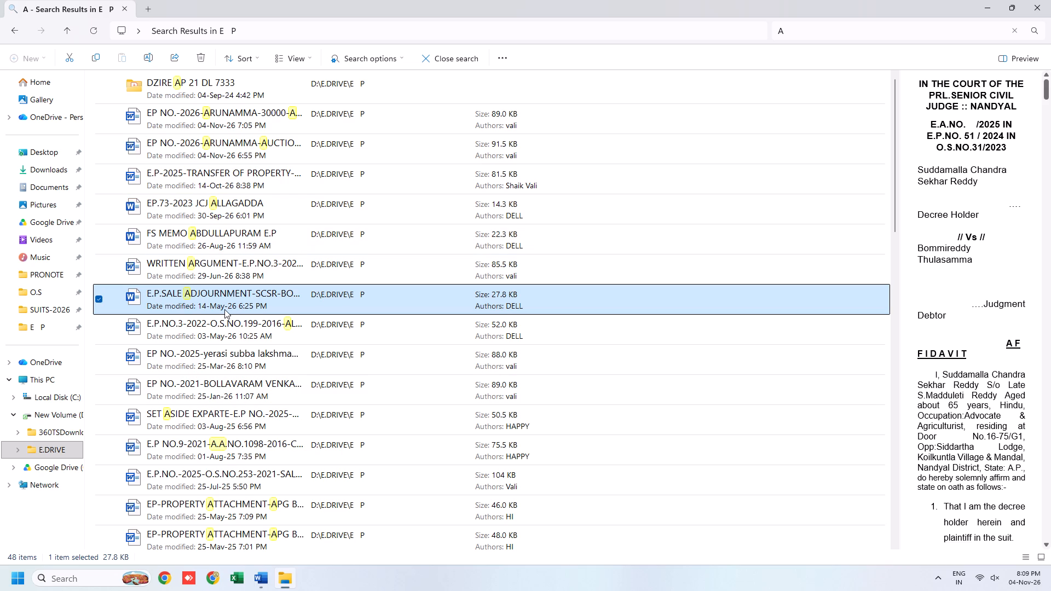
double_click(230, 329)
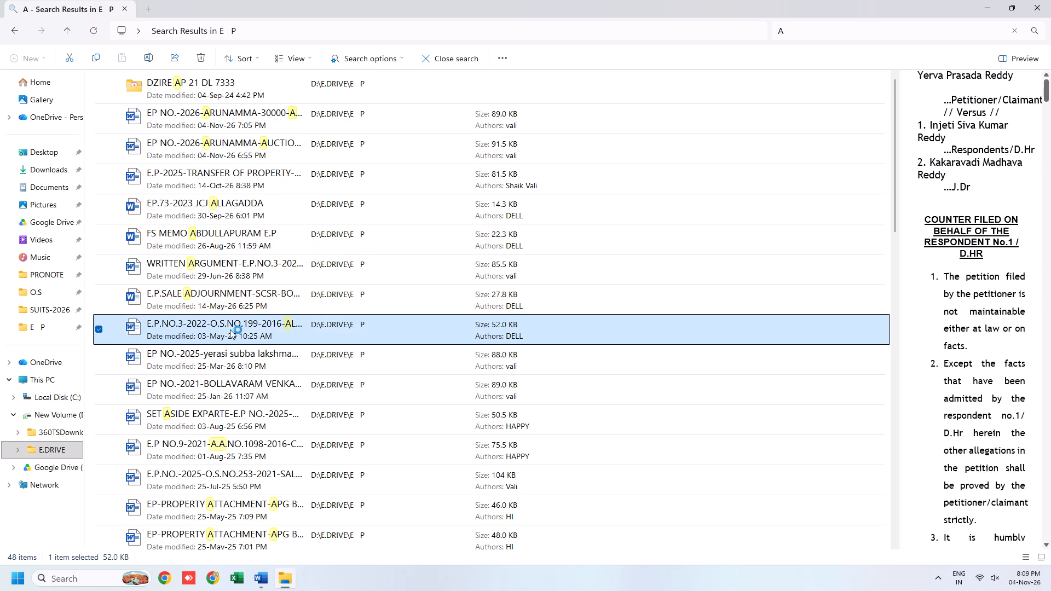
scroll(395, 330, down, 2)
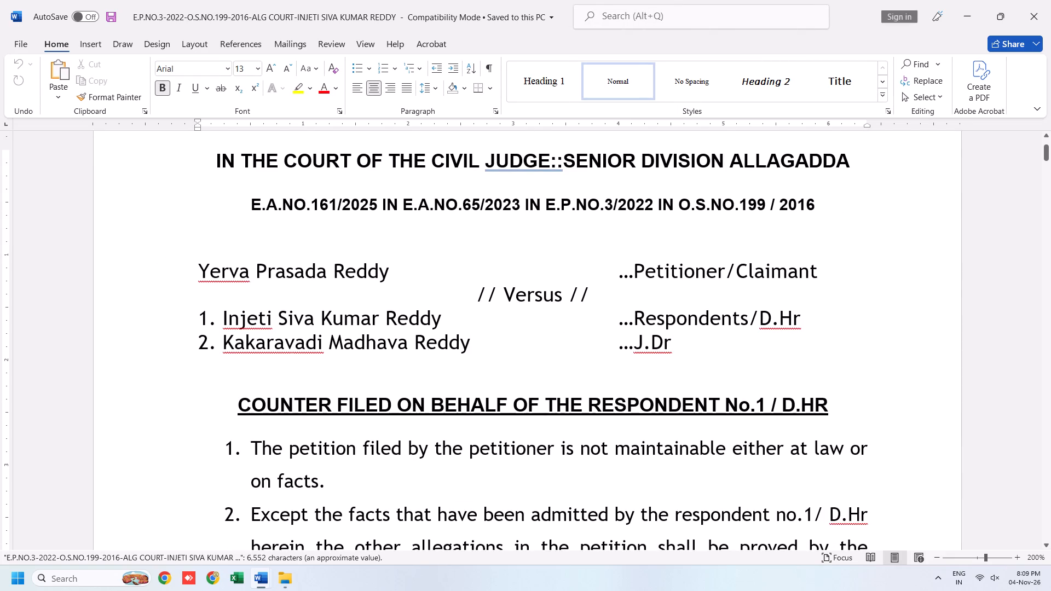
key(ctrl+End)
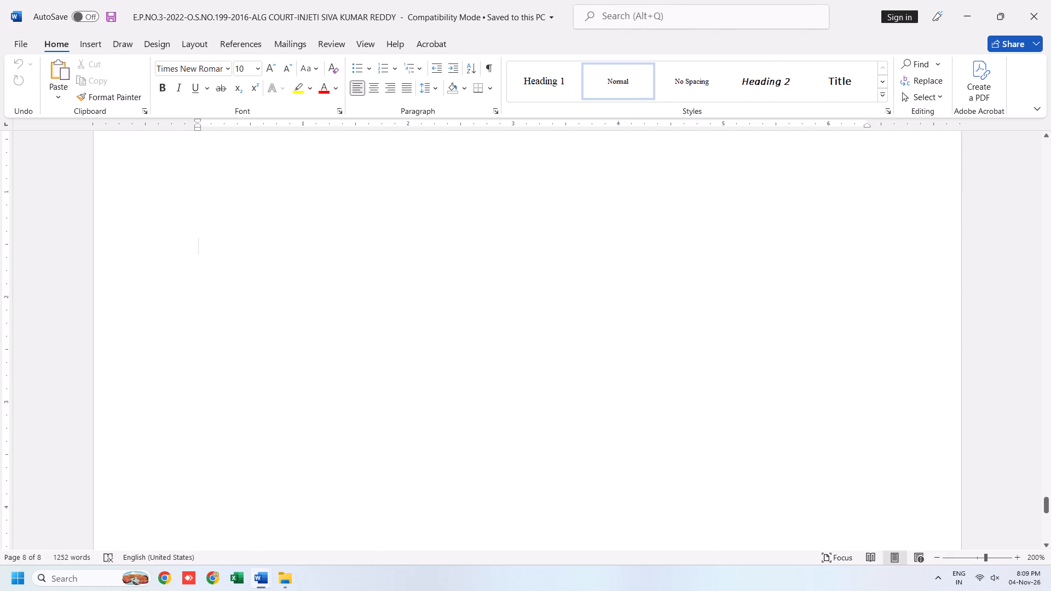
key(Page_Up)
key(Page_Up)
key(Page_Up)
key(Page_Up)
key(Page_Up)
key(Page_Up)
key(Page_Up)
key(Page_Up)
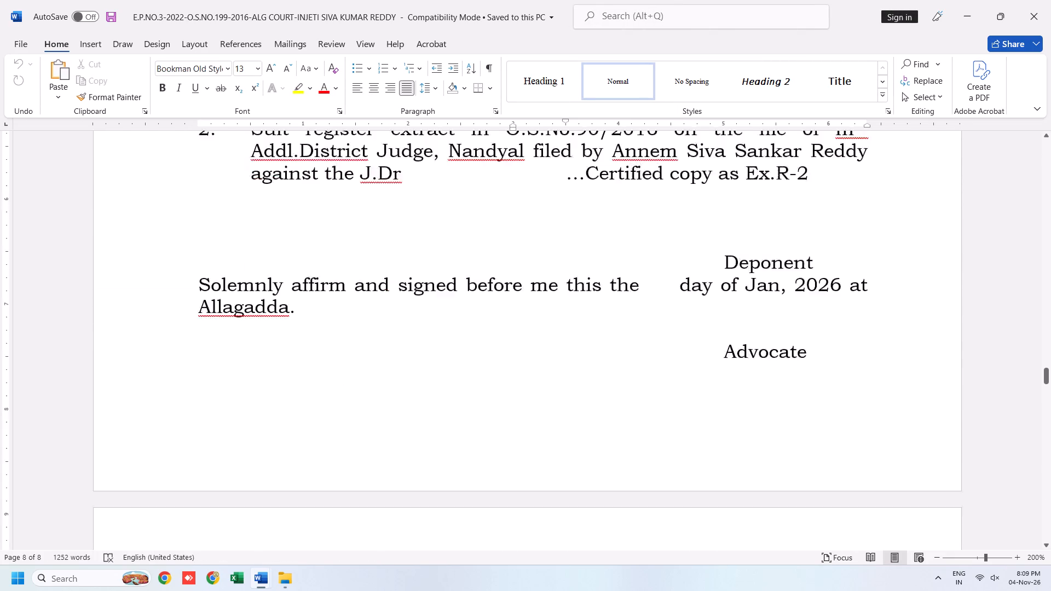
key(Page_Up)
key(Page_Up)
key(Page_Up)
key(Page_Up)
key(Page_Up)
key(Page_Up)
key(Page_Up)
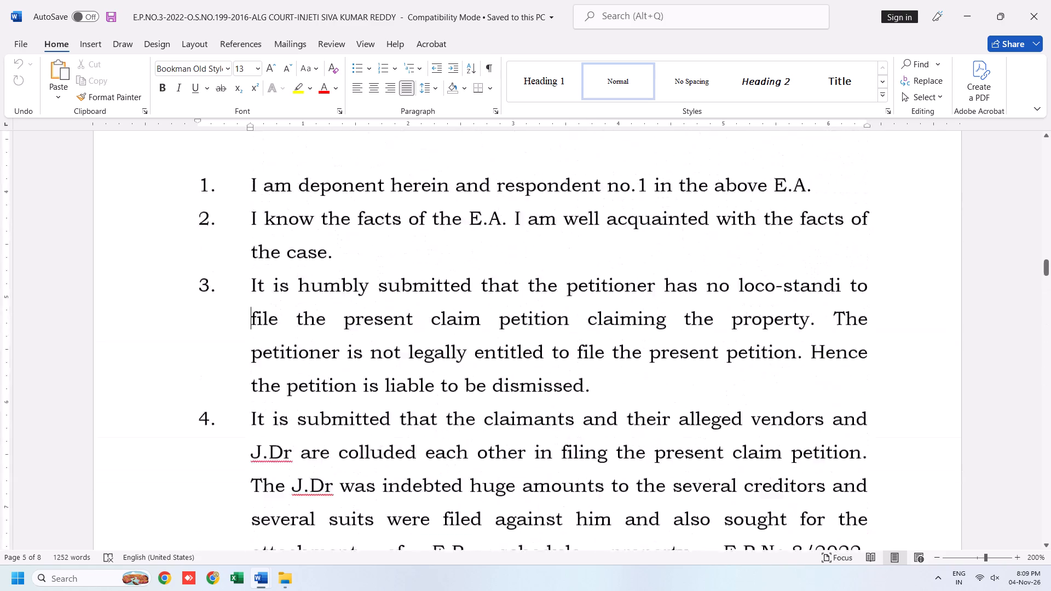
key(Page_Up)
key(Page_Up)
key(Page_Up)
key(Page_Up)
key(Page_Up)
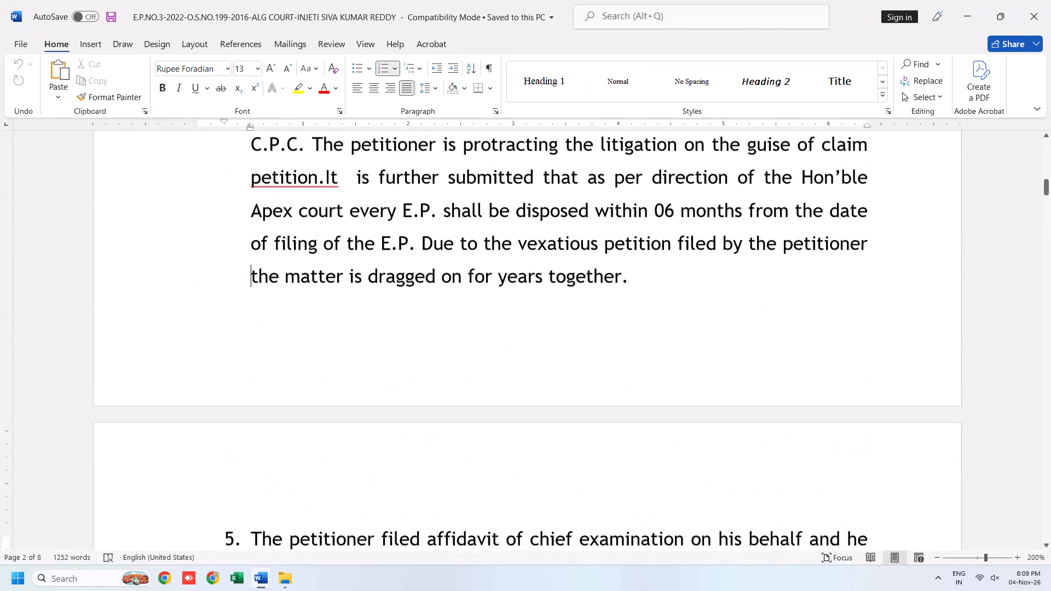
key(Page_Up)
key(Page_Up)
key(Page_Up)
key(Page_Up)
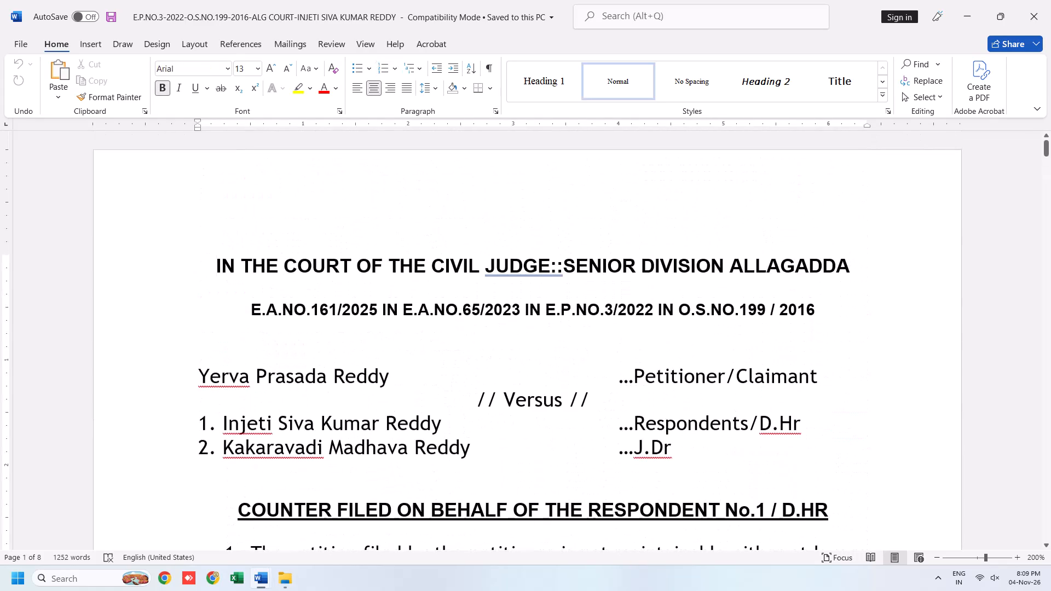
key(Page_Up)
click(1032, 14)
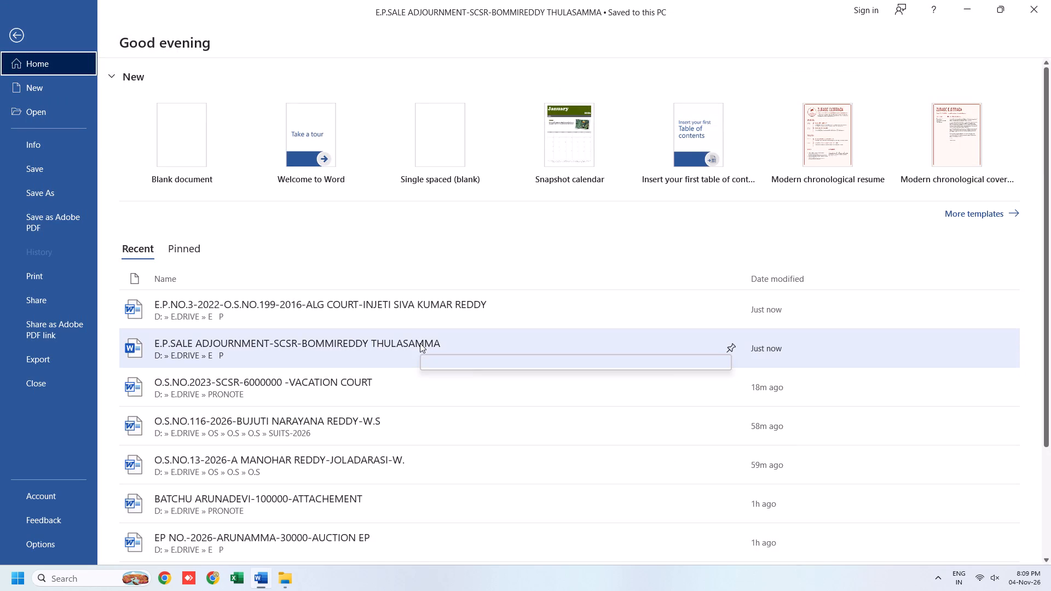
Reopen the E.P. sale adjournment document from the recent files and read its adjournment affidavit and Order 21 Rule 69 petition.
double_click(420, 343)
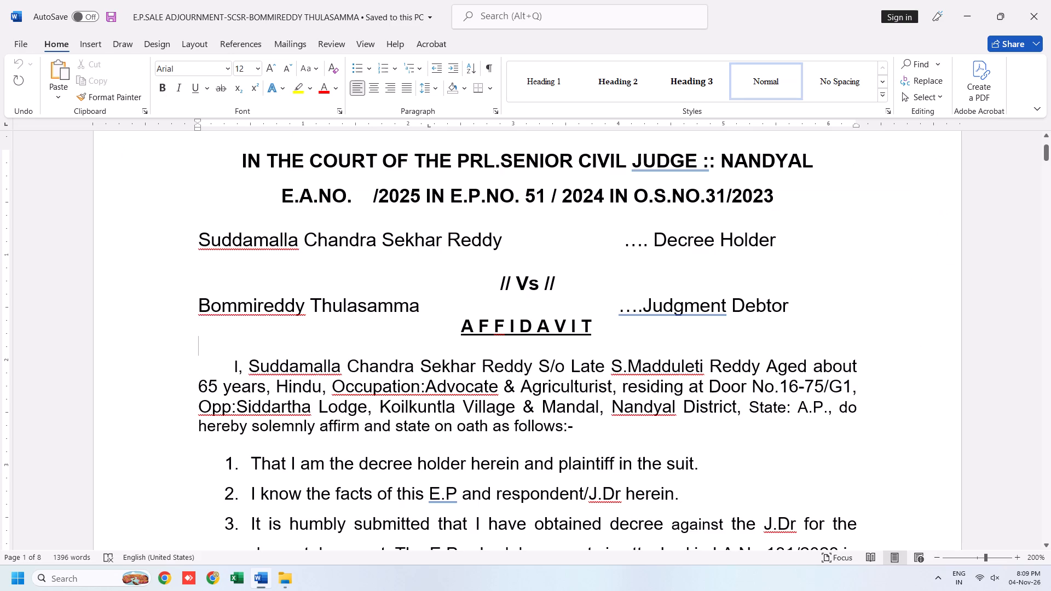
scroll(667, 343, down, 8)
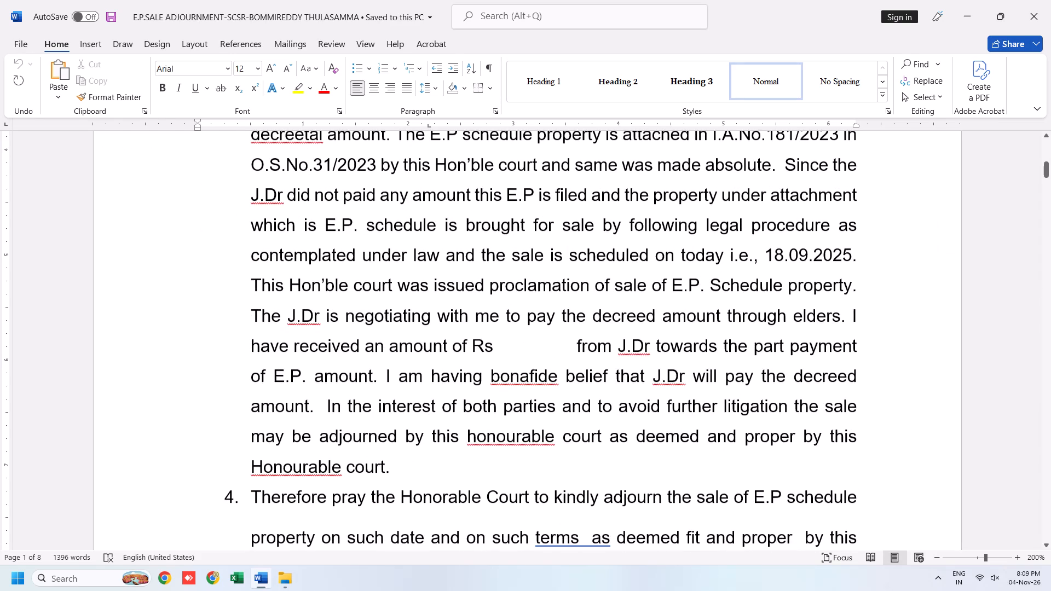
scroll(667, 343, down, 5)
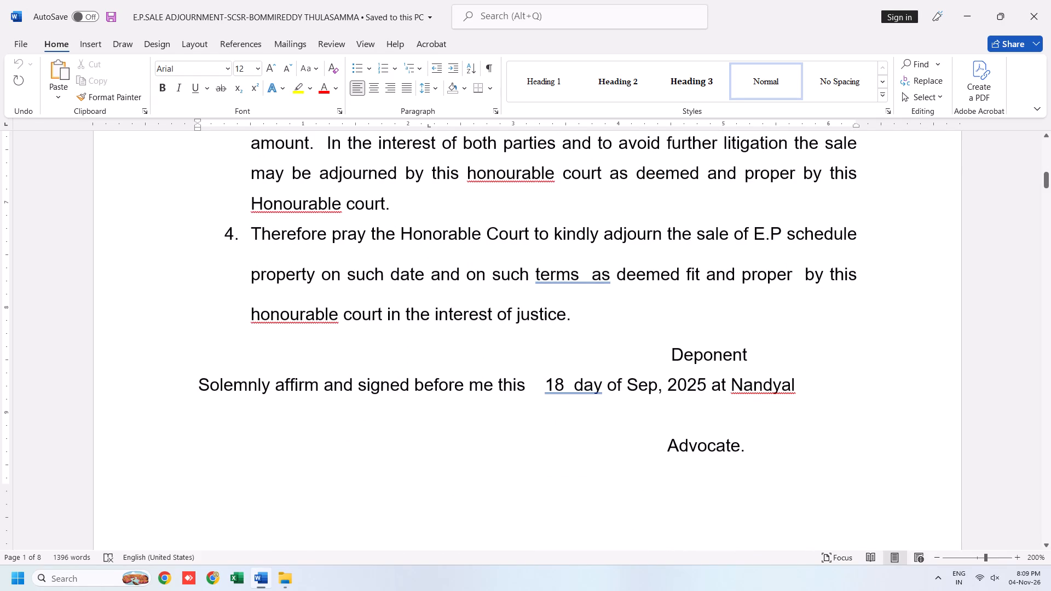
scroll(649, 374, down, 12)
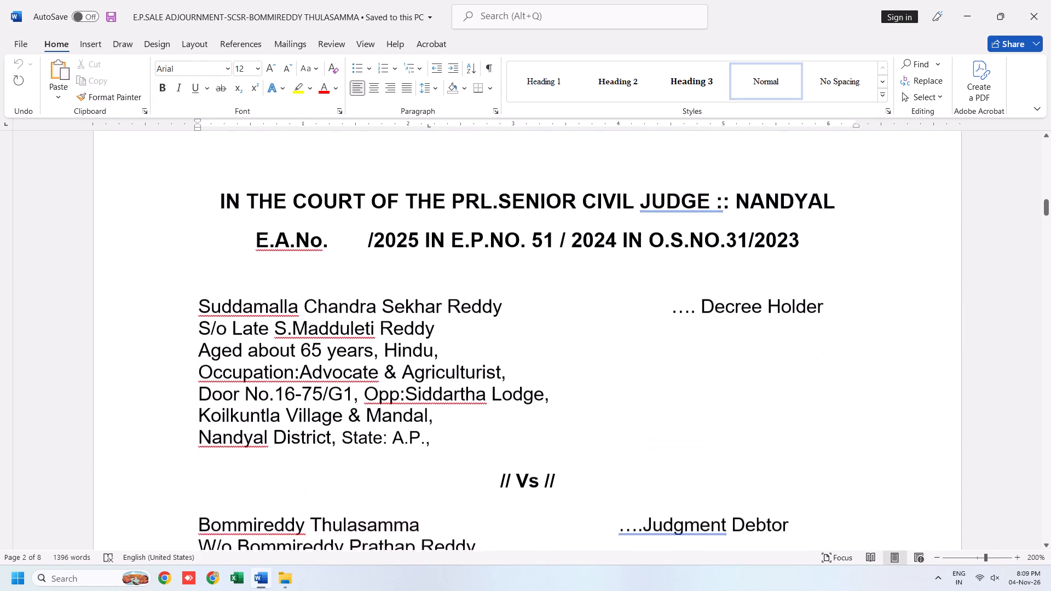
scroll(649, 374, down, 2)
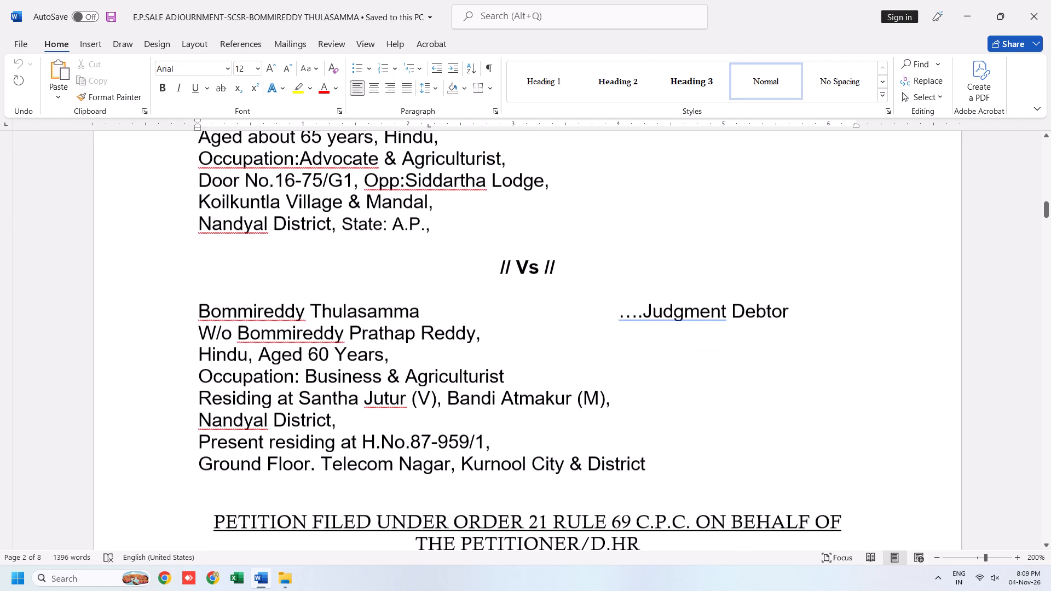
scroll(660, 375, down, 4)
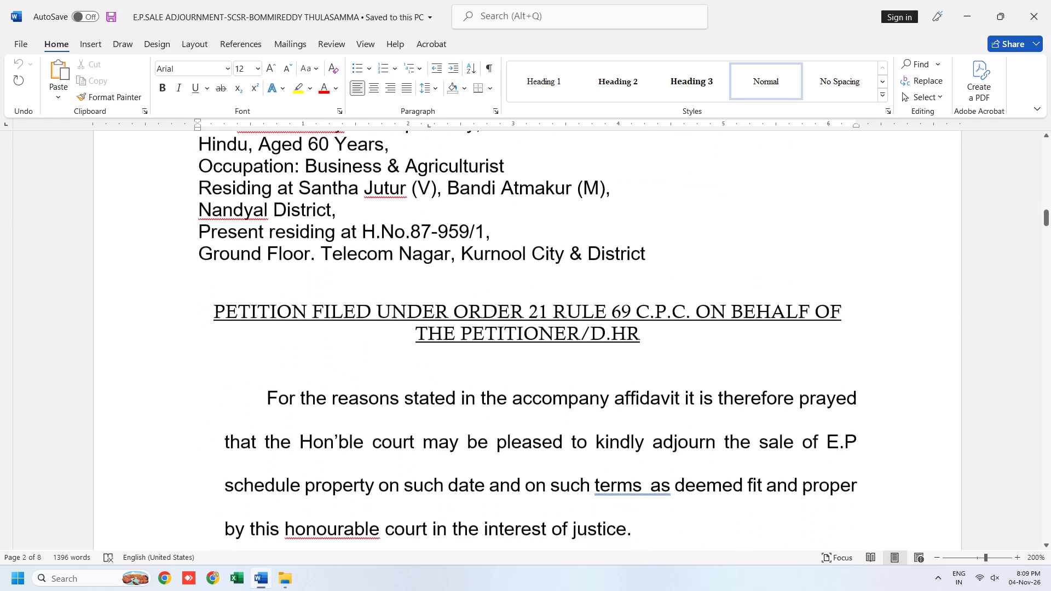
scroll(683, 374, down, 4)
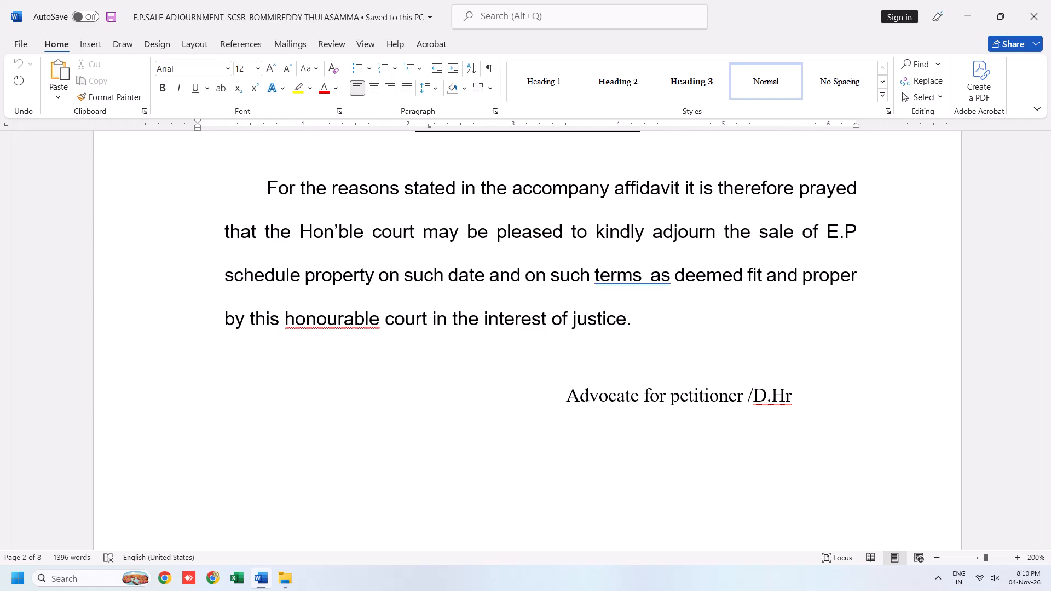
scroll(683, 374, down, 5)
Read the decree holder's affidavit on participating in the auction and the accompanying Order 21 Rule 72 petition.
scroll(683, 374, down, 5)
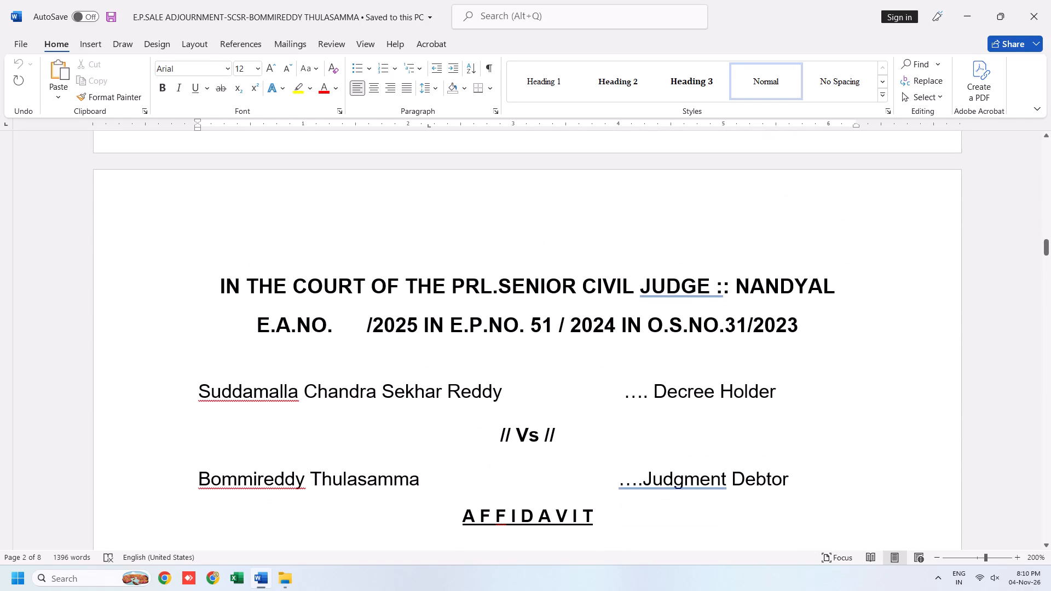
scroll(683, 374, down, 9)
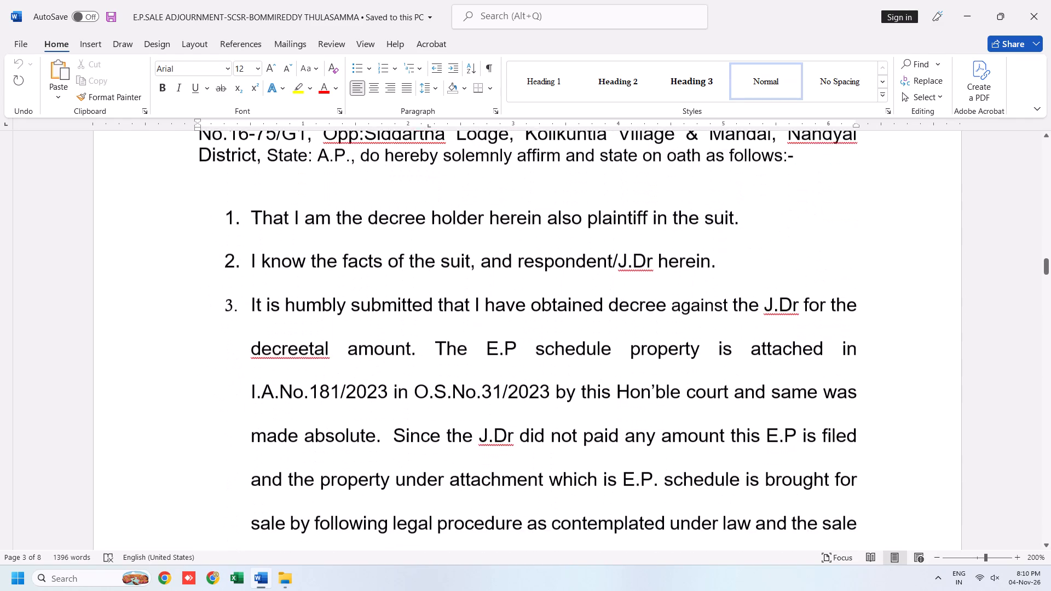
scroll(683, 374, down, 3)
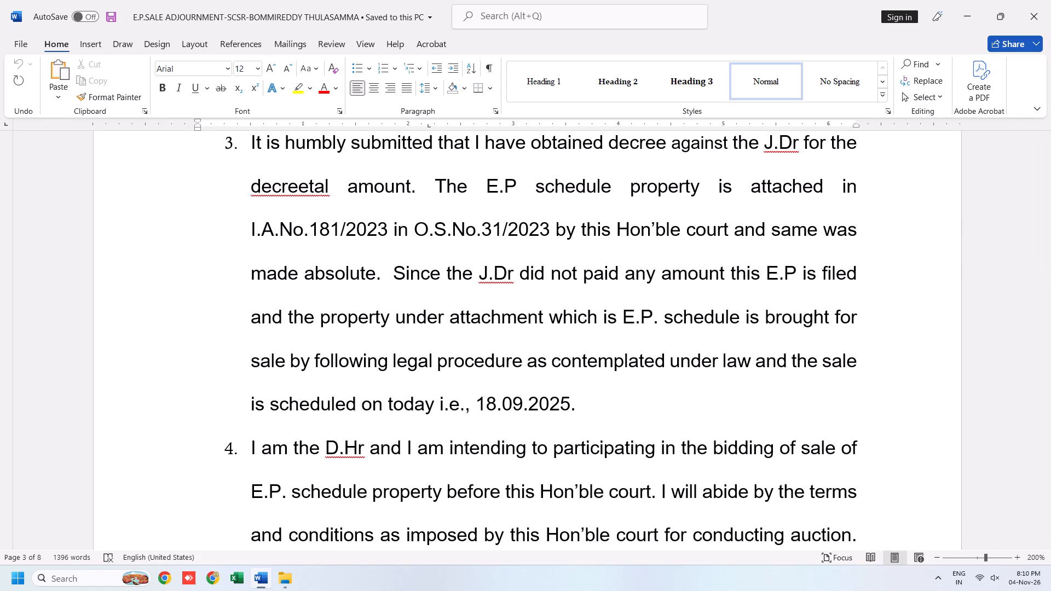
scroll(683, 374, down, 2)
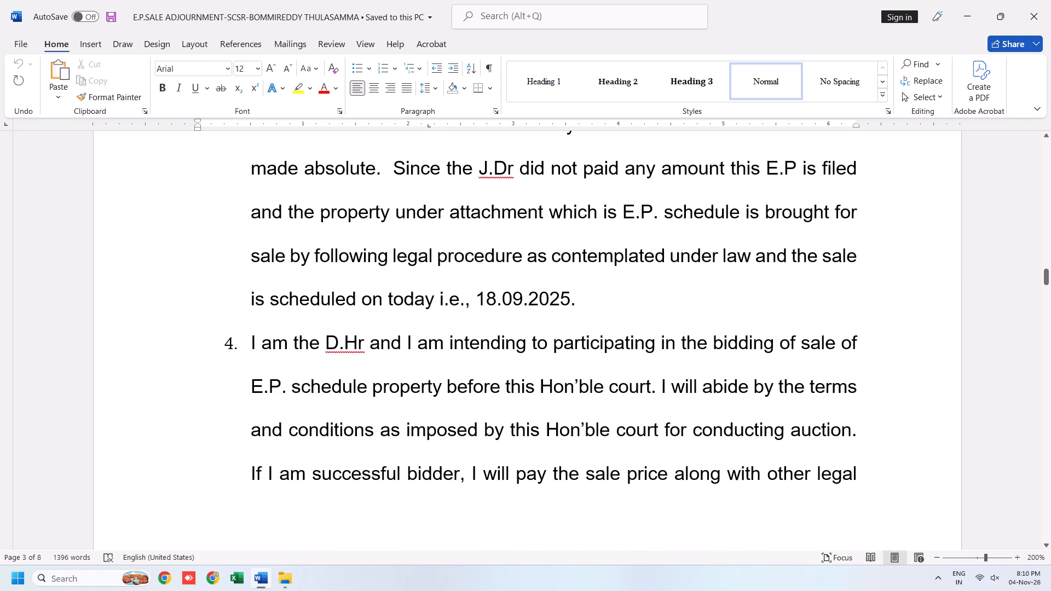
scroll(683, 374, down, 1)
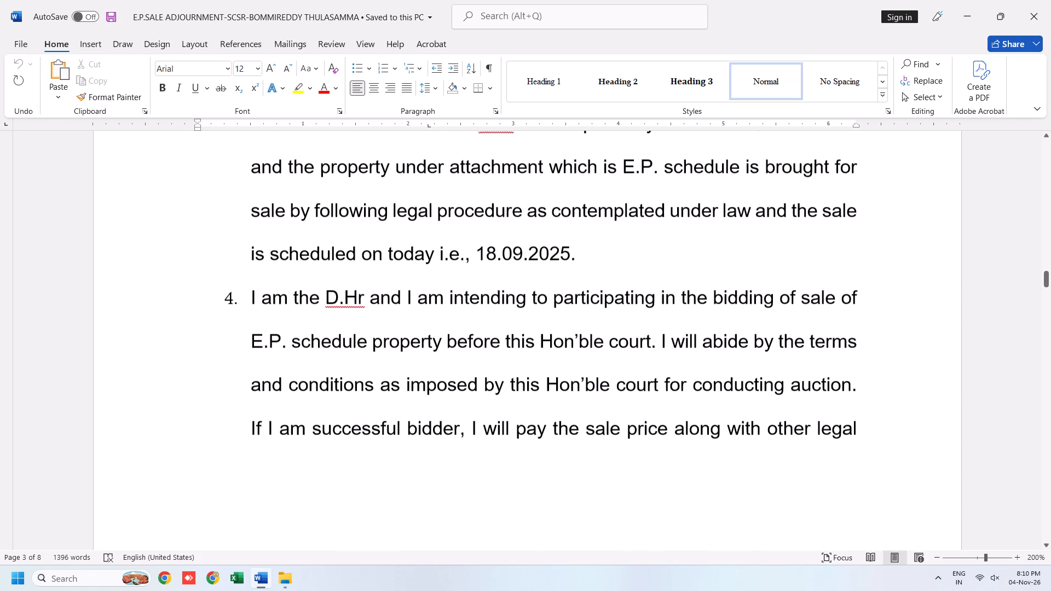
scroll(683, 374, down, 8)
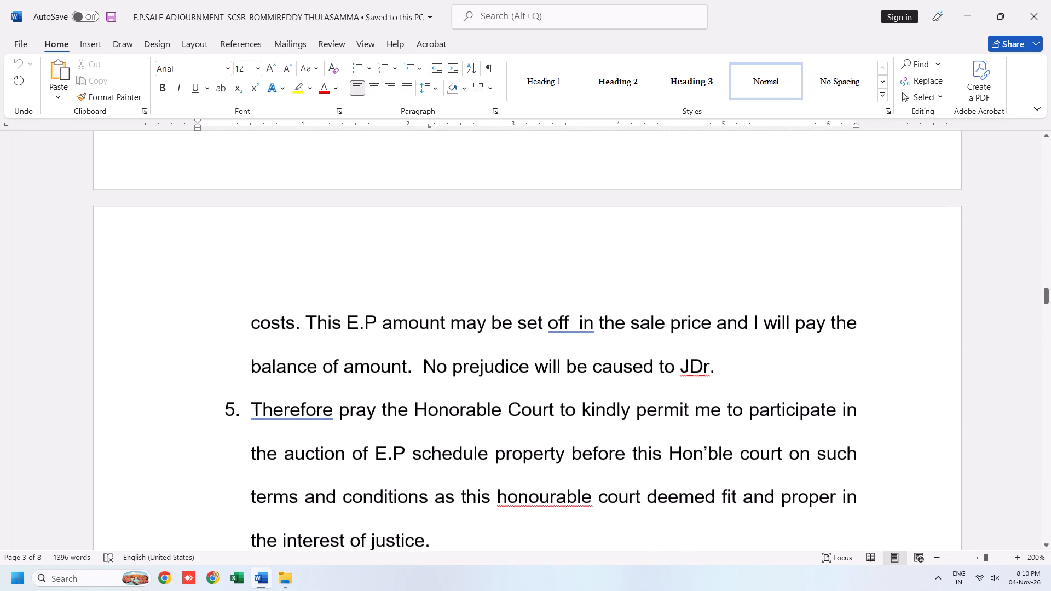
scroll(690, 376, down, 1)
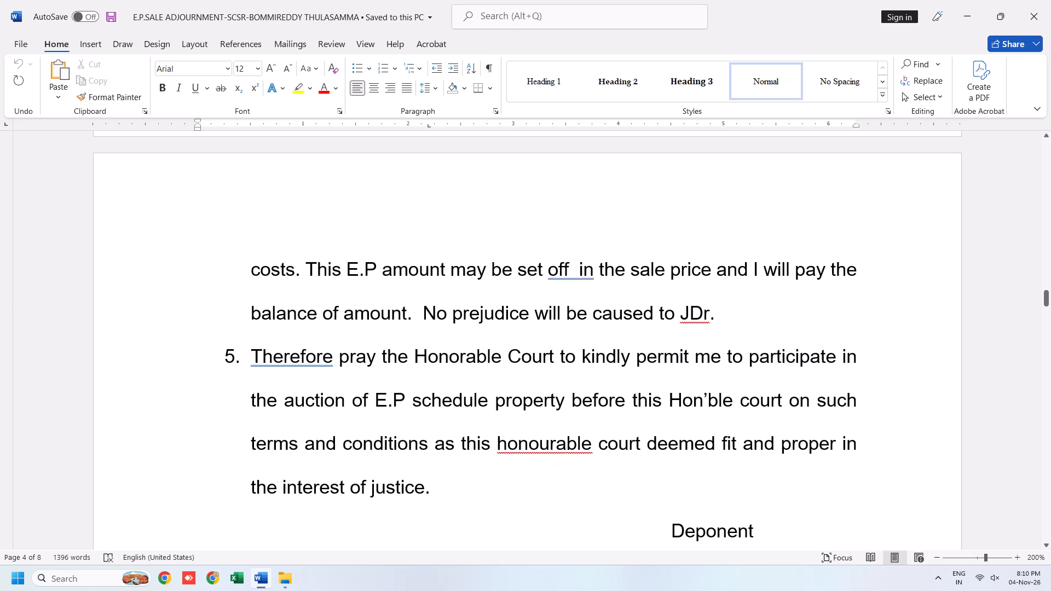
scroll(690, 376, down, 17)
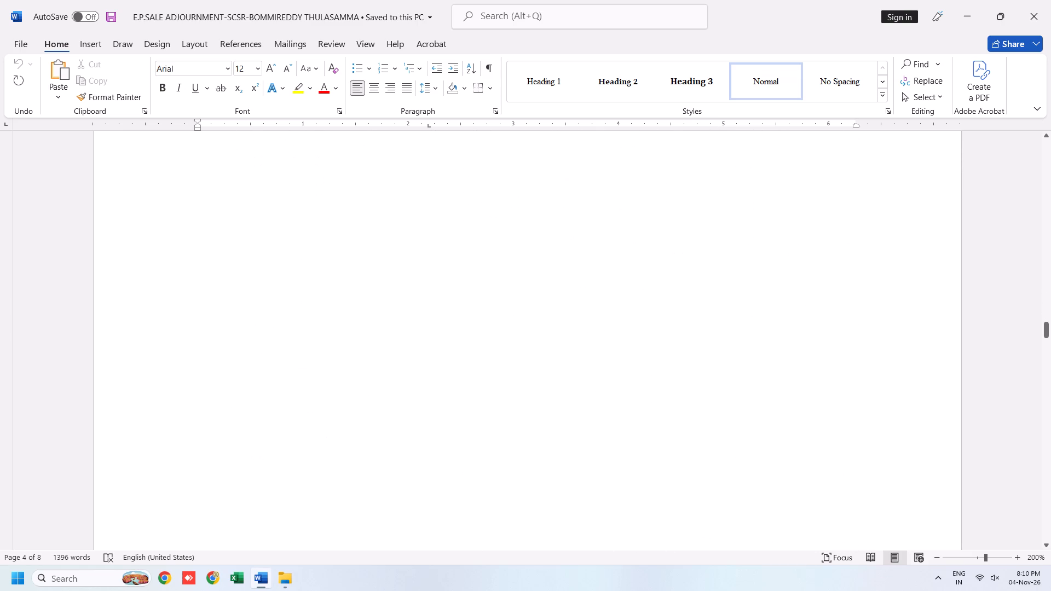
scroll(694, 376, down, 11)
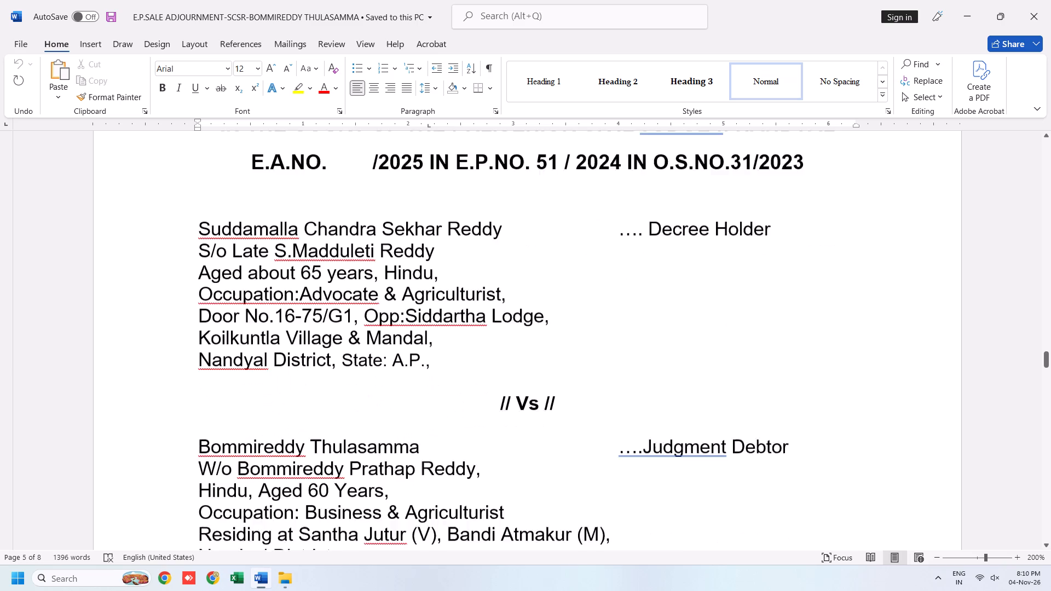
scroll(694, 376, down, 8)
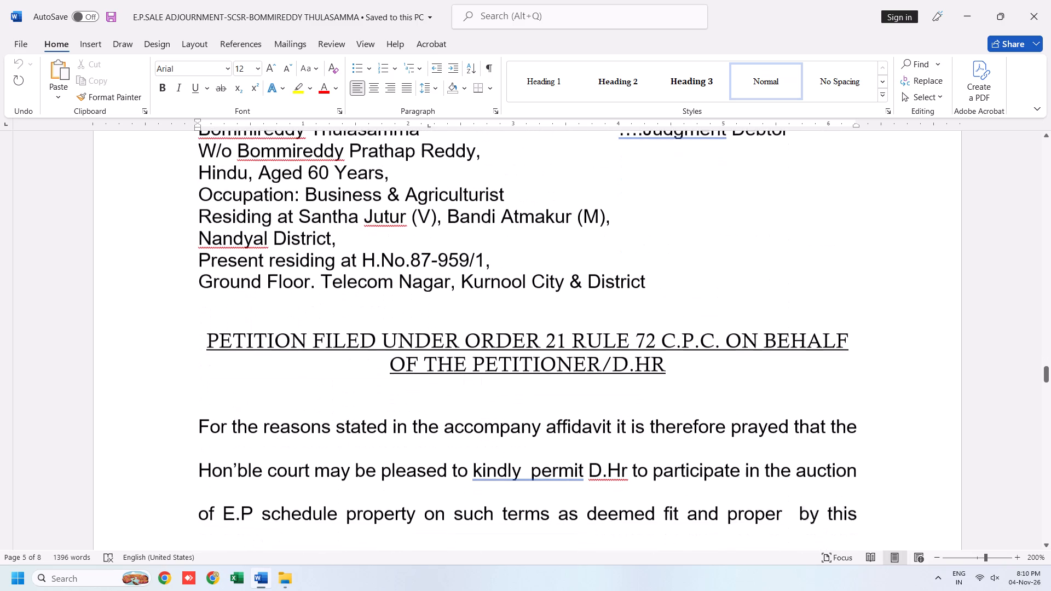
scroll(694, 376, down, 2)
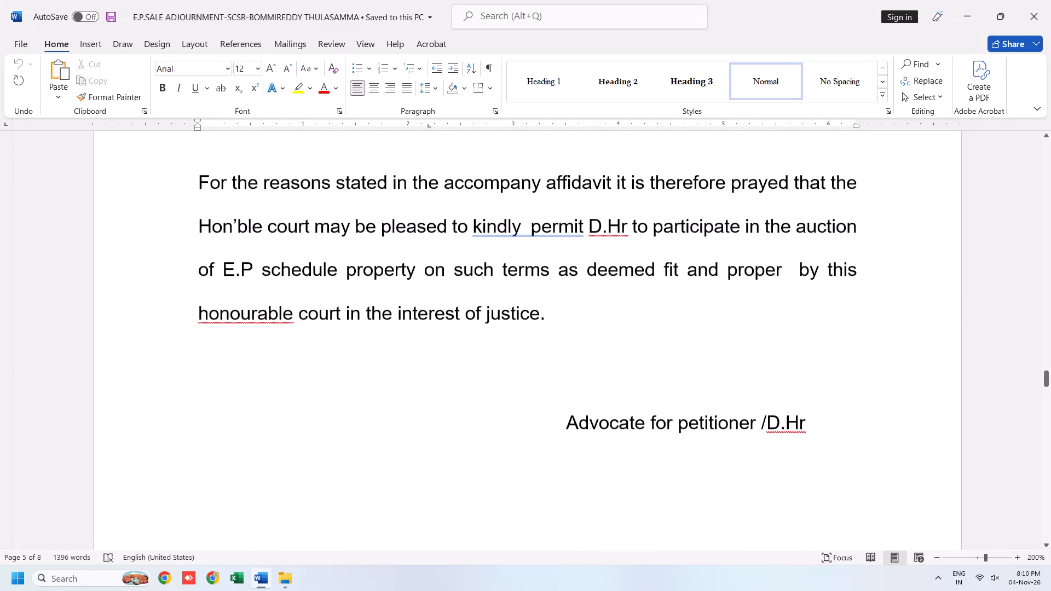
Return to the document's first page and recheck the sale adjournment affidavit's numbered paragraphs and case heading.
scroll(695, 373, up, 4)
scroll(695, 373, up, 20)
scroll(695, 373, up, 2)
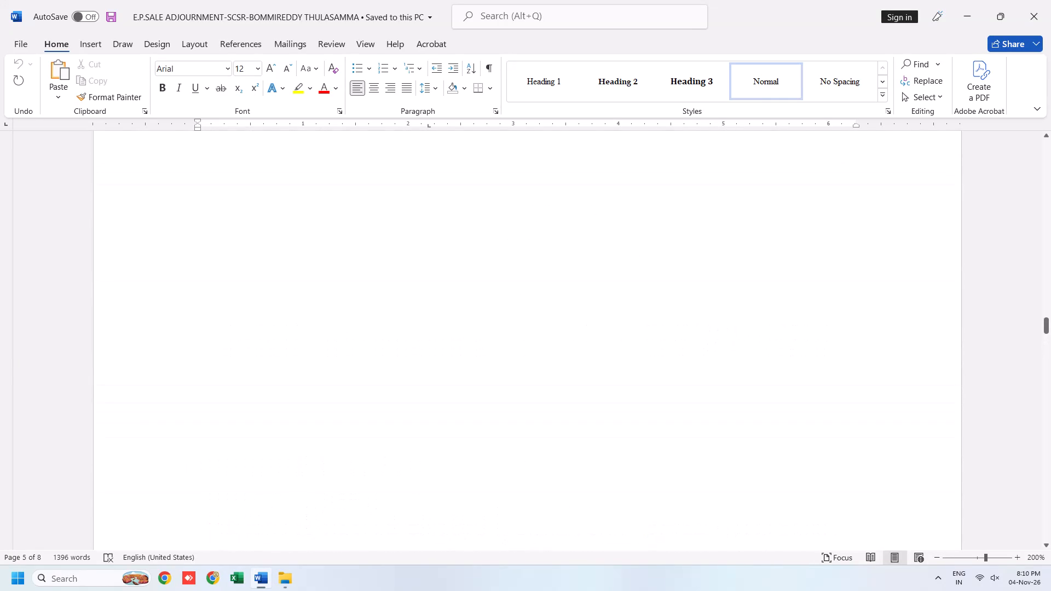
scroll(695, 373, up, 20)
scroll(695, 373, up, 15)
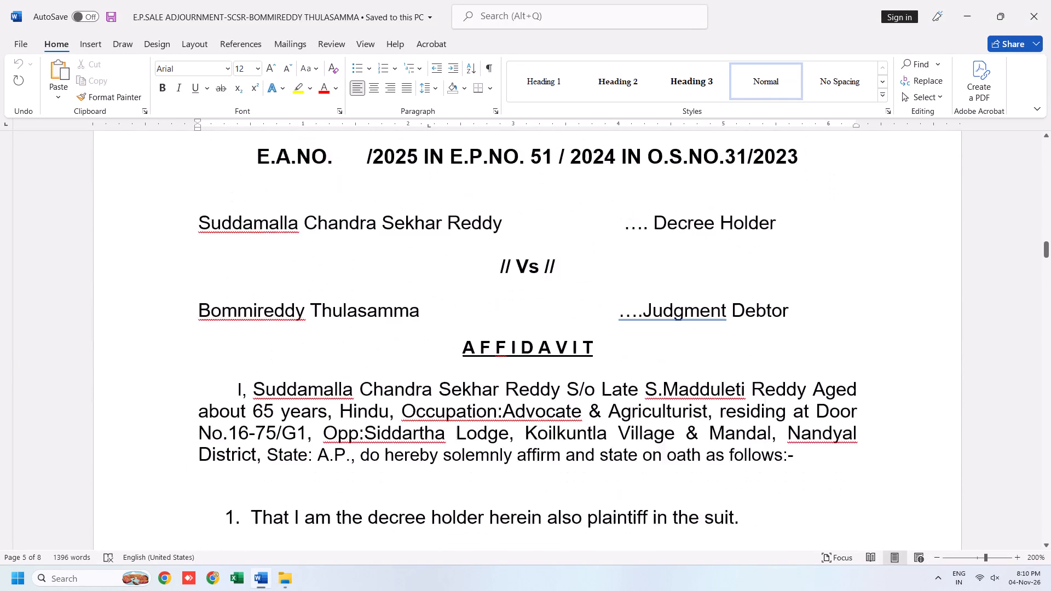
scroll(701, 371, up, 19)
scroll(701, 371, up, 6)
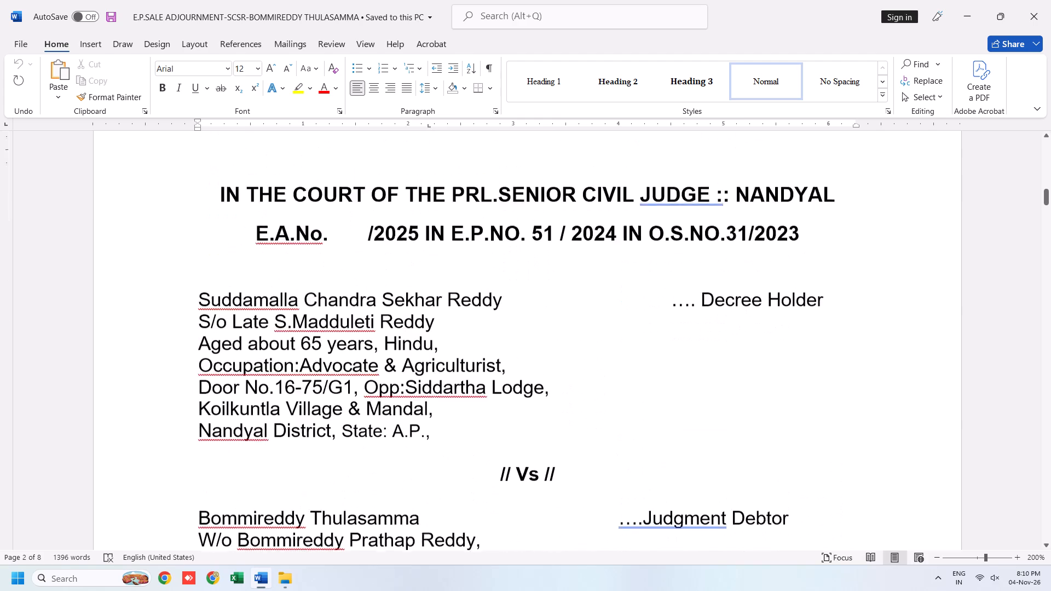
scroll(701, 371, up, 11)
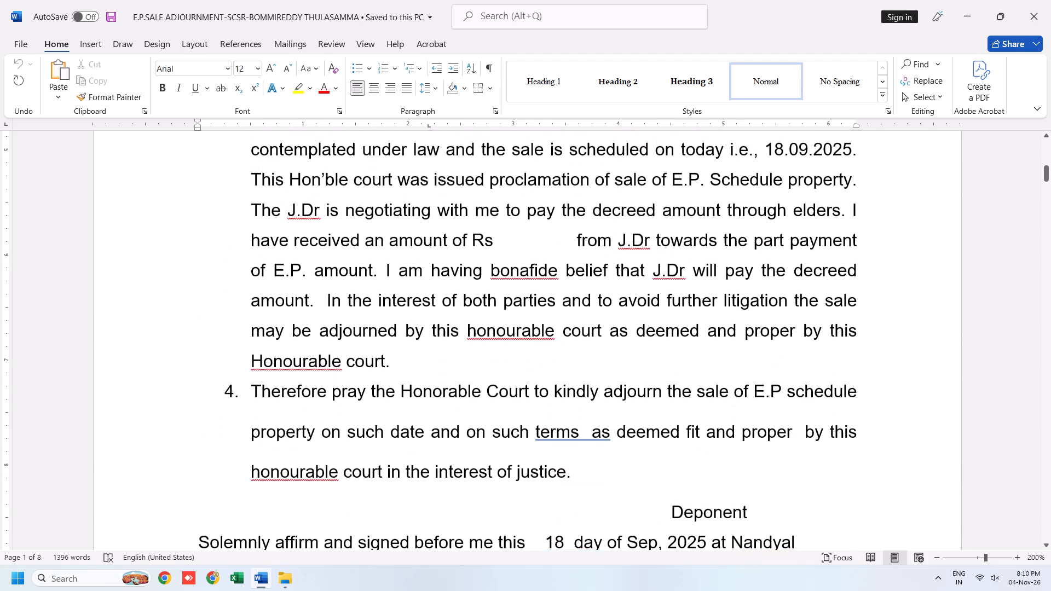
scroll(701, 371, up, 4)
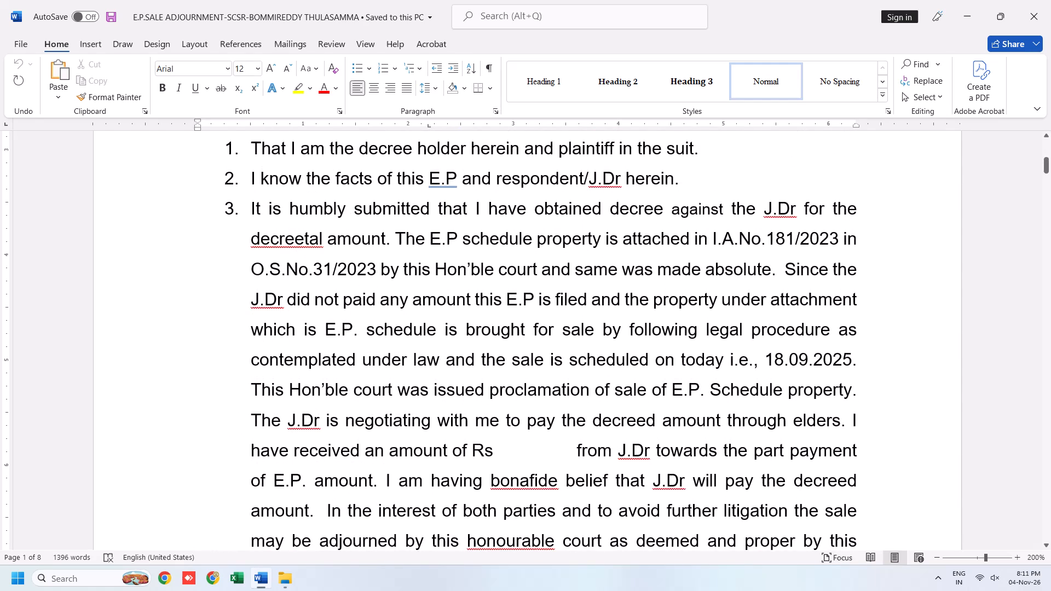
scroll(701, 371, up, 15)
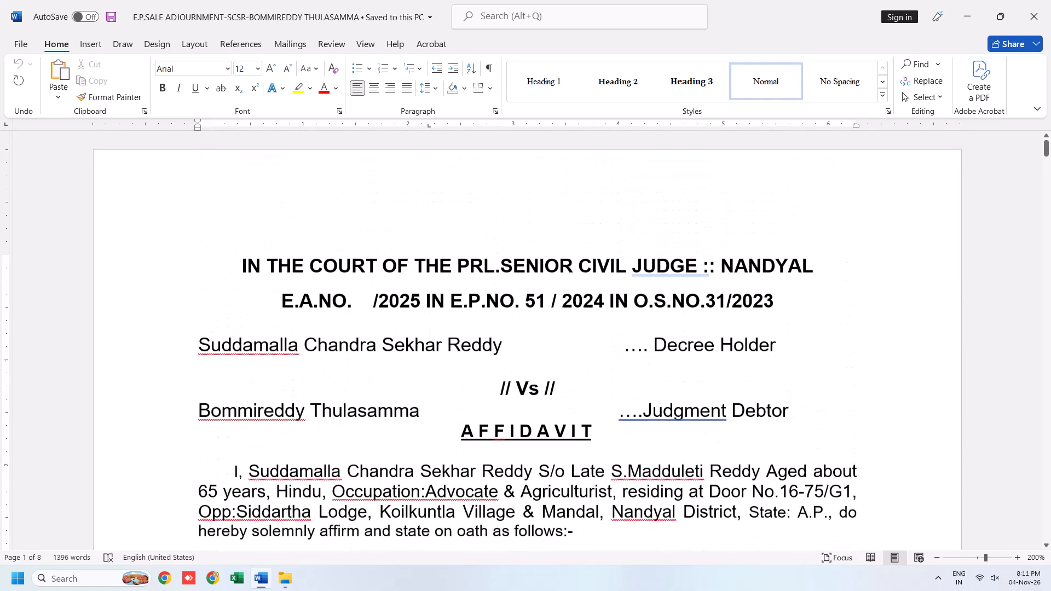
scroll(701, 371, up, 2)
Look again through the adjournment papers, the auction participation affidavit and the Order 21 Rule 72 petition.
scroll(701, 371, down, 19)
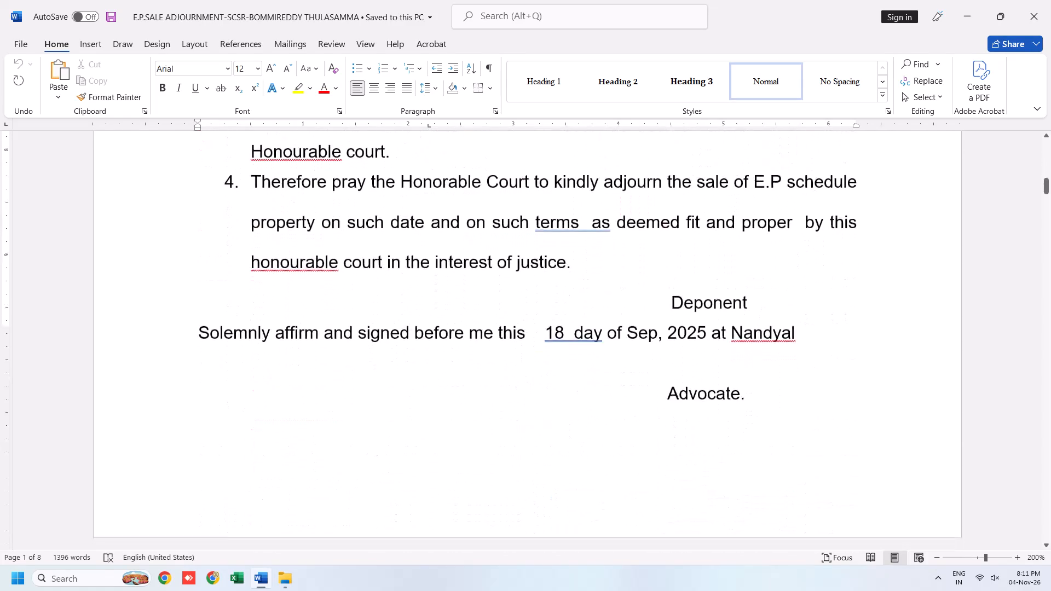
scroll(706, 372, down, 19)
scroll(706, 372, down, 5)
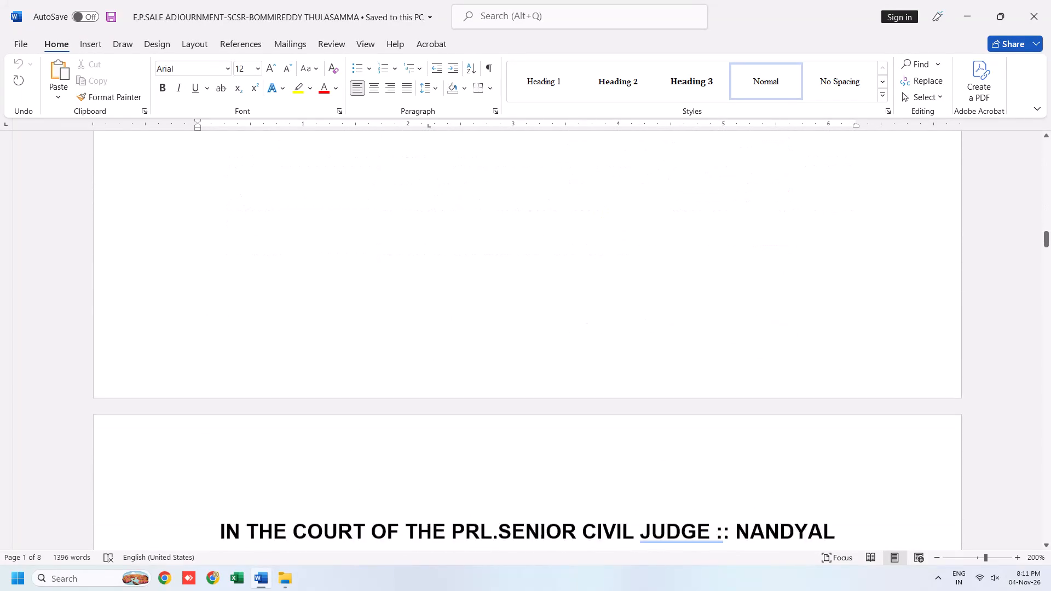
scroll(706, 372, down, 10)
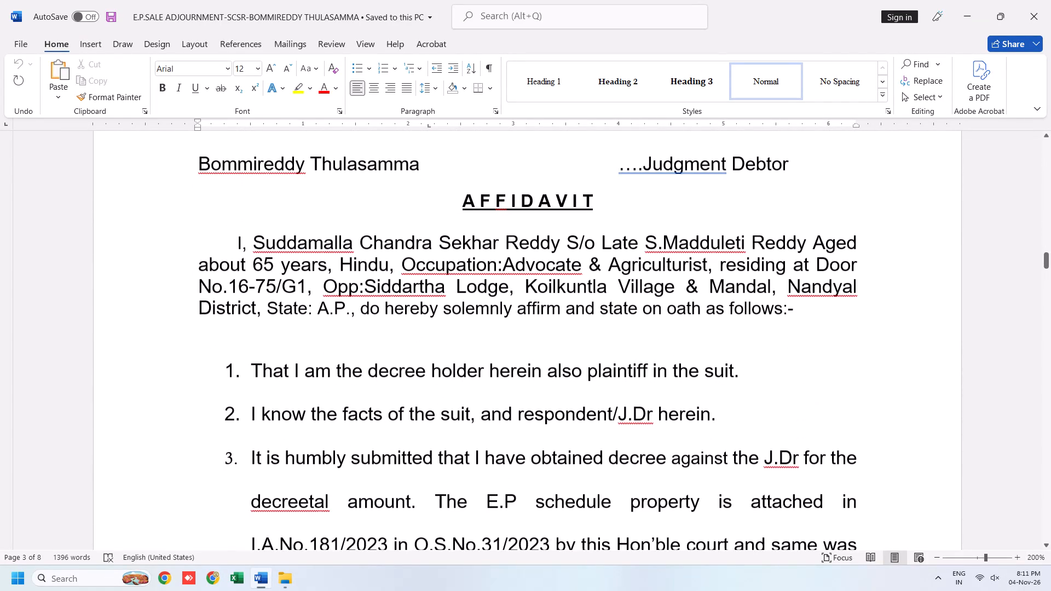
scroll(706, 372, down, 20)
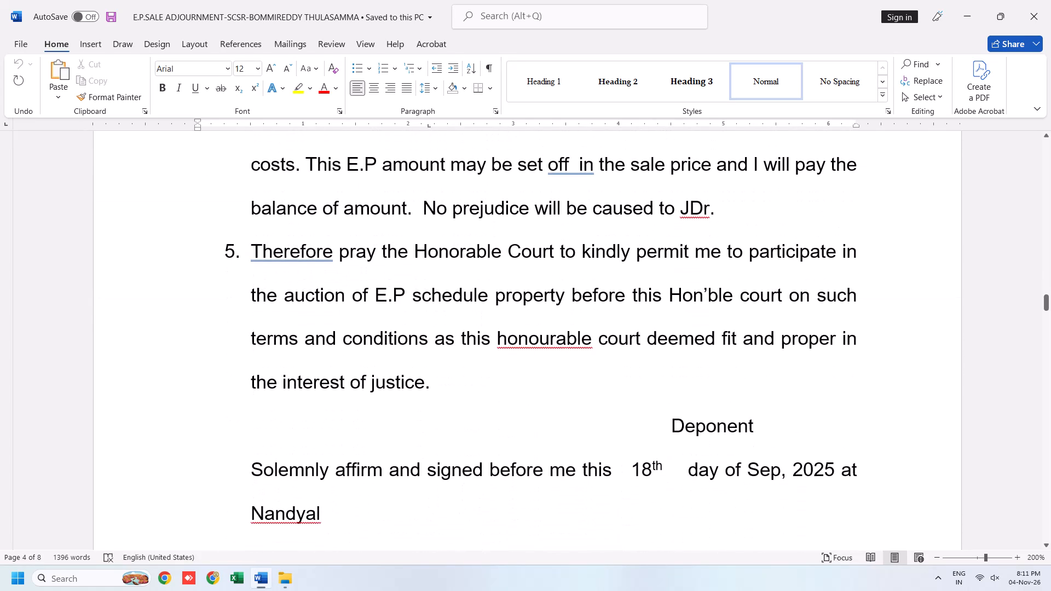
scroll(707, 372, down, 14)
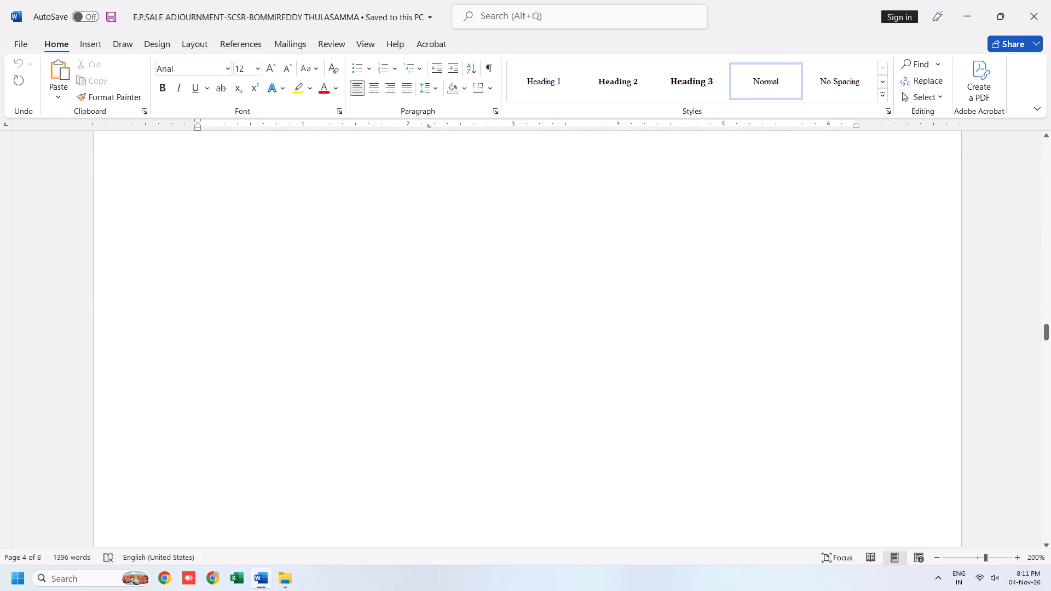
scroll(707, 372, down, 14)
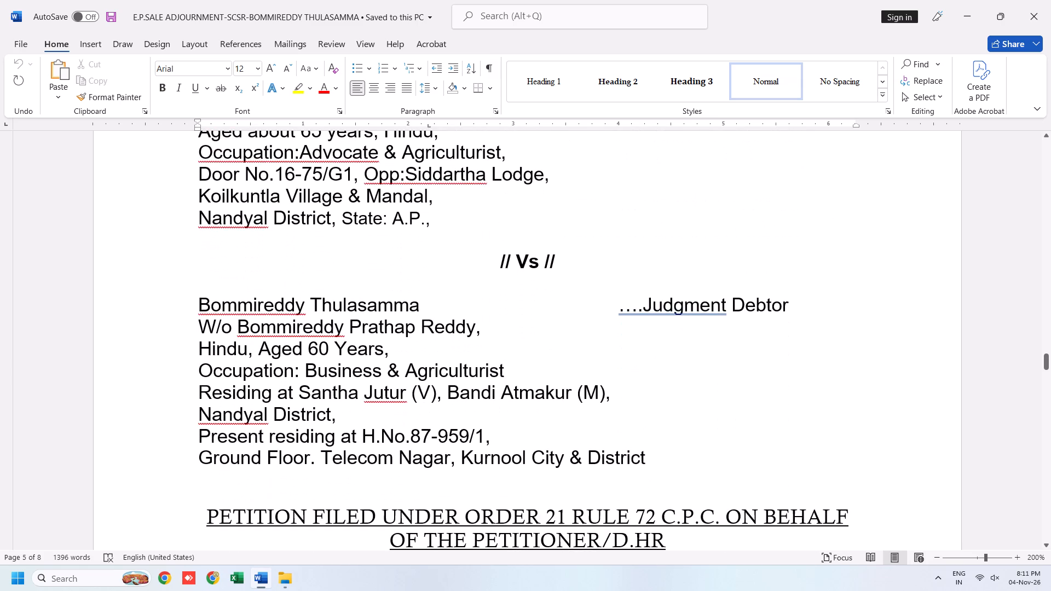
scroll(708, 372, down, 4)
Examine the affidavit requesting a fresh proclamation of sale of the E.P. schedule property and the petition that follows it.
scroll(708, 372, down, 14)
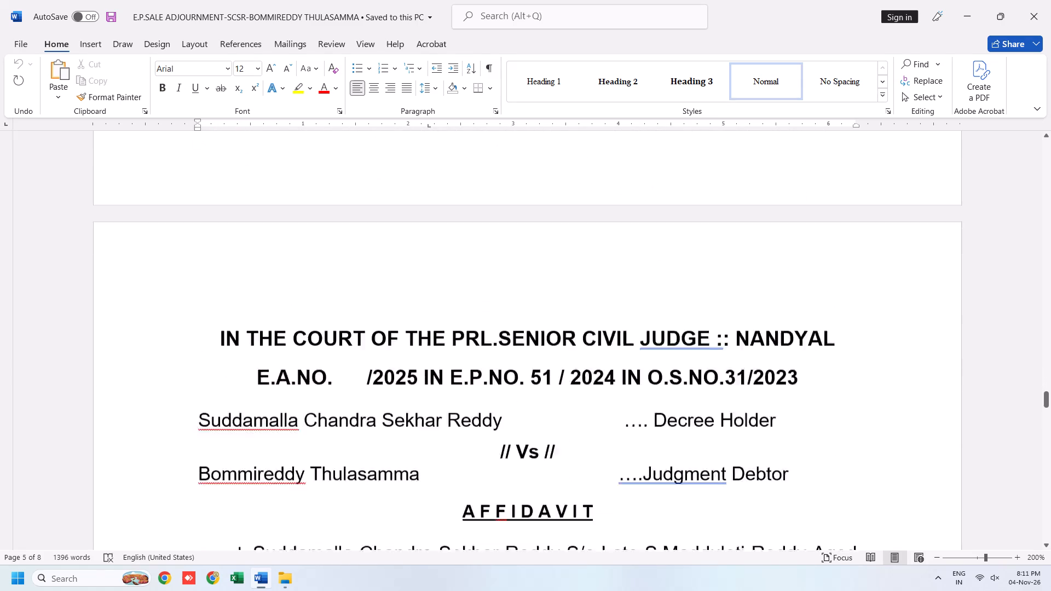
scroll(713, 372, down, 2)
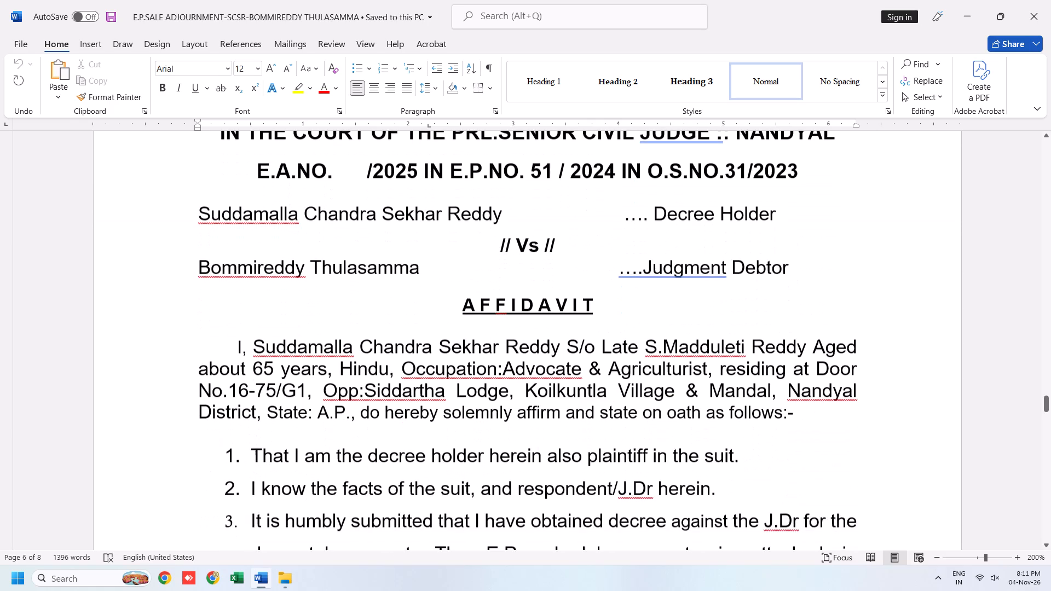
scroll(713, 372, down, 4)
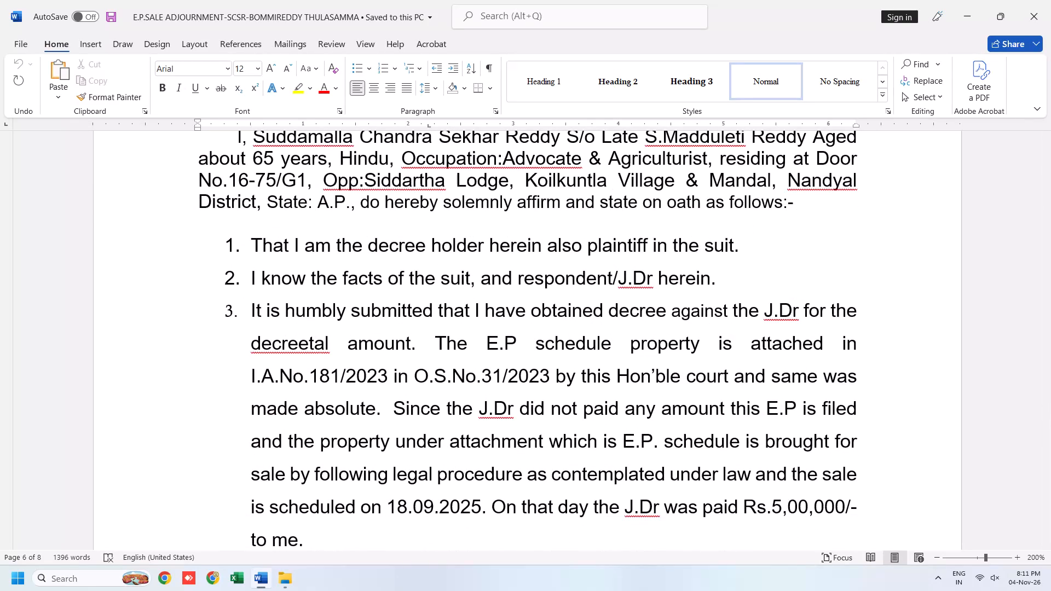
scroll(713, 372, down, 5)
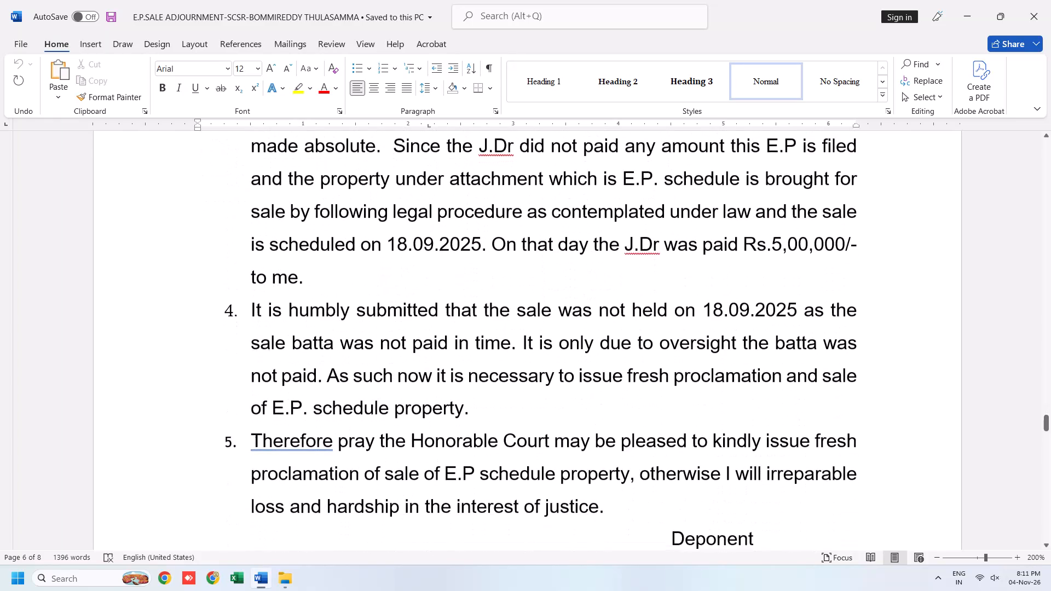
scroll(713, 372, down, 5)
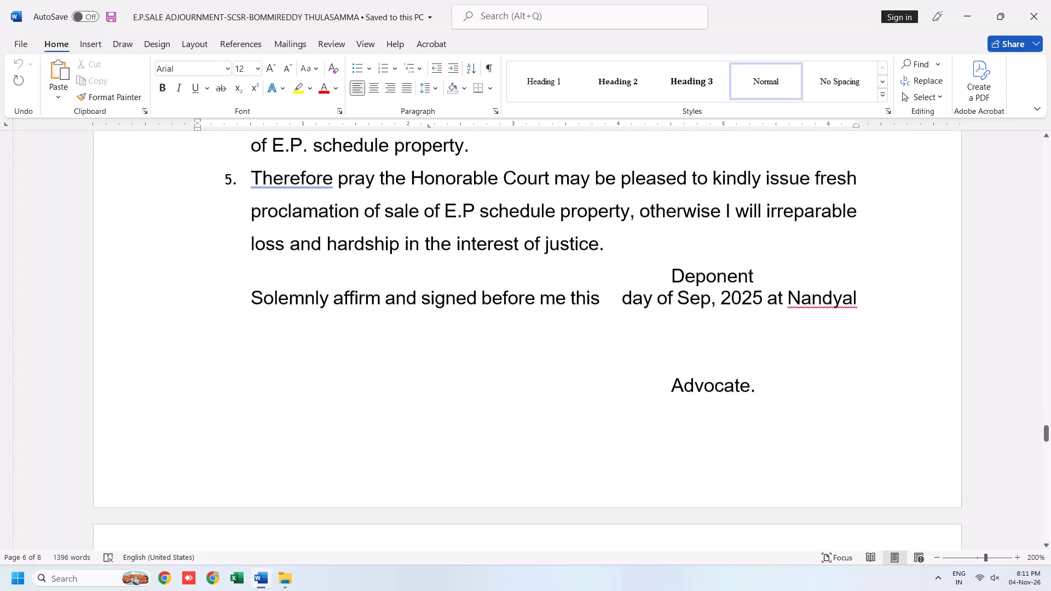
scroll(713, 372, down, 13)
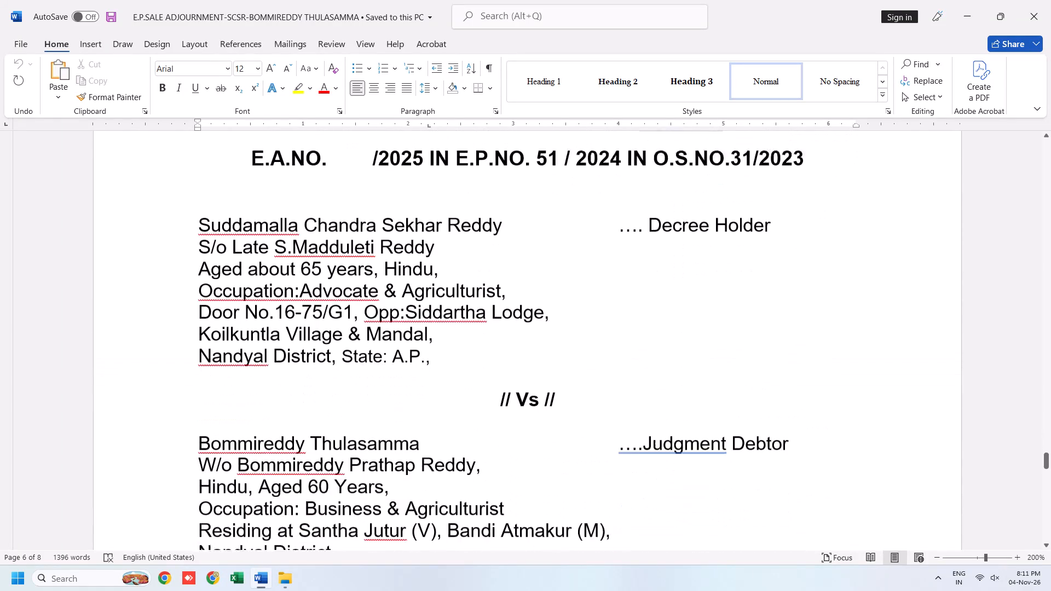
scroll(713, 372, down, 13)
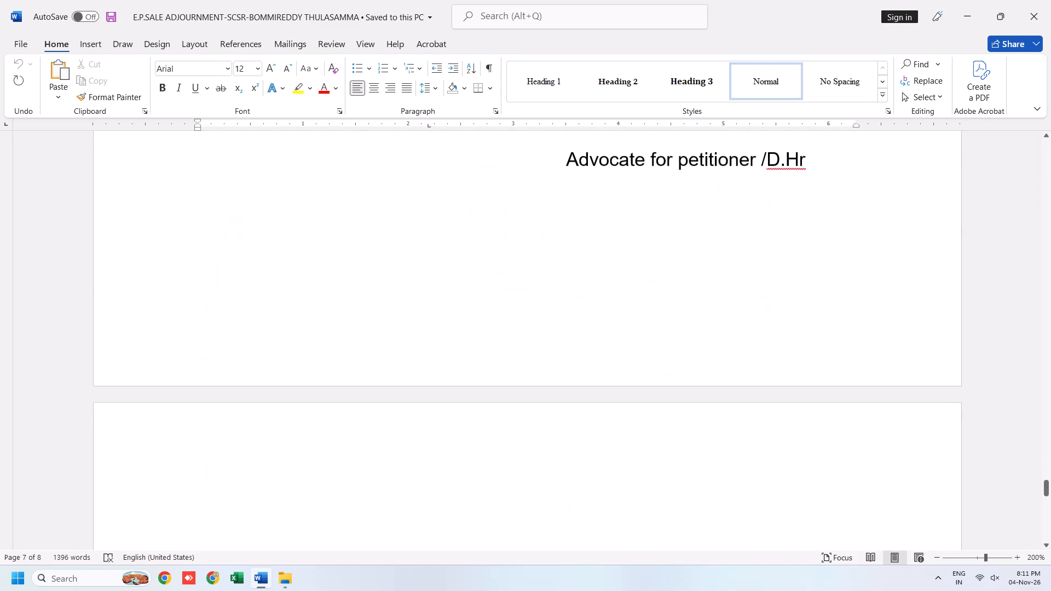
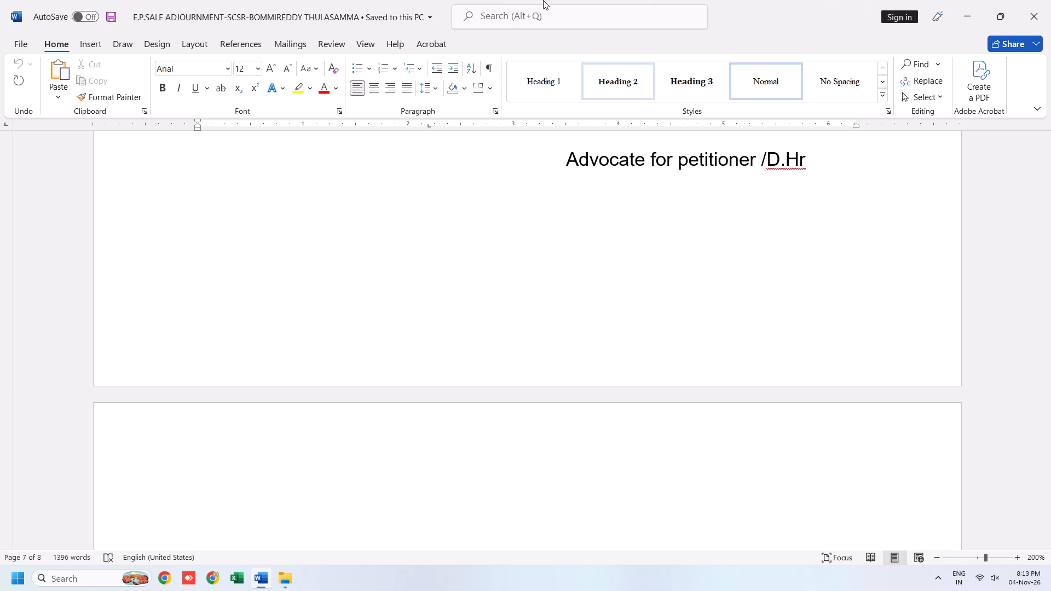
Look back through the fresh proclamation, auction participation and sale adjournment papers, ending at the first affidavit's case heading.
scroll(729, 343, up, 8)
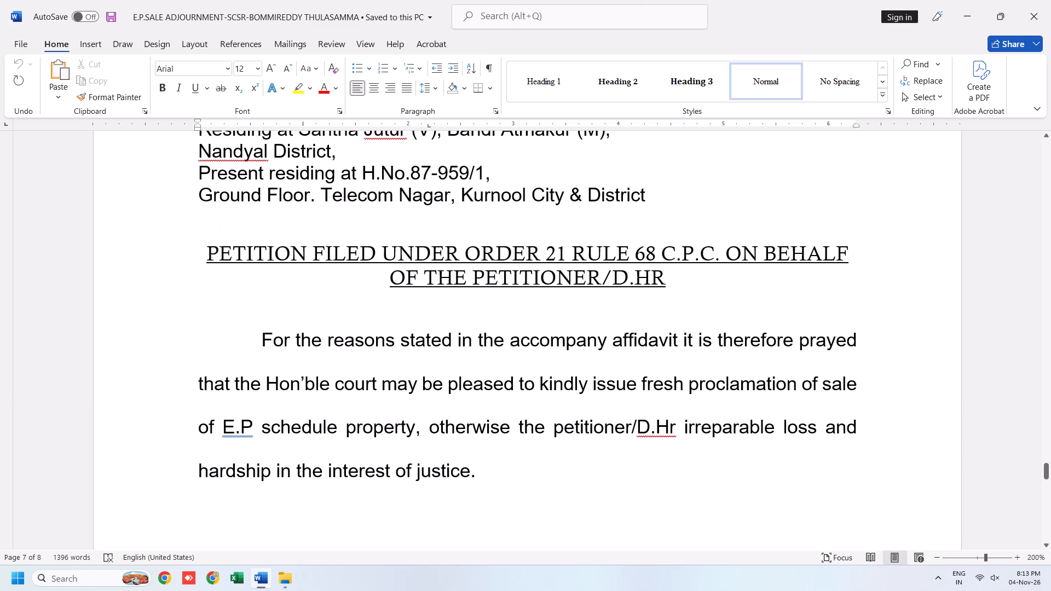
scroll(728, 343, up, 2)
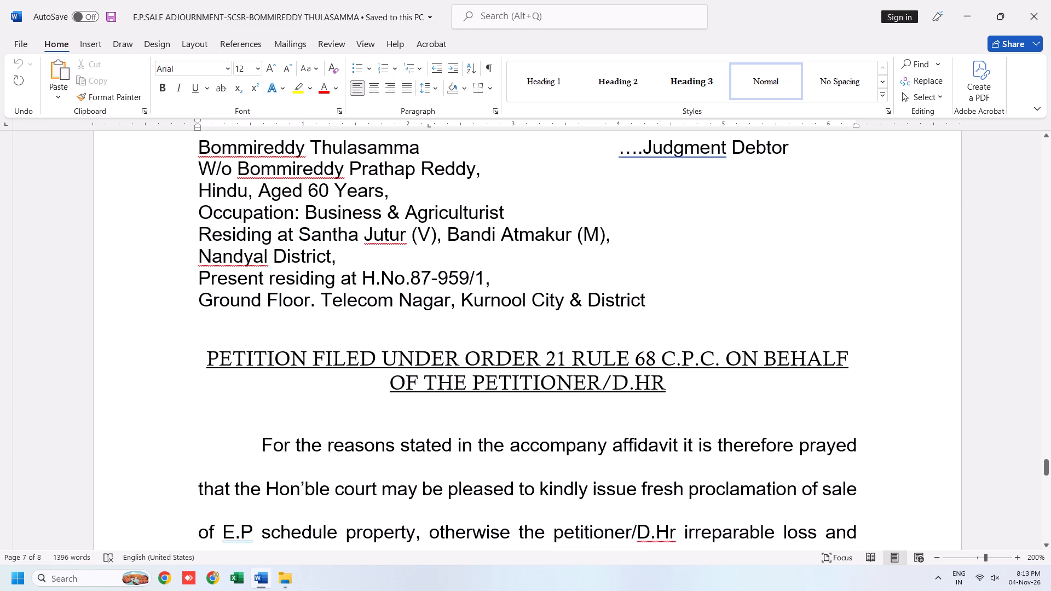
scroll(600, 327, up, 20)
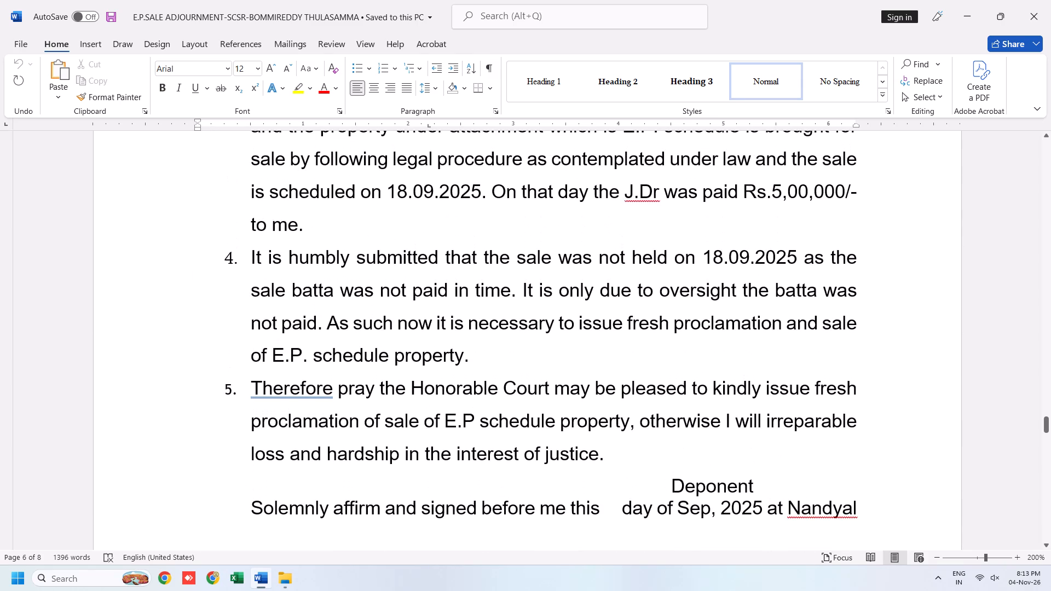
scroll(600, 327, up, 4)
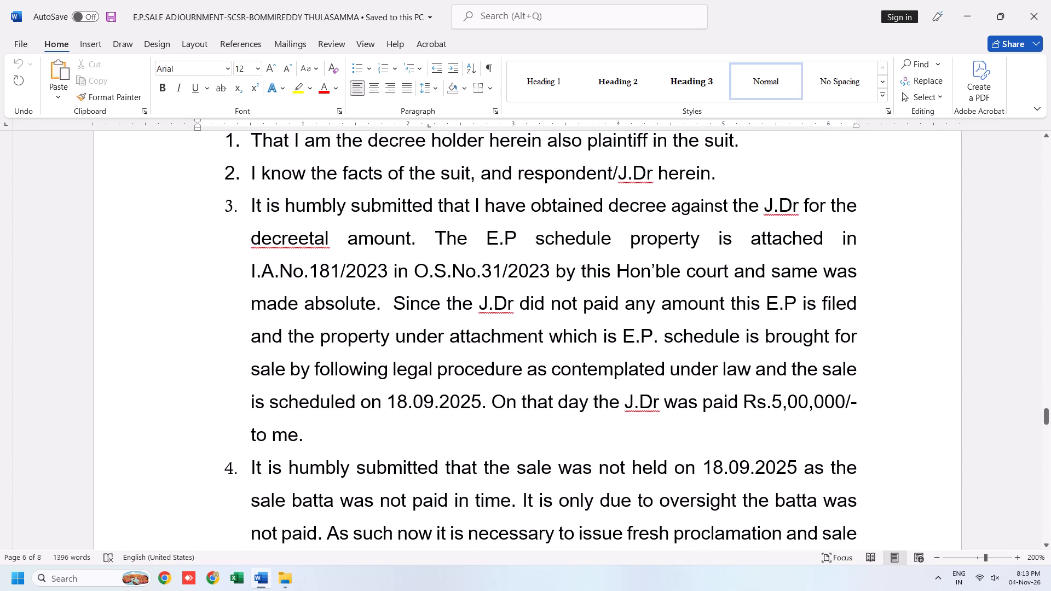
scroll(600, 327, up, 7)
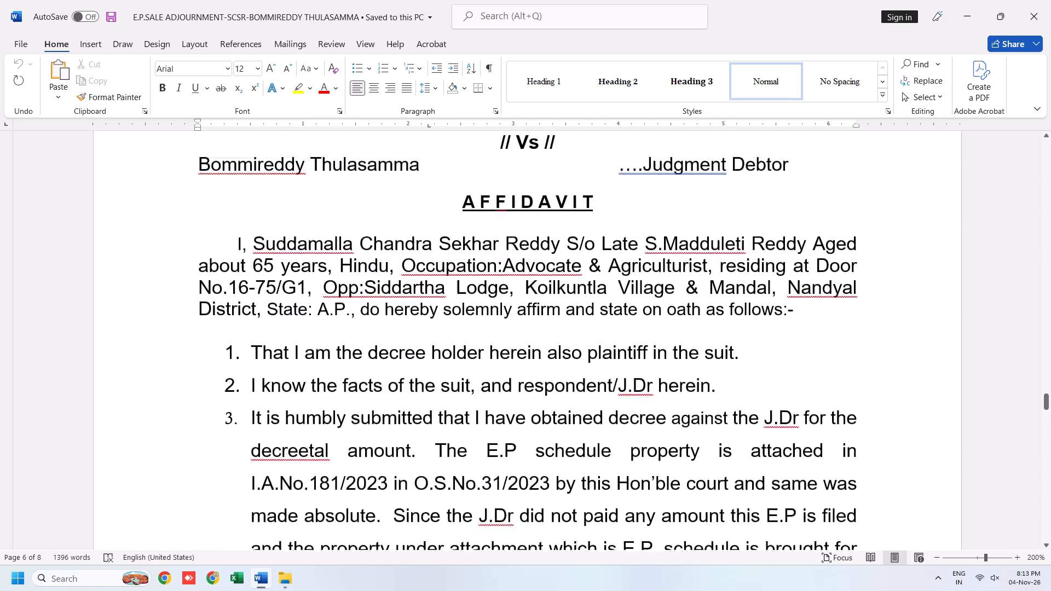
scroll(600, 327, up, 13)
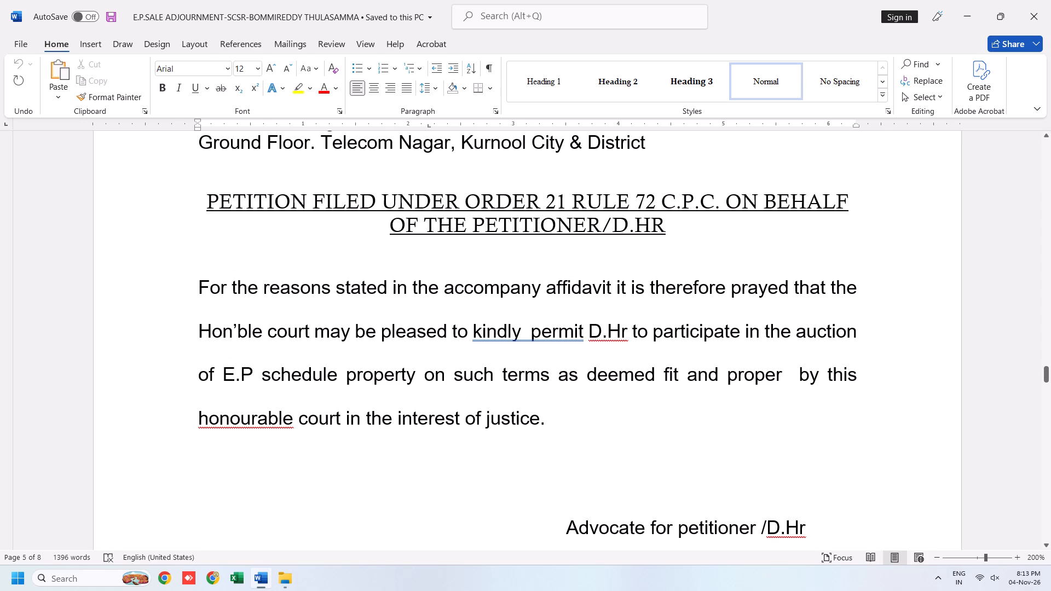
scroll(600, 327, up, 20)
scroll(600, 327, up, 2)
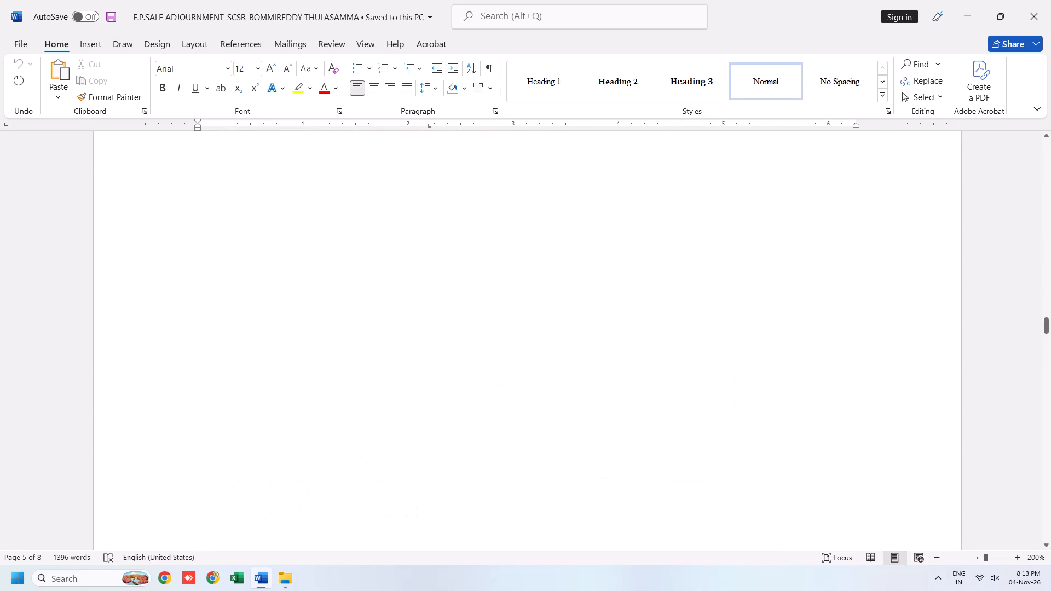
scroll(600, 327, up, 18)
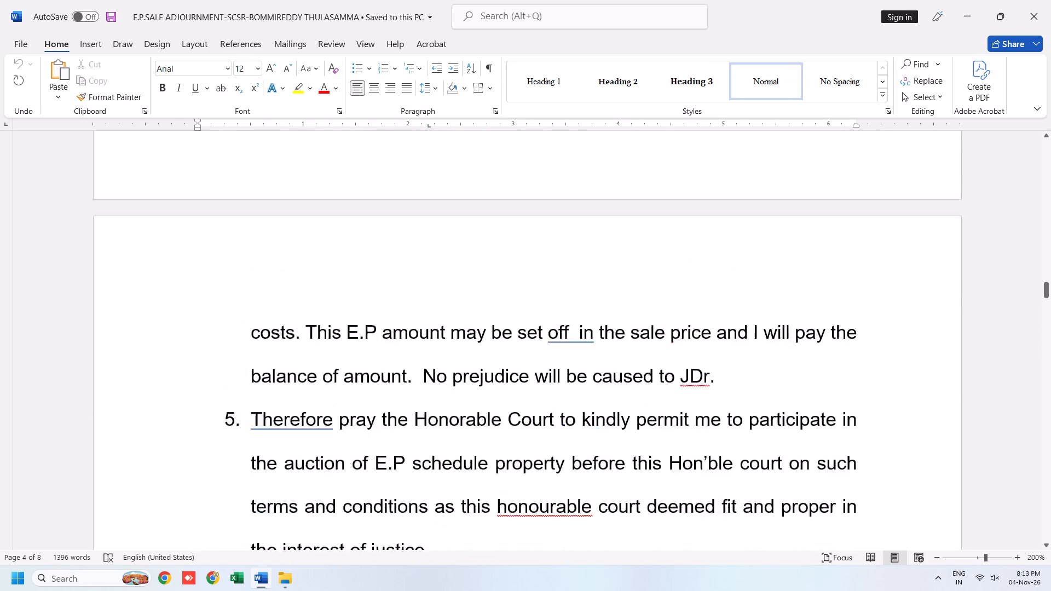
scroll(600, 327, up, 18)
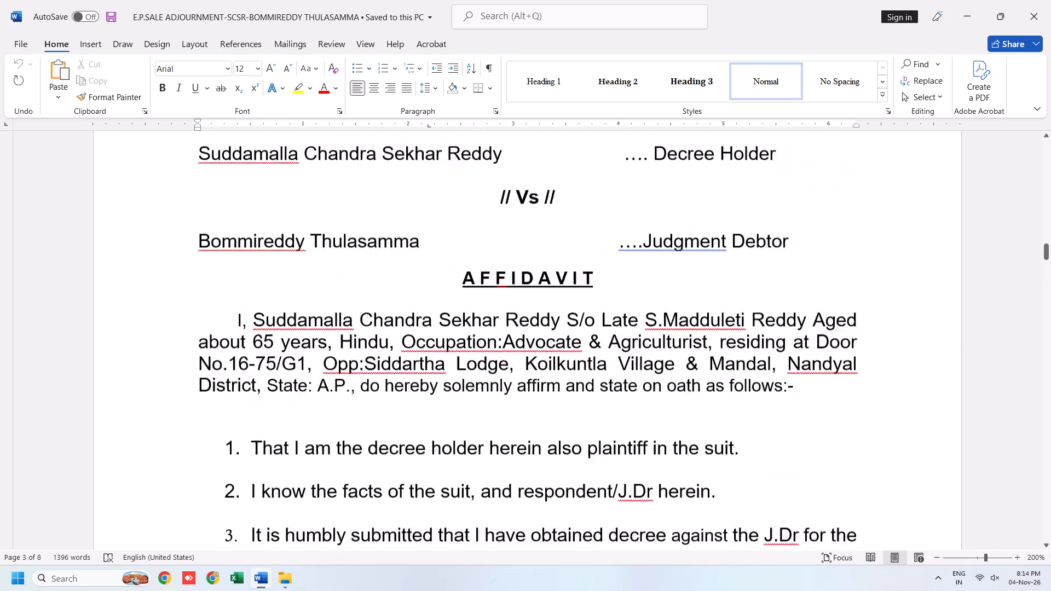
scroll(601, 327, up, 15)
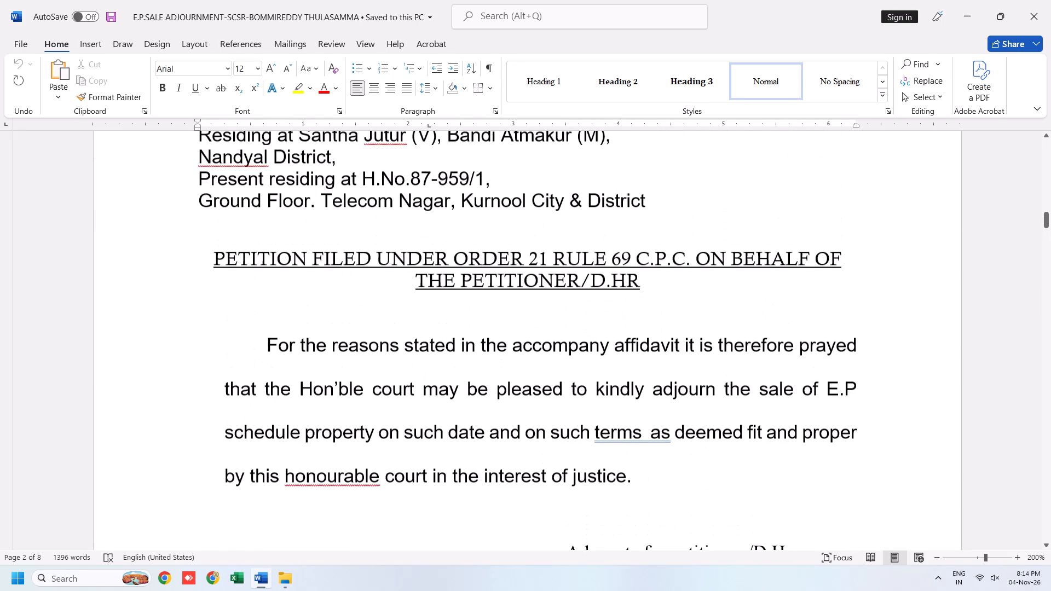
scroll(635, 319, up, 7)
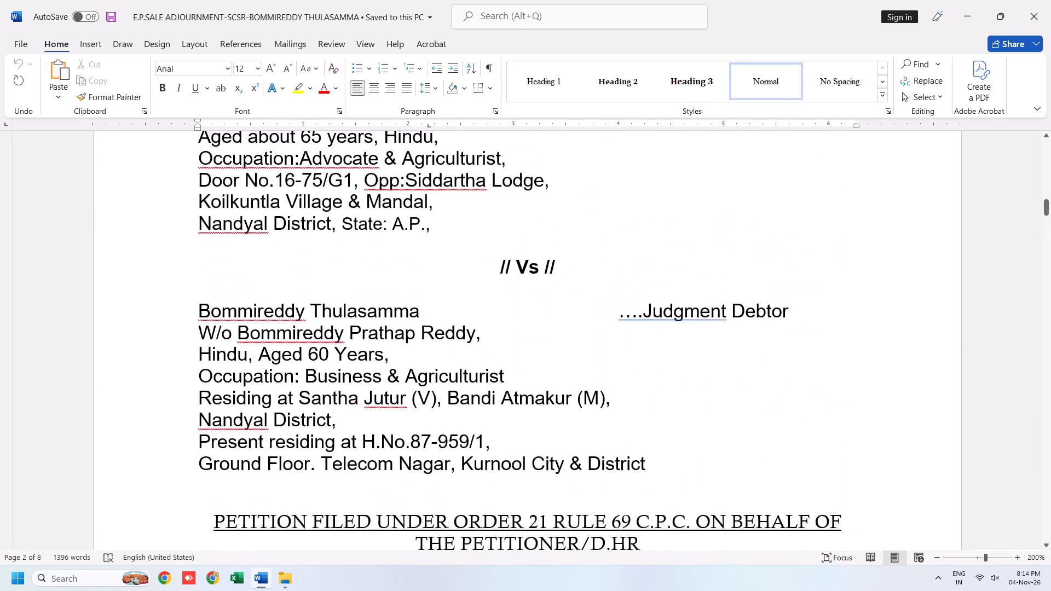
scroll(635, 319, up, 20)
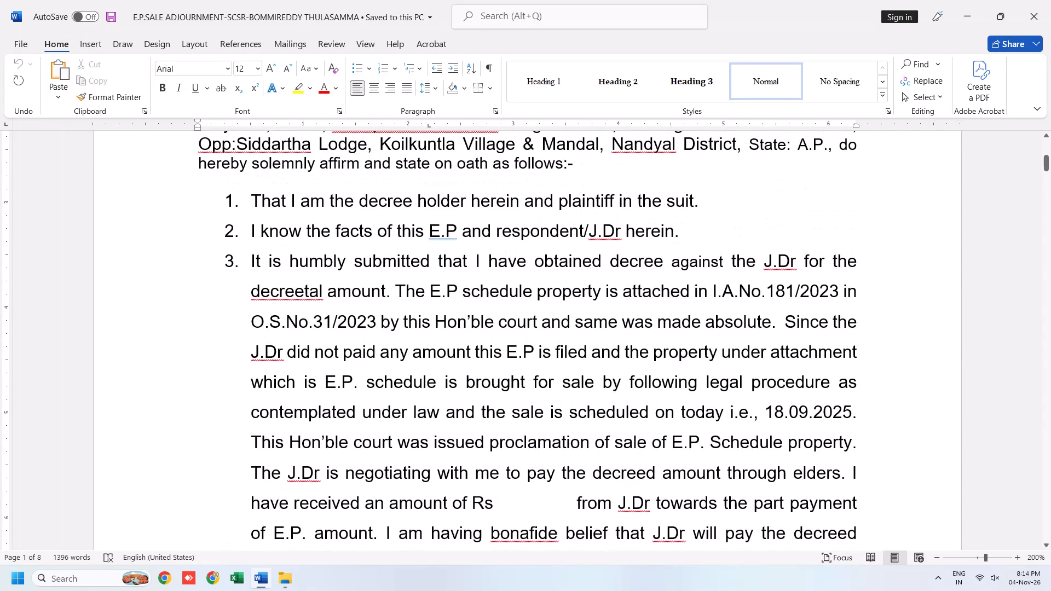
scroll(635, 319, up, 3)
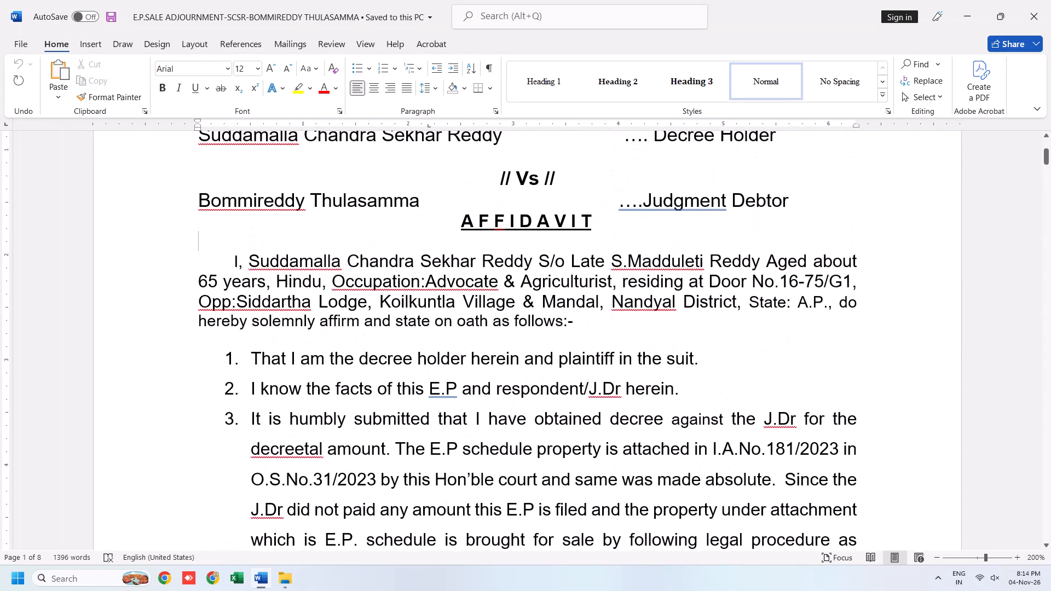
scroll(635, 319, up, 4)
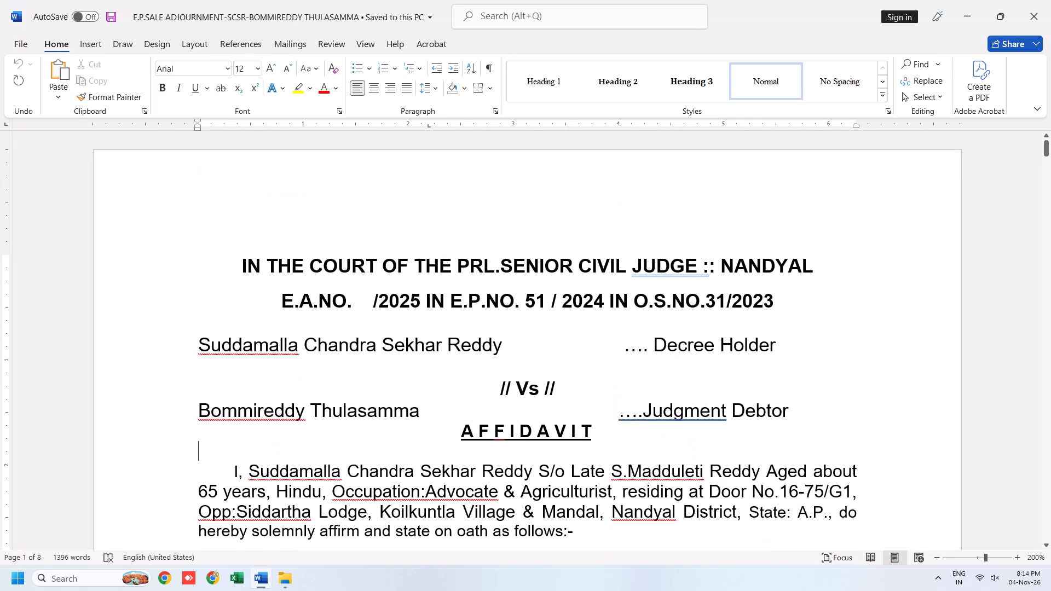
Copy the whole sale adjournment affidavit and its Order 21 Rule 69 petition, from the first court heading through the advocate's signature line.
click(243, 261)
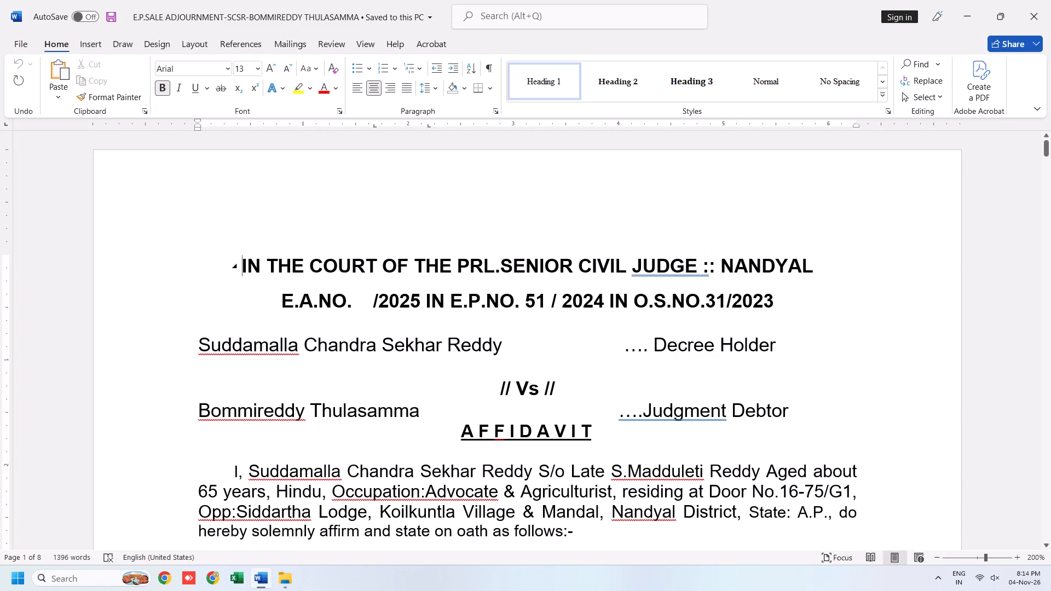
key(shift+Down)
key(shift+Down)
key(shift+Down)
key(shift+Down)
key(shift+Down)
key(shift+Down)
key(shift+Down)
key(shift+Down)
key(shift+Down)
key(shift+Down)
key(shift+Down)
key(shift+Down)
key(shift+Down)
key(shift+Down)
key(shift+Down)
key(shift+Down)
key(shift+Down)
key(shift+Down)
key(shift+Down)
key(shift+Down)
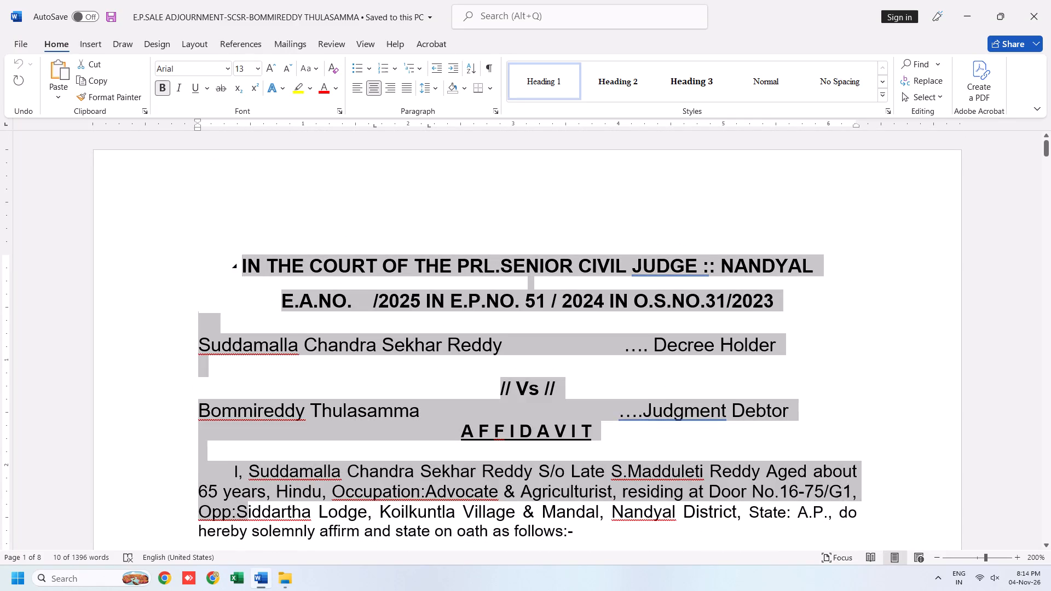
key(shift+Down)
key(shift+Down)
key(shift+Down)
key(shift+Down)
key(shift+Down)
key(shift+Down)
key(shift+Down)
key(shift+Down)
key(shift+Down)
key(shift+Down)
key(shift+Down)
key(shift+Down)
key(shift+Down)
key(shift+Down)
key(shift+Down)
key(shift+Down)
key(shift+Down)
key(shift+Down)
key(shift+Down)
key(shift+Down)
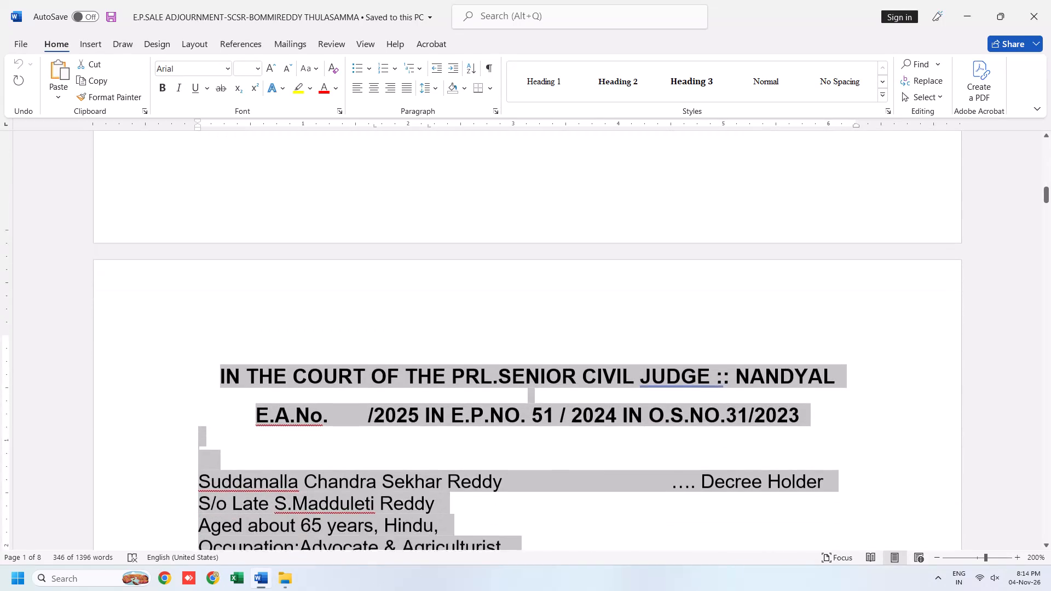
key(shift+Down)
key(shift+Down)
key(shift+Down)
key(shift+Down)
key(shift+Down)
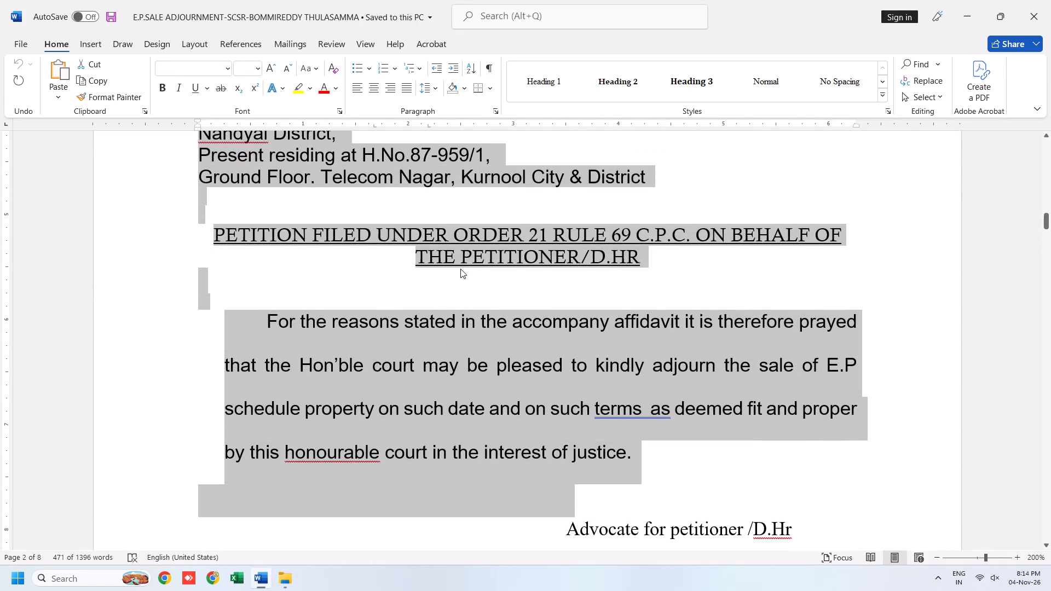
key(shift+Down)
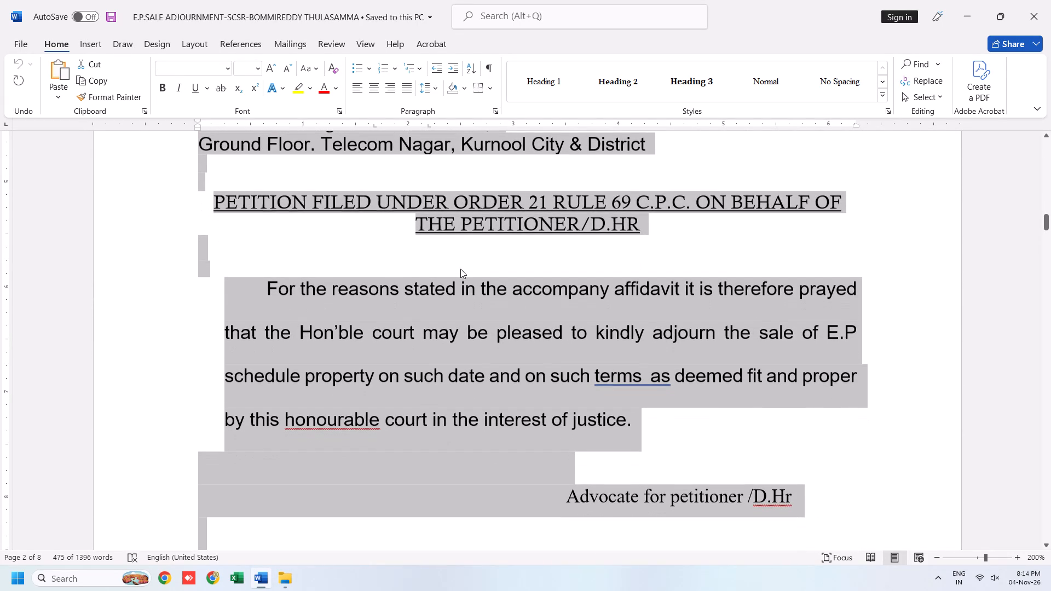
key(shift+Down)
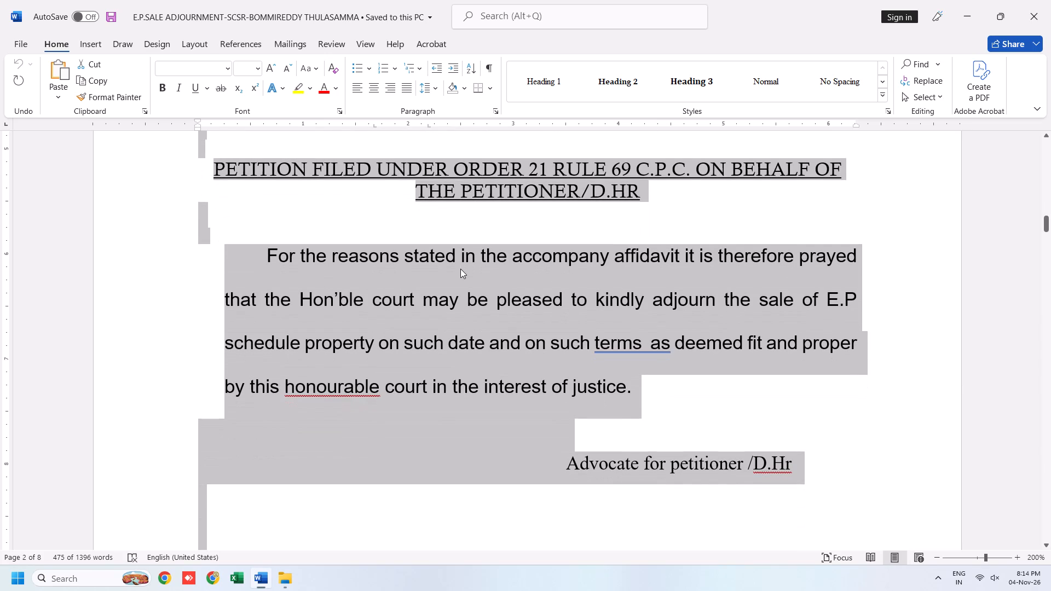
key(ctrl+c)
Paste the copied affidavit and petition at the very end of the document and save the file.
key(Down)
key(ctrl+End)
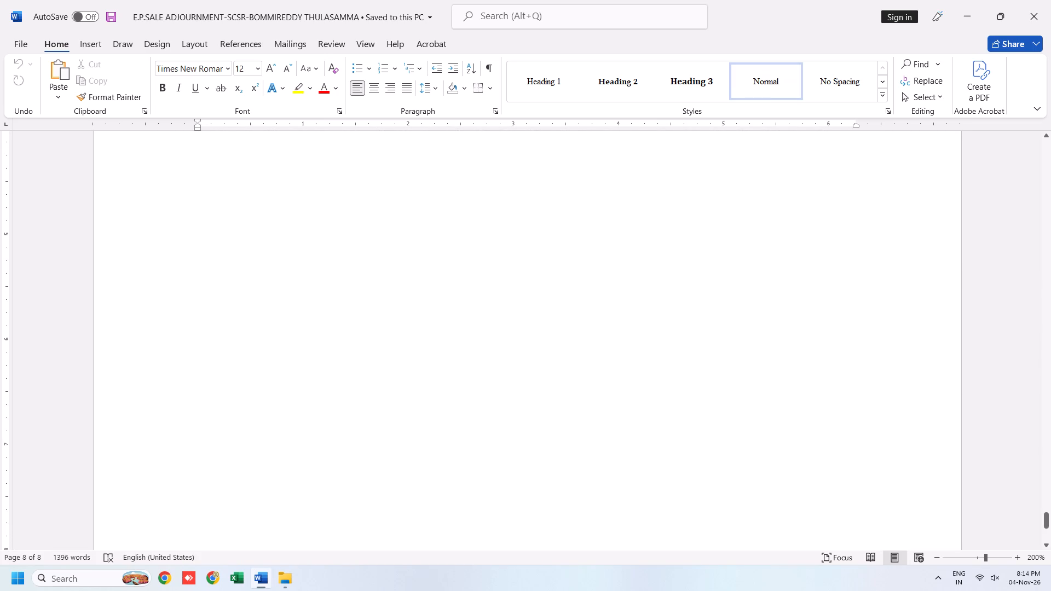
key(ctrl+v)
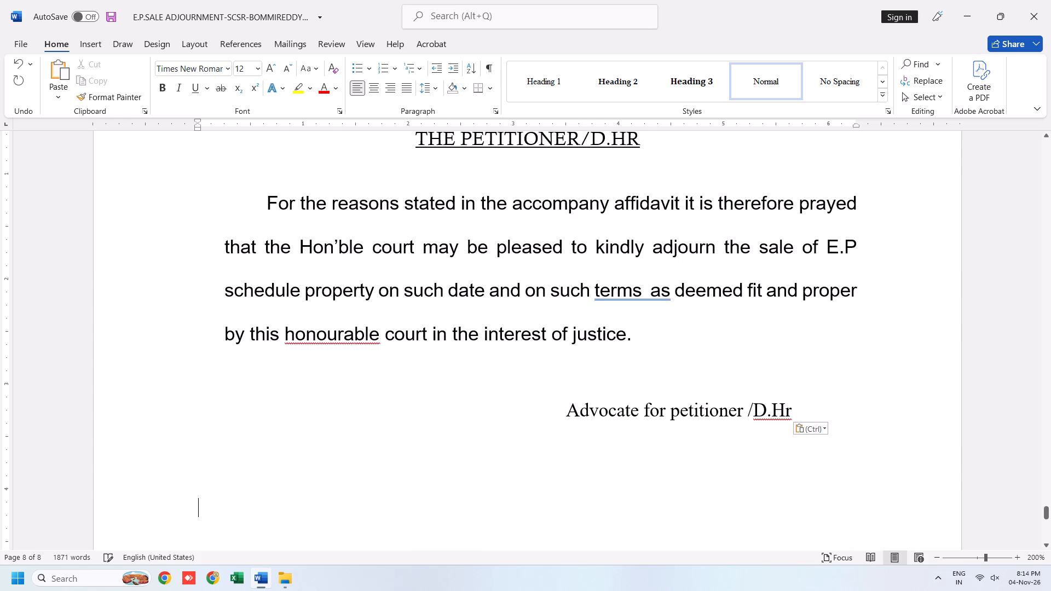
key(ctrl+s)
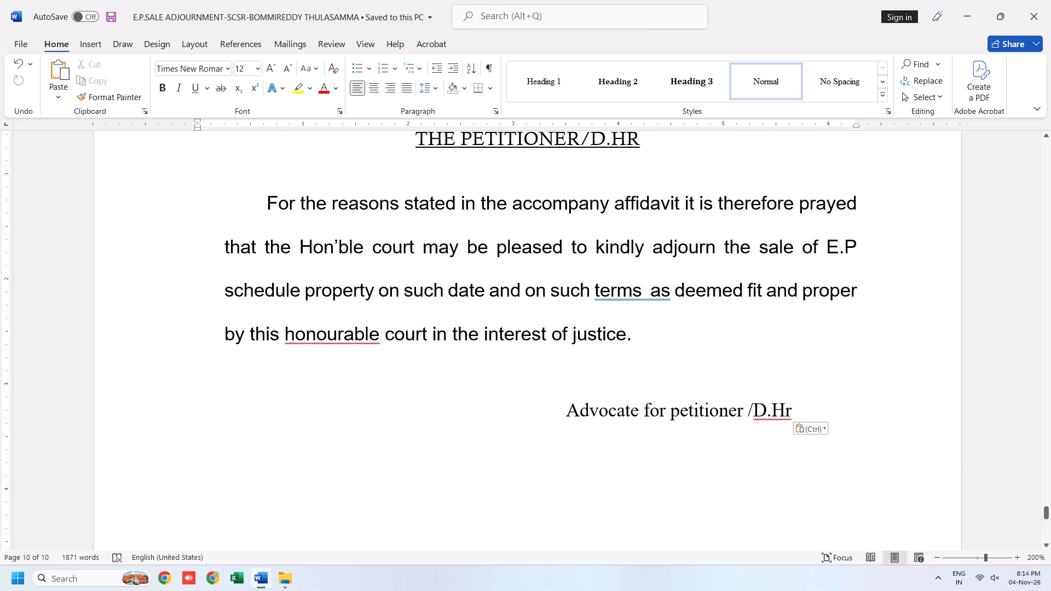
Remove the blank lines above the pasted affidavit so its court heading starts the page, keeping the heading text intact.
scroll(660, 271, up, 9)
scroll(660, 271, up, 13)
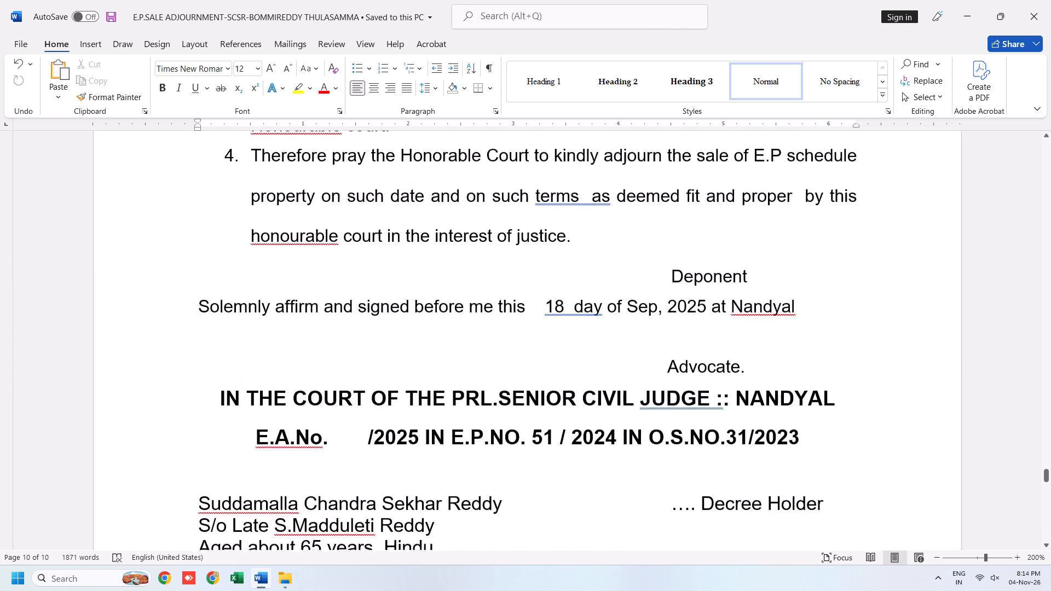
scroll(660, 271, up, 18)
scroll(660, 271, up, 10)
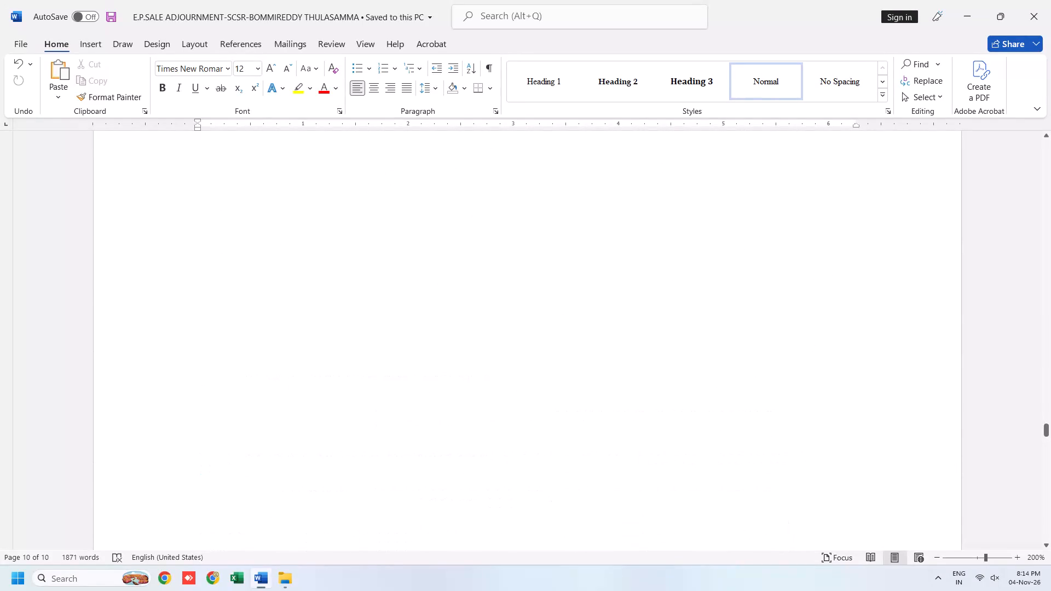
scroll(660, 271, up, 3)
click(271, 352)
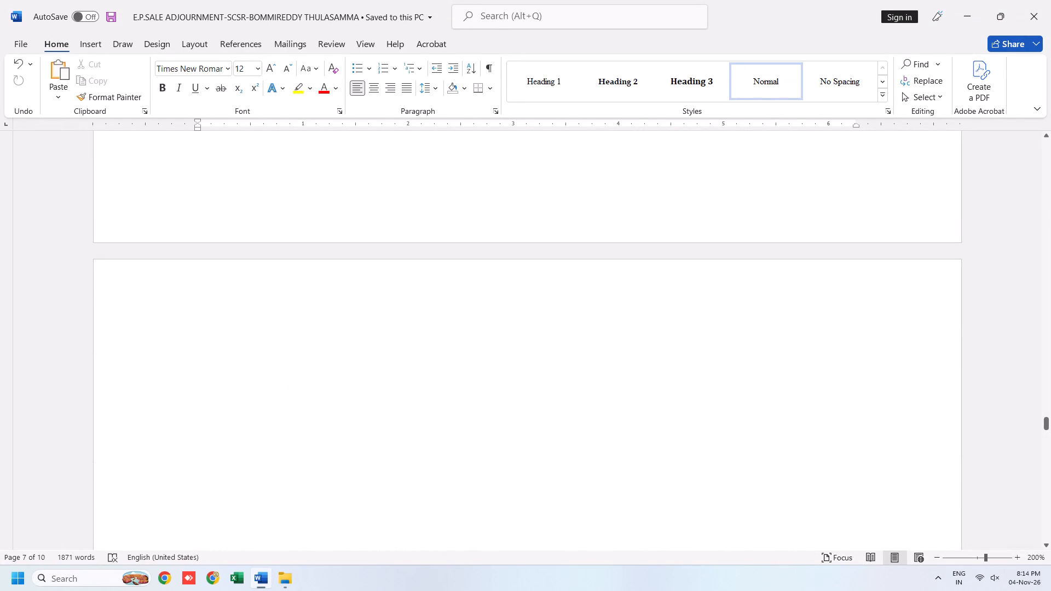
key(Delete)
key(Delete)
key(Delete)
key(Delete)
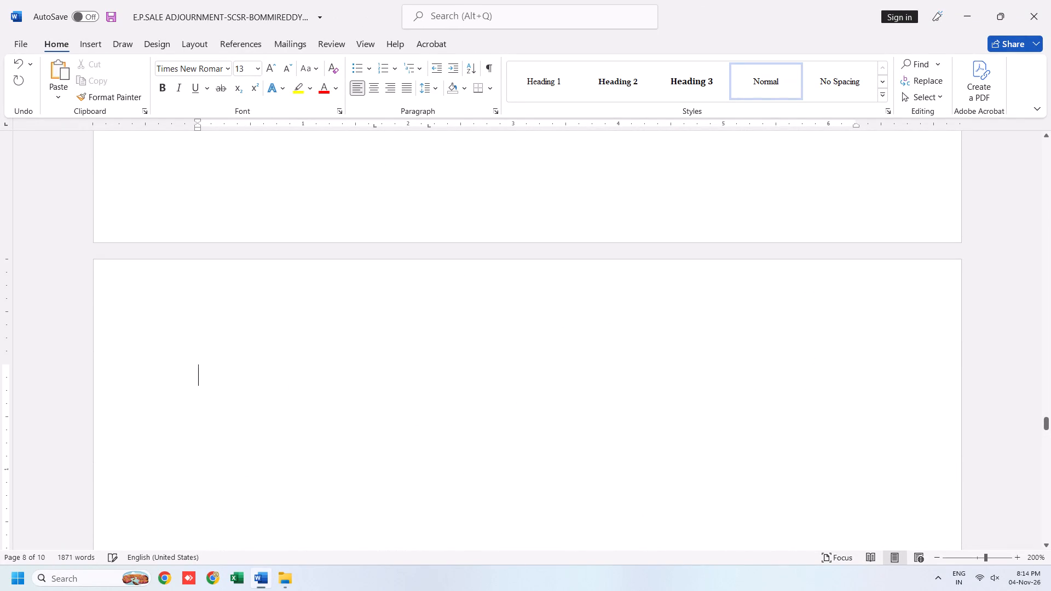
key(Delete)
key(Delete)
key(Delete)
key(Delete)
key(Delete)
key(Delete)
key(Delete)
key(Delete)
key(Delete)
key(Delete)
key(Delete)
key(Delete)
key(Delete)
key(Delete)
key(Delete)
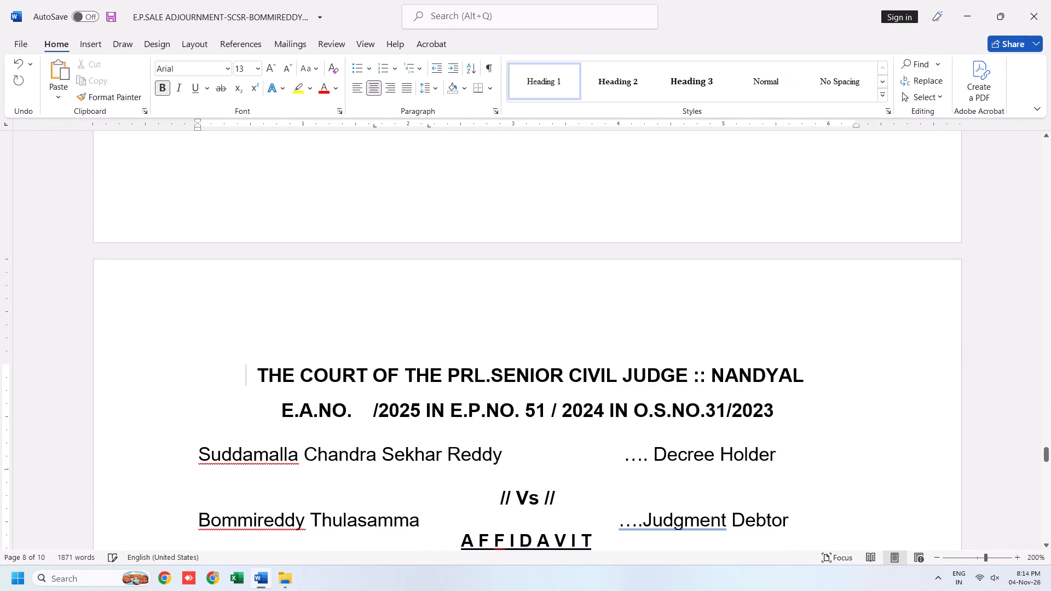
key(ctrl+z)
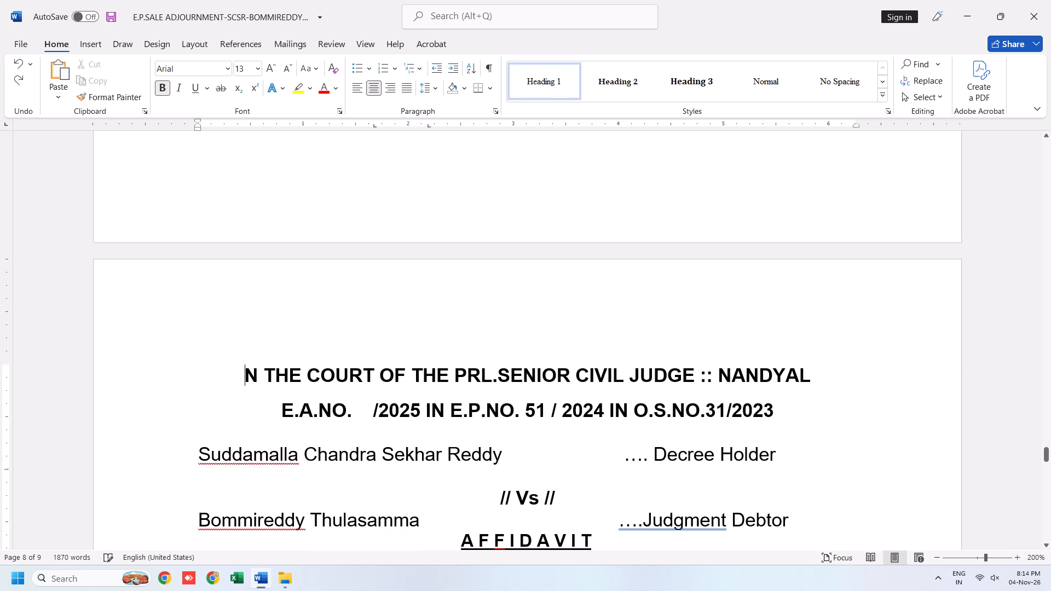
key(ctrl+z)
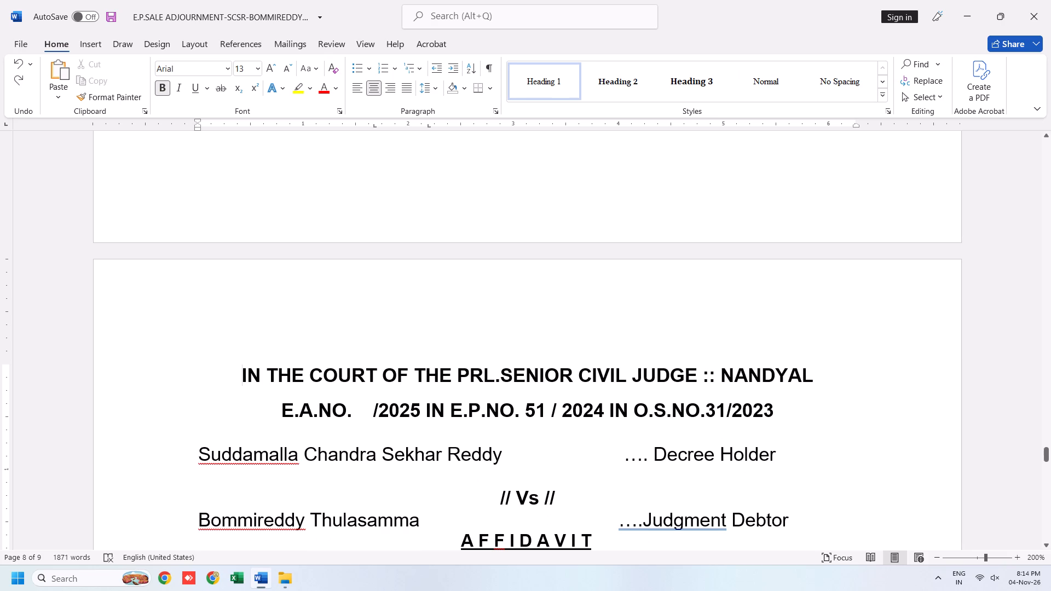
Delete "PRL." from the pasted affidavit's court heading so it reads "IN THE COURT OF THE SENIOR CIVIL JUDGE".
click(459, 369)
key(Delete)
key(Delete)
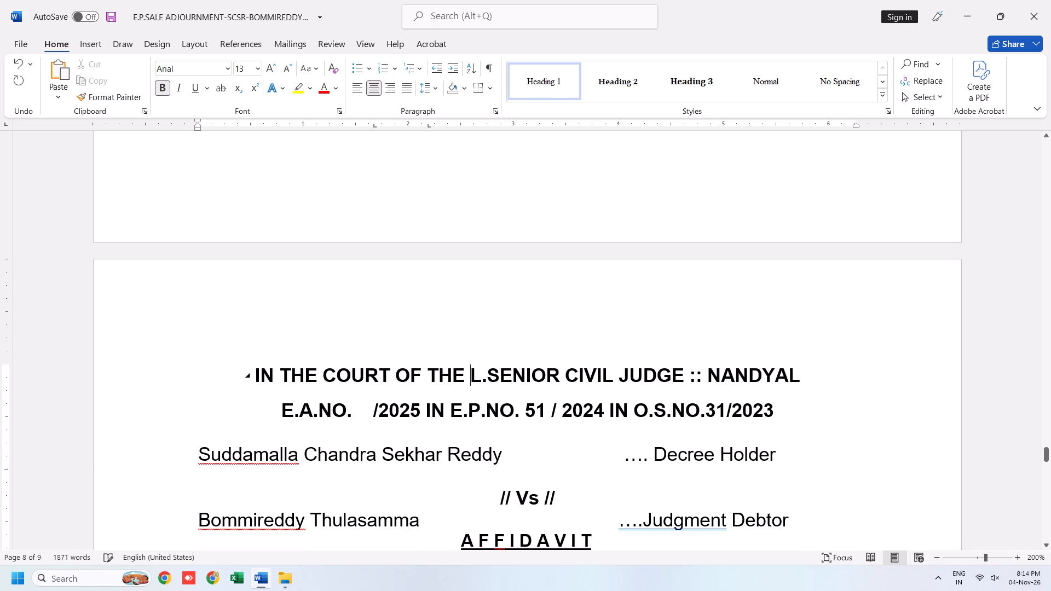
key(Delete)
key(Delete)
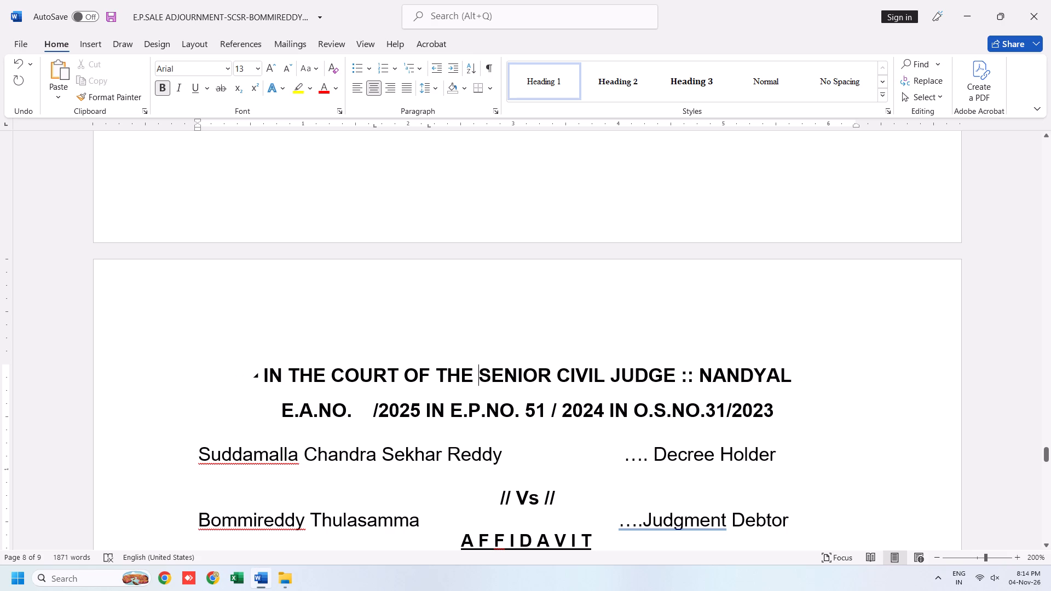
Insert "( SENIOR DIVISON)" before "NANDYAL" in the pasted affidavit's court heading.
key(Right)
key(Right)
key(Right)
key(Right)
key(Right)
key(Right)
key(Right)
key(Right)
key(Right)
key(Right)
key(Right)
key(Right)
key(Right)
key(Right)
key(Right)
key(Right)
key(Right)
key(Right)
key(Right)
key(Right)
key(Right)
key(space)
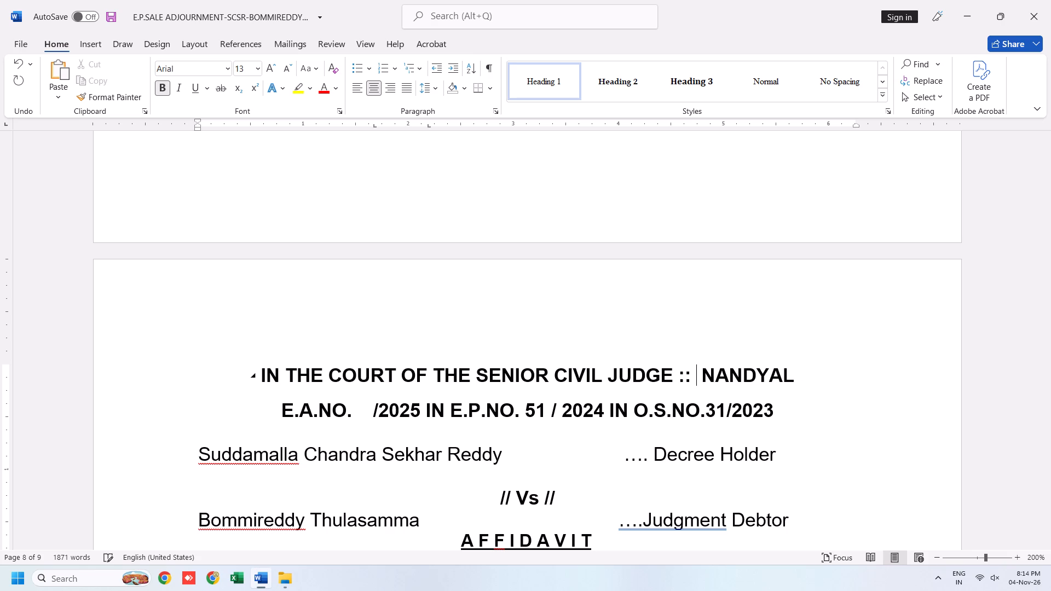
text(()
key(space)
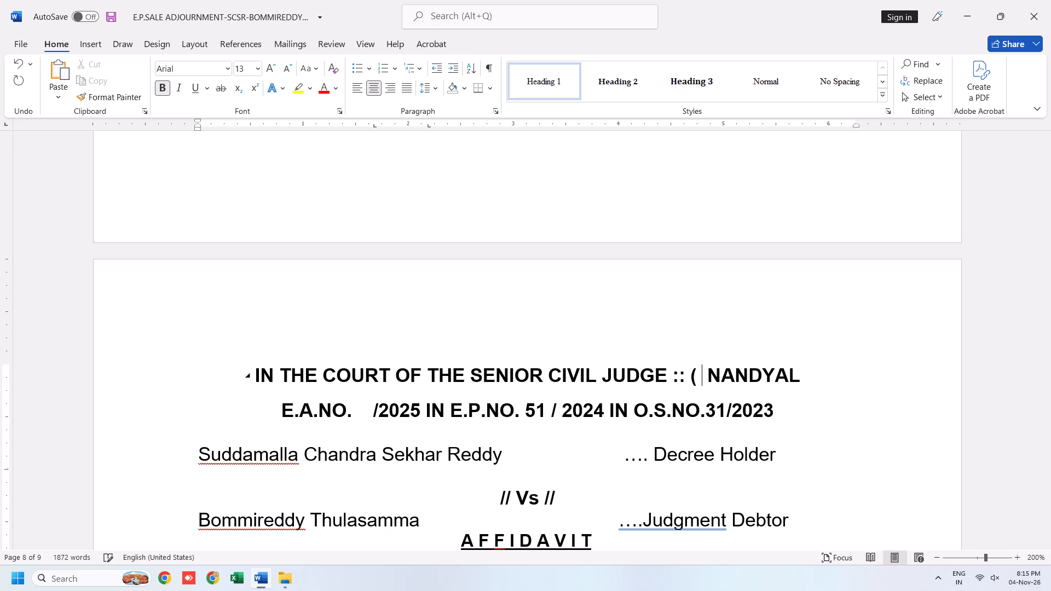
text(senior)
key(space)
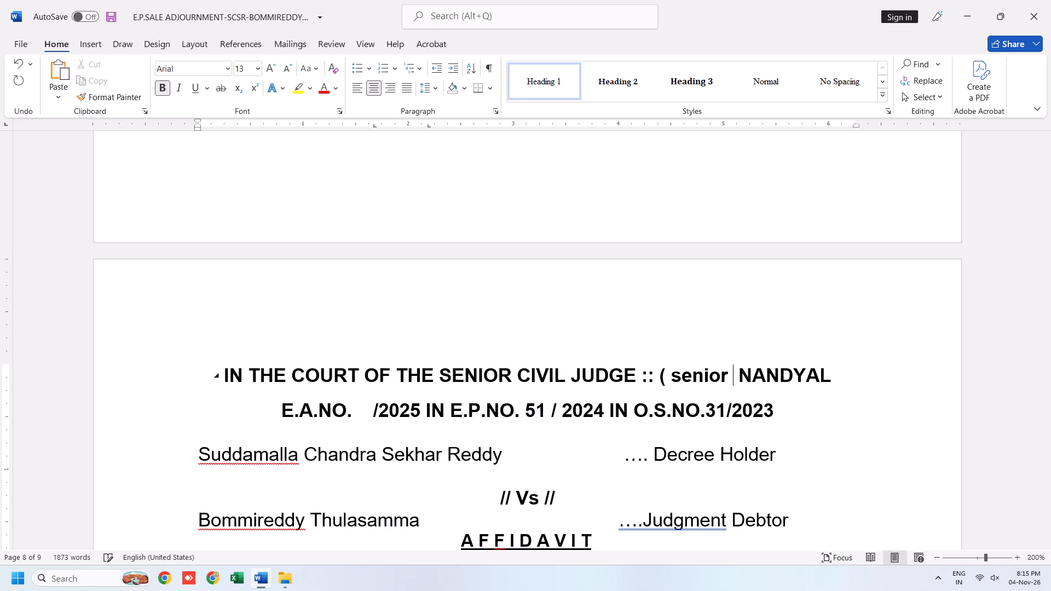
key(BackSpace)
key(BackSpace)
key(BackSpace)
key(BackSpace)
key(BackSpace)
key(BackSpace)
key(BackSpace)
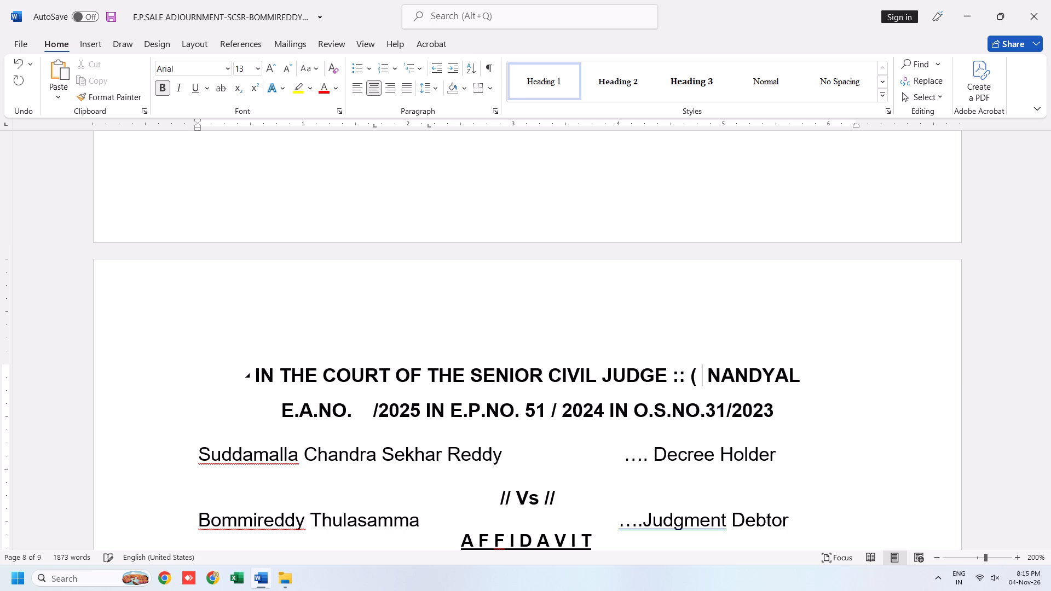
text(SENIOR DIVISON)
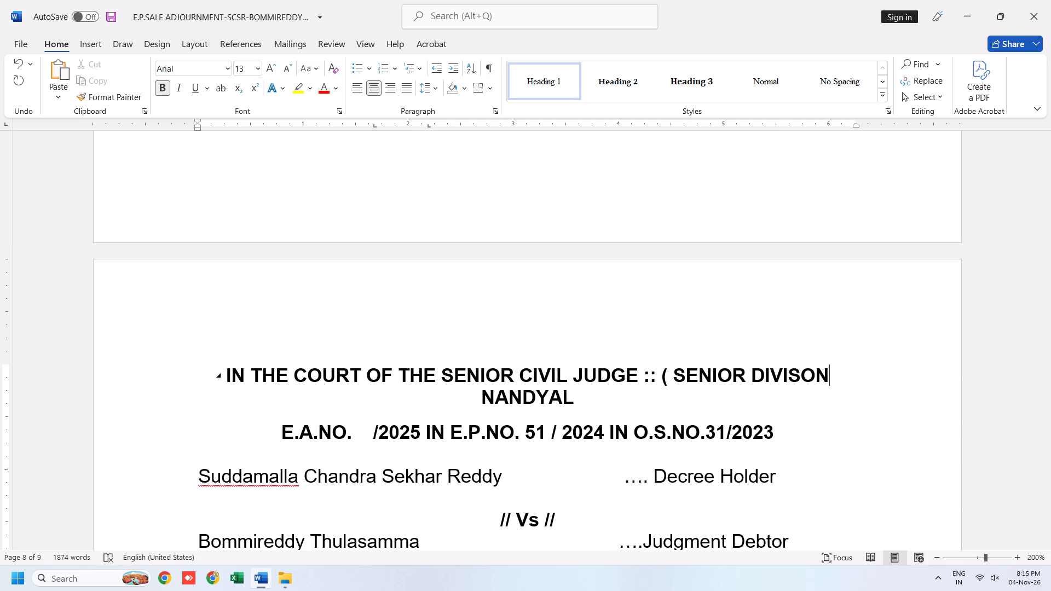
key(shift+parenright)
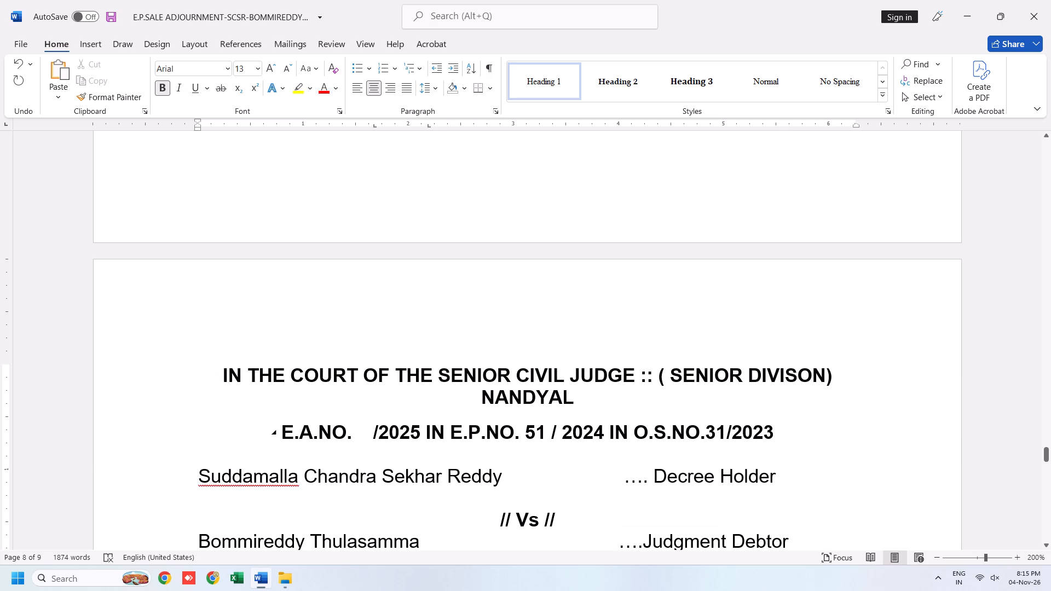
Delete the word "SENIOR" before "CIVIL JUDGE" in the pasted affidavit's court heading, keeping the bracketed "( SENIOR DIVISON)".
click(481, 401)
click(437, 373)
key(Delete)
key(Delete)
key(Delete)
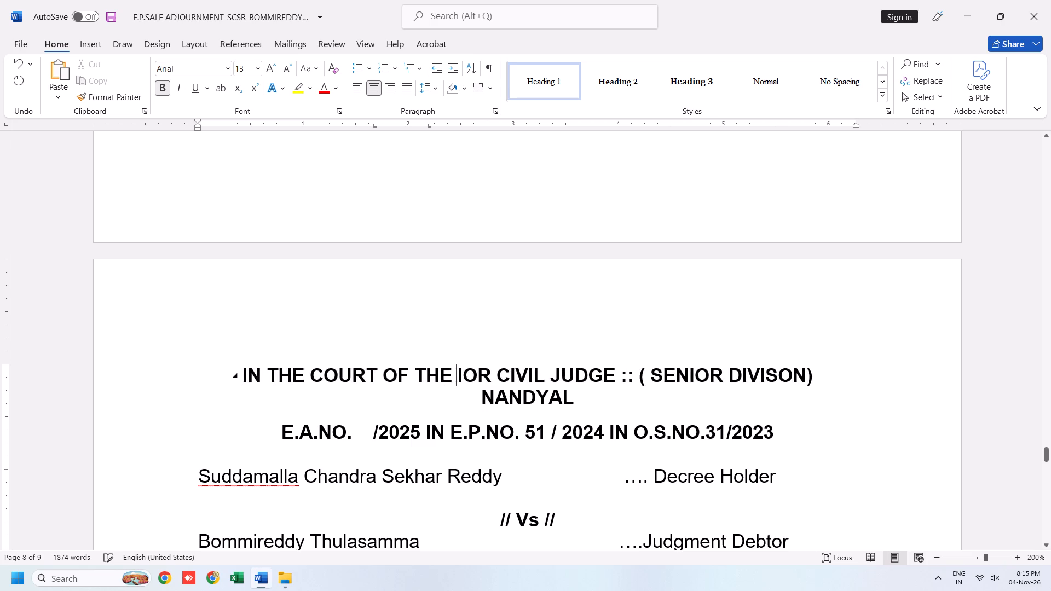
key(Delete)
key(Delete)
key(Delete)
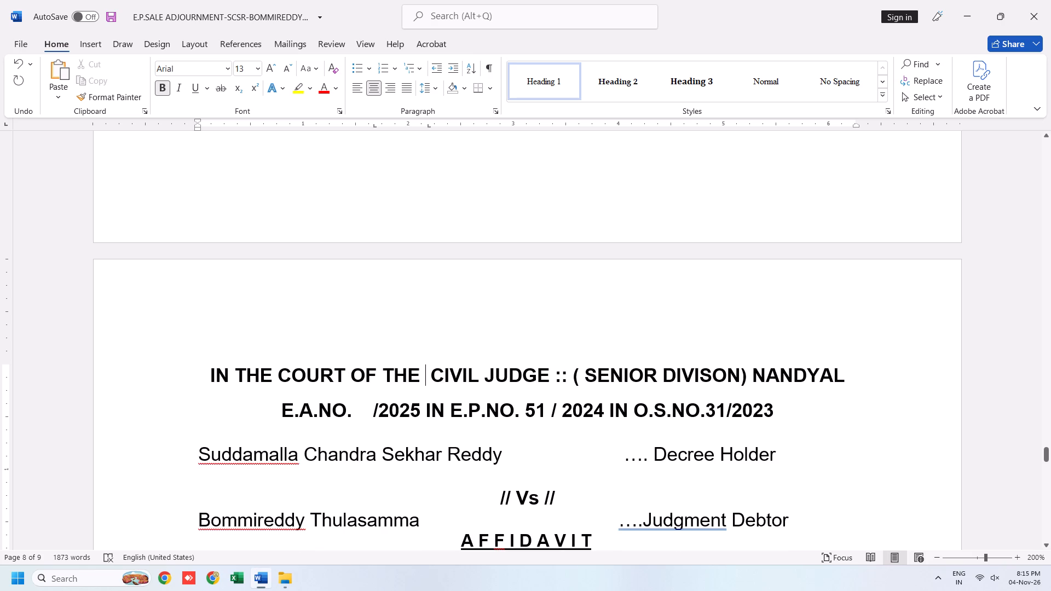
Replace "NANDYAL" in the court heading with "ALLAGADDA.", adding a full stop after the bracketed "( SENIOR DIVISON)".
click(752, 376)
key(Delete)
key(Delete)
key(Delete)
key(Delete)
key(Delete)
key(Delete)
key(Delete)
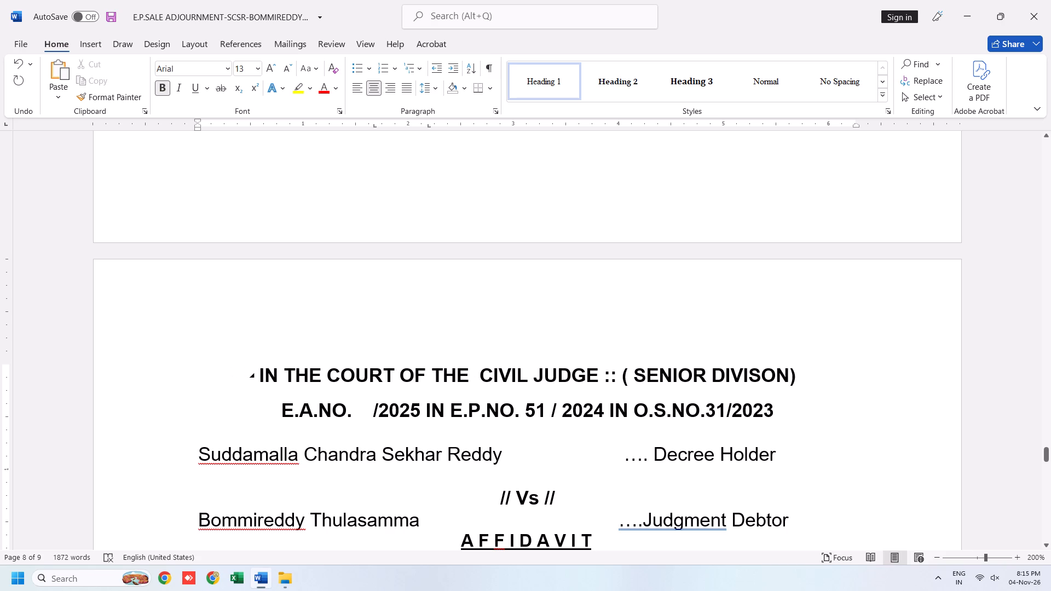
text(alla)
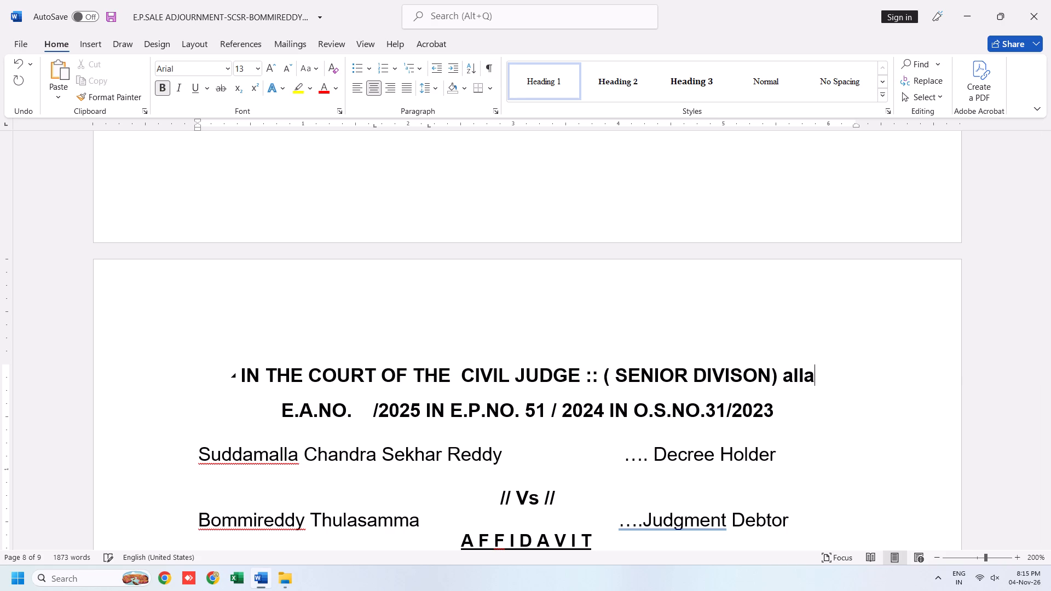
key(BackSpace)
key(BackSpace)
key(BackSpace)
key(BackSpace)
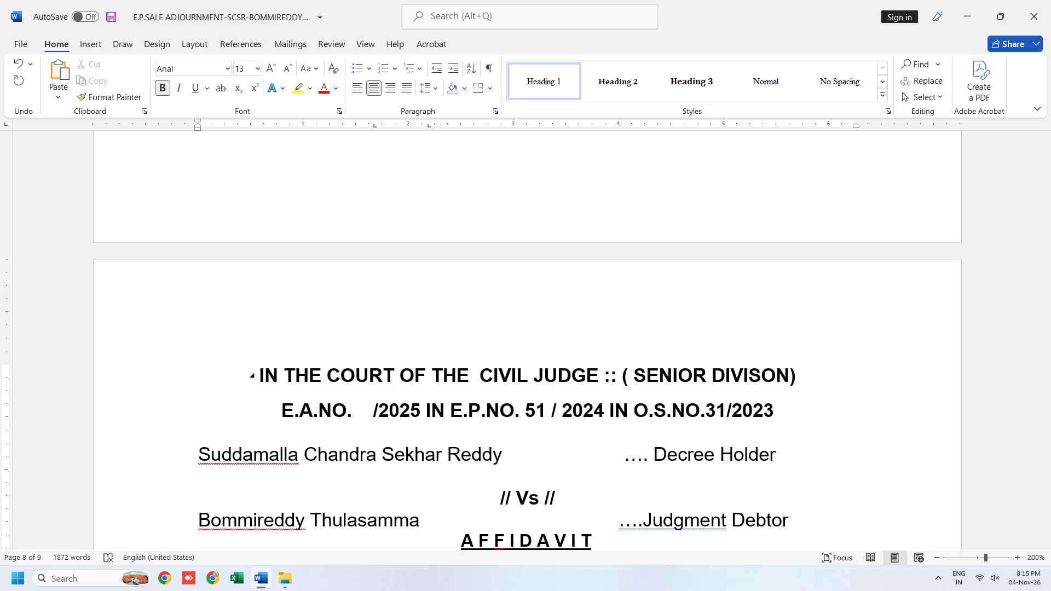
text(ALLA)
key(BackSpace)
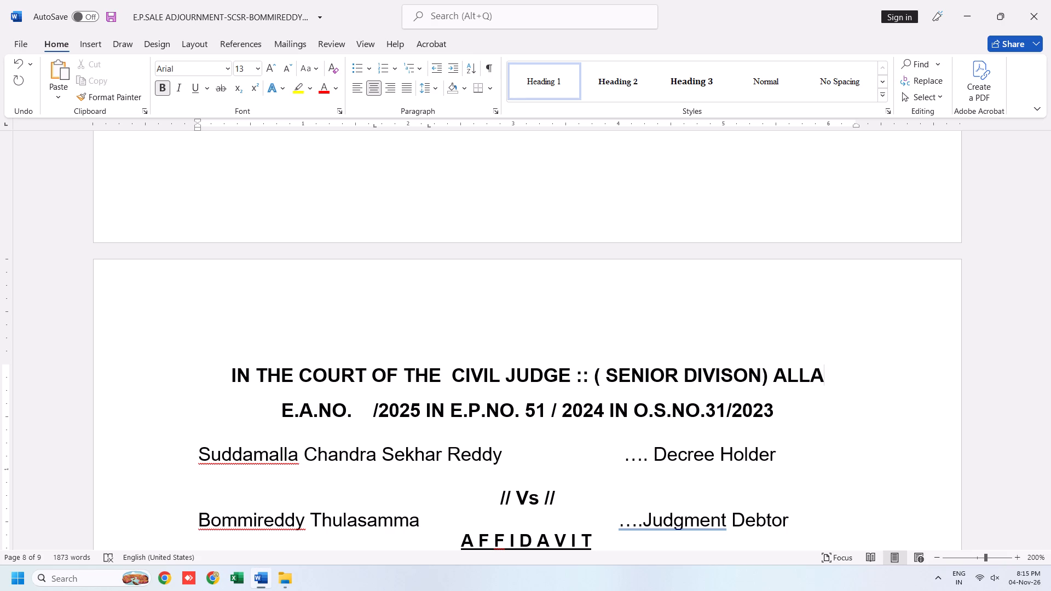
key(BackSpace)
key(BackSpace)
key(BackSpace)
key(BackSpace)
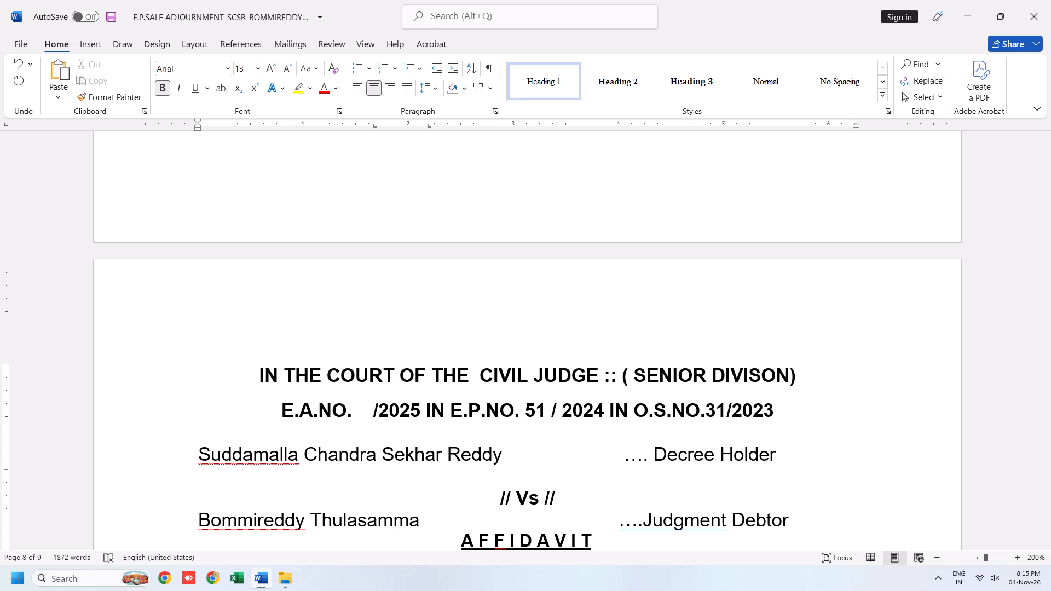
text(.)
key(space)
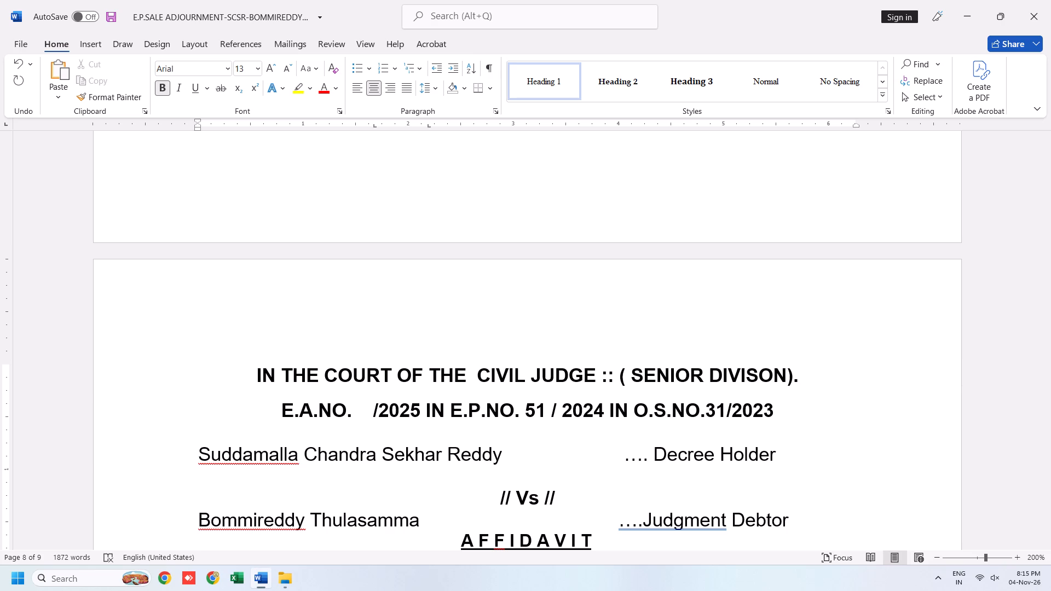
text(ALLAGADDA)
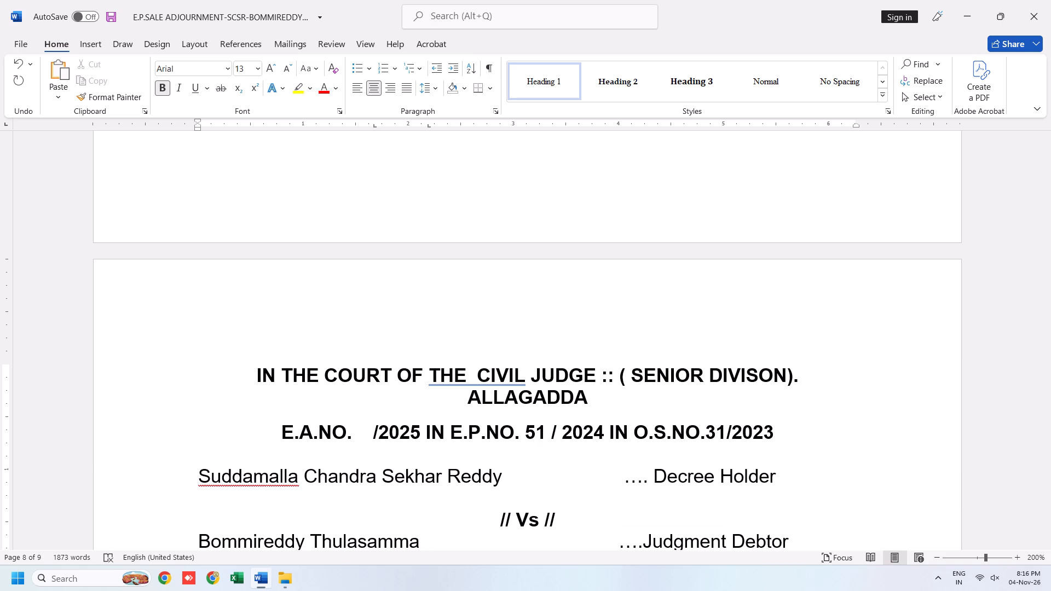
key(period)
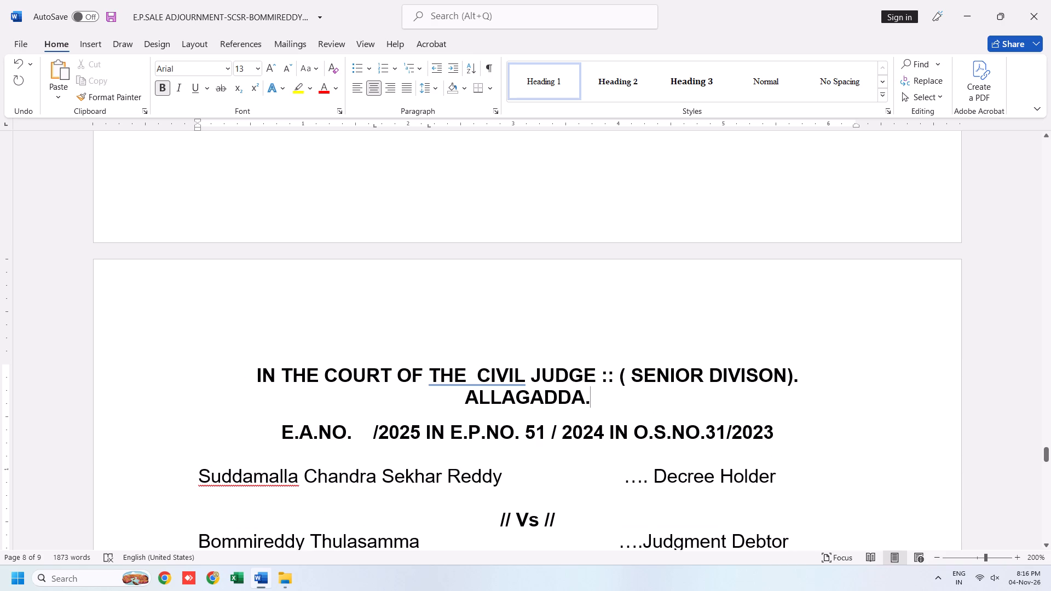
Change the year of the E.A. number in the case number line to 2026.
click(414, 433)
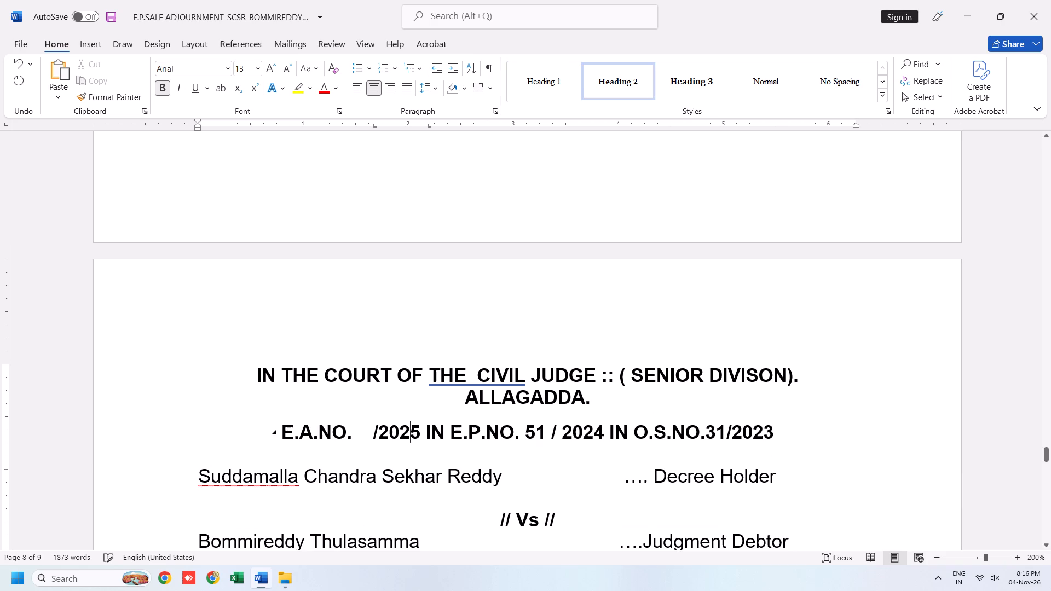
key(Delete)
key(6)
Change the E.P. number in the case number line to 13 / 2019.
click(528, 436)
key(Delete)
key(Delete)
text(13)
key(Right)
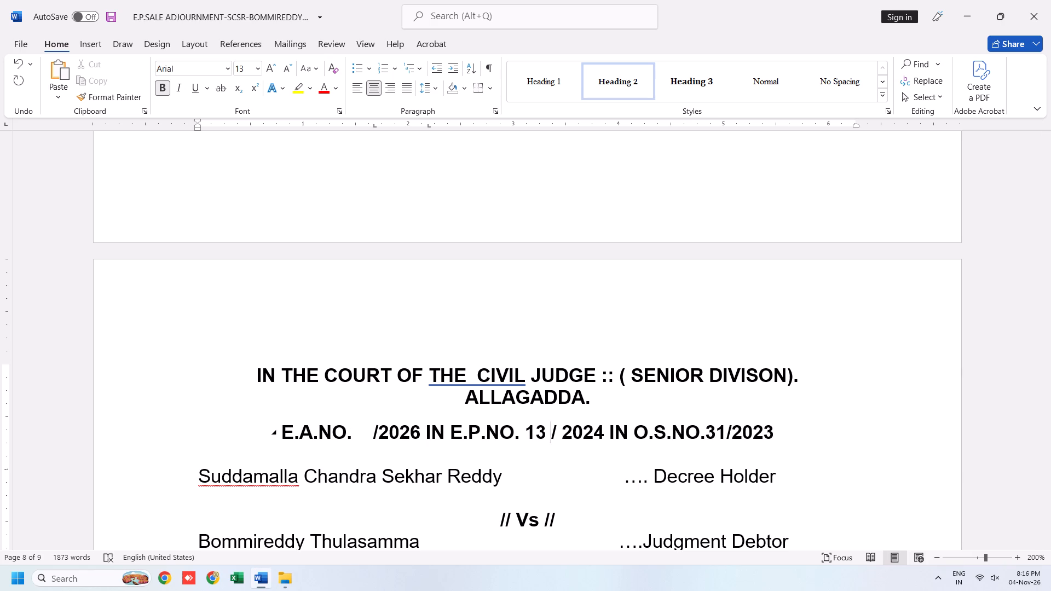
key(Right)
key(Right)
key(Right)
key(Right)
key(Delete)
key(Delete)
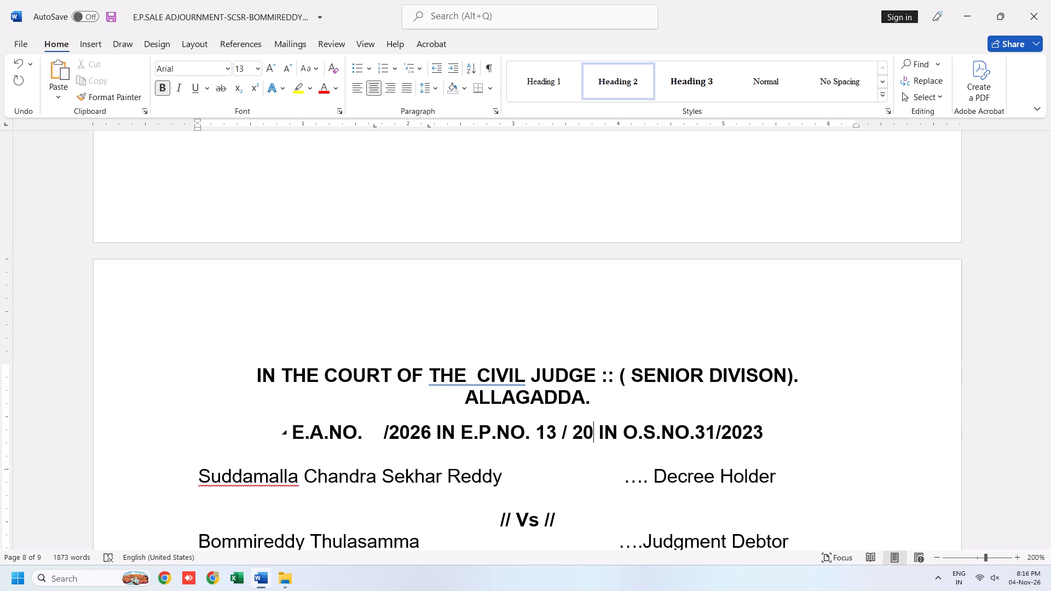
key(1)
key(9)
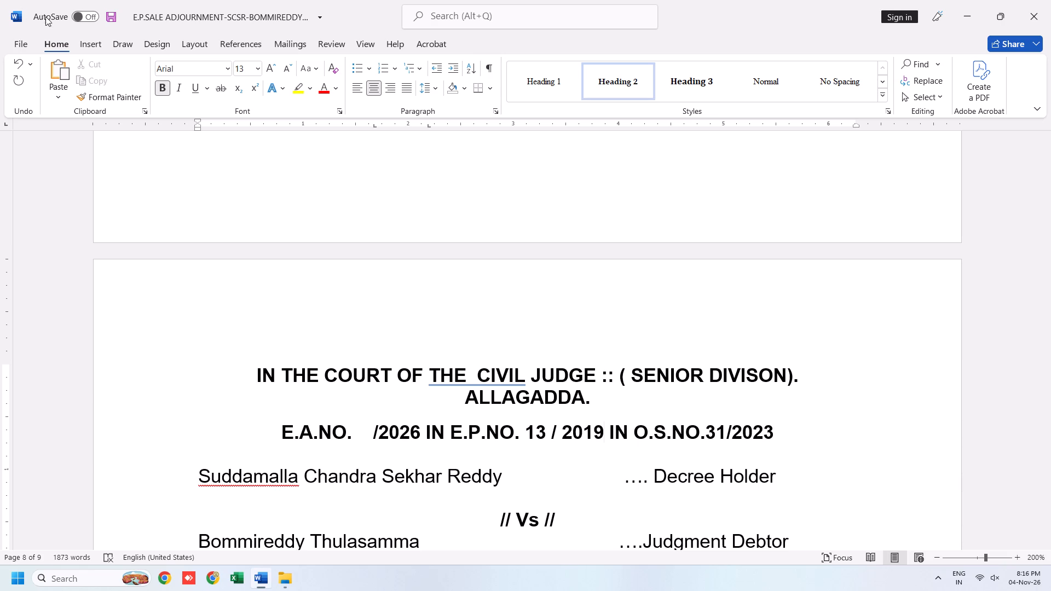
Switch to File Explorer and open the "COURT - A L G" folder inside E.DRIVE on New Volume (D:).
click(21, 44)
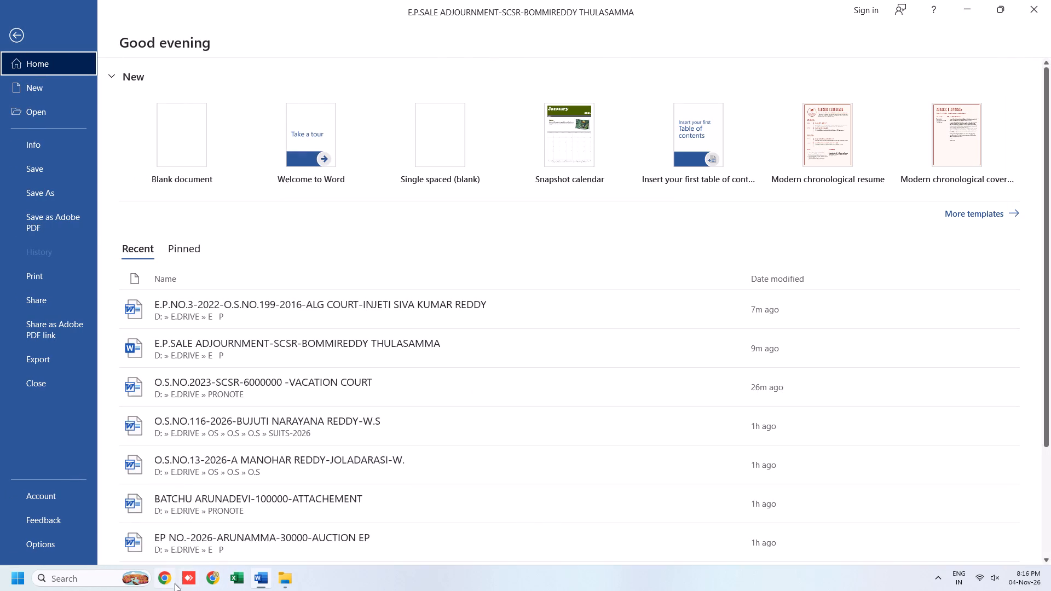
click(280, 578)
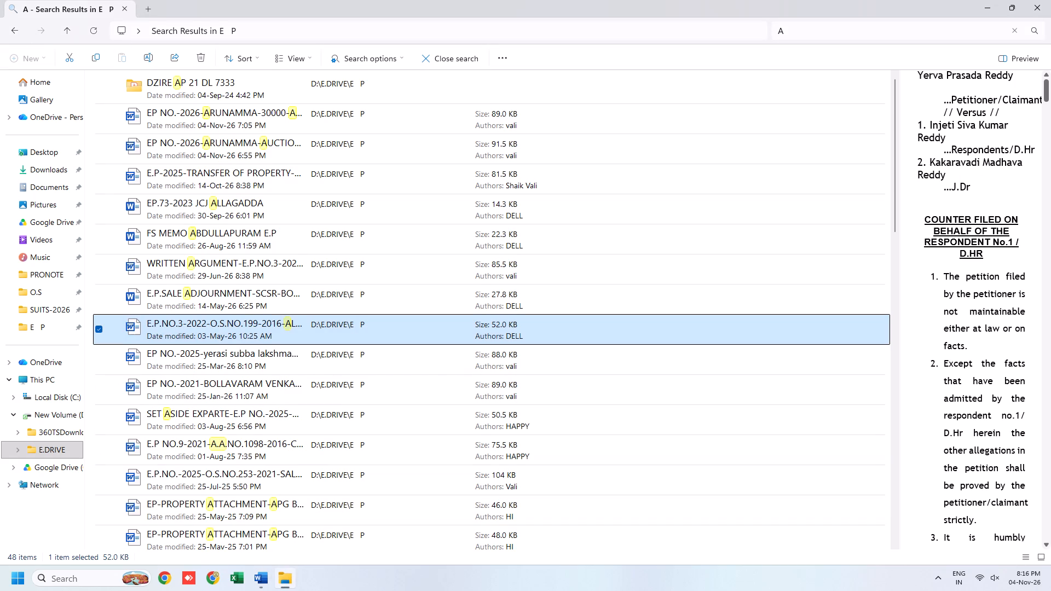
click(66, 31)
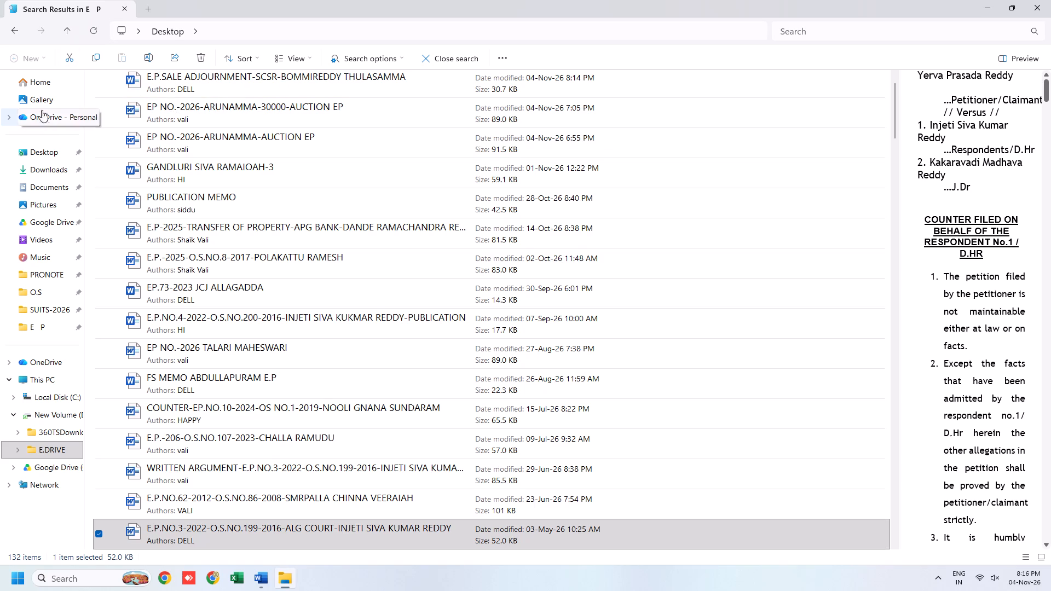
click(12, 27)
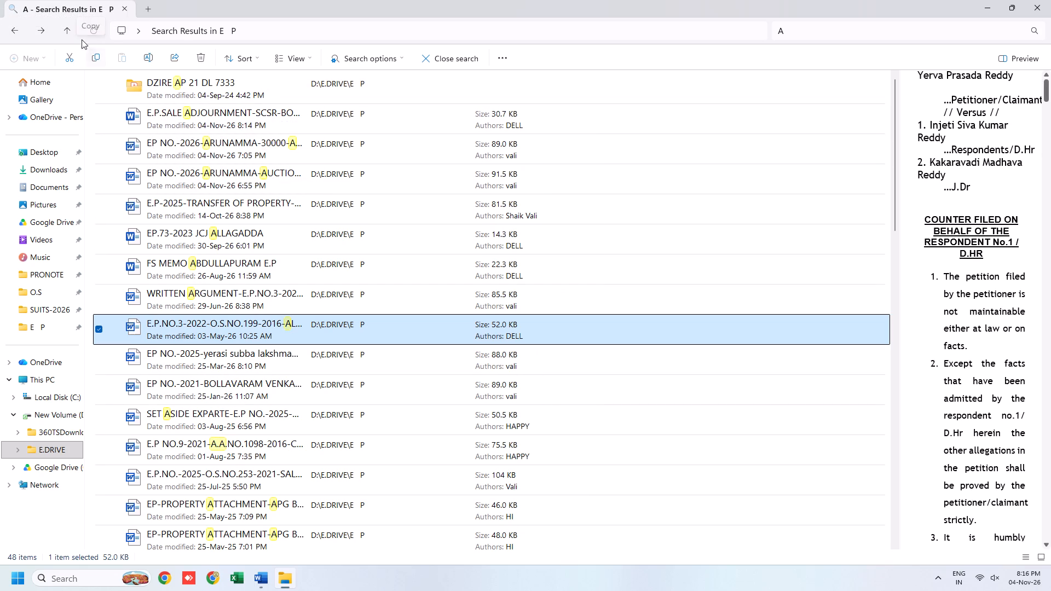
click(65, 27)
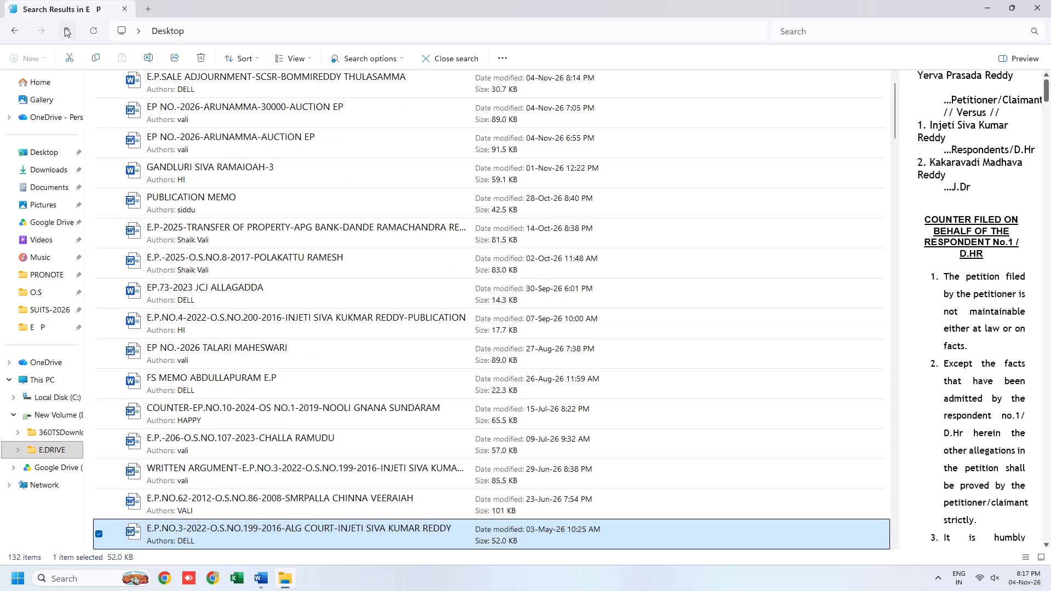
double_click(70, 415)
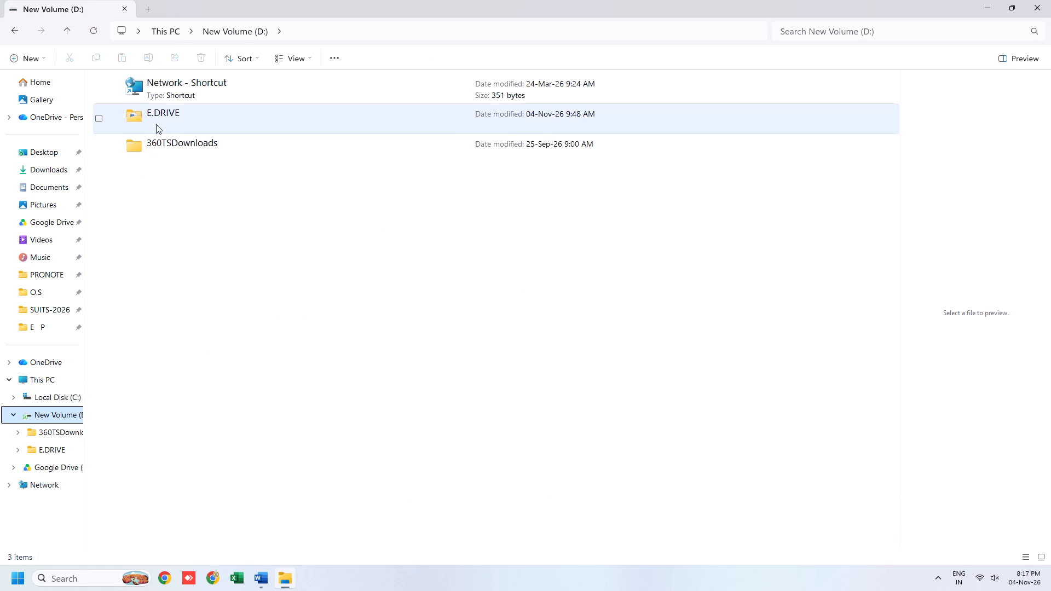
double_click(158, 114)
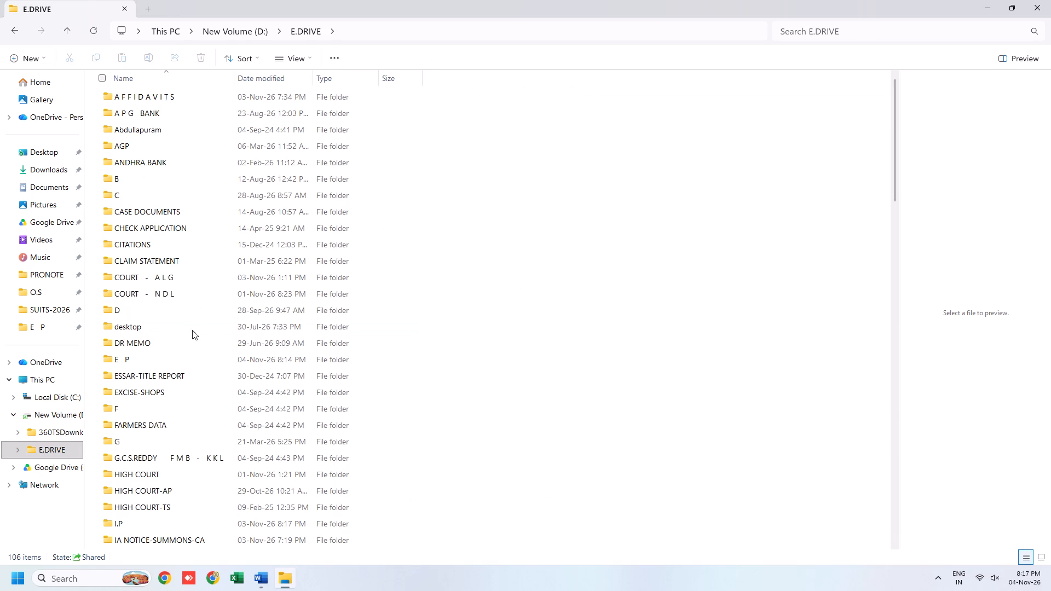
double_click(170, 277)
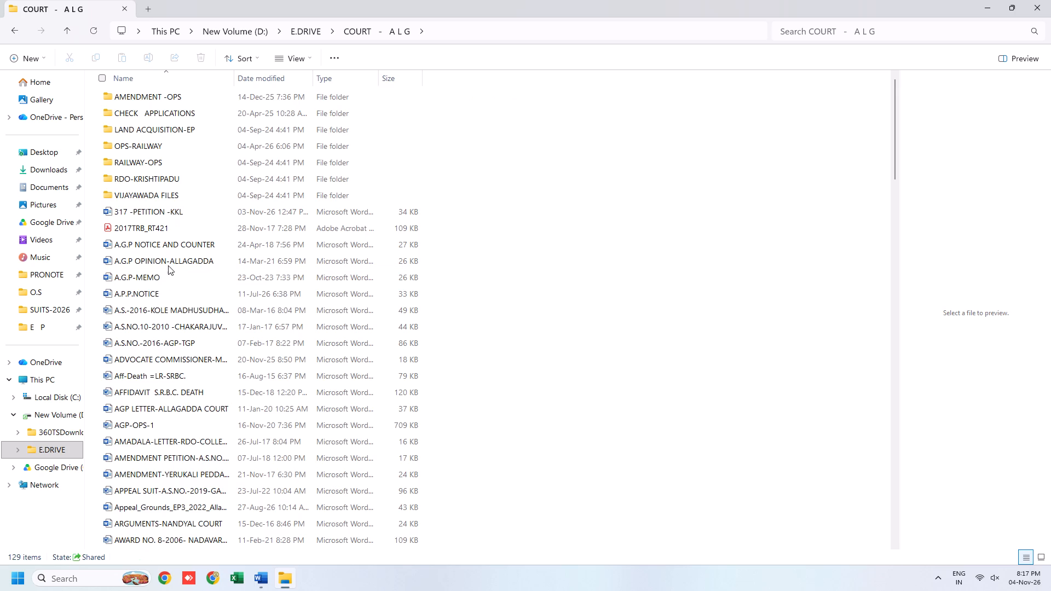
scroll(218, 401, down, 4)
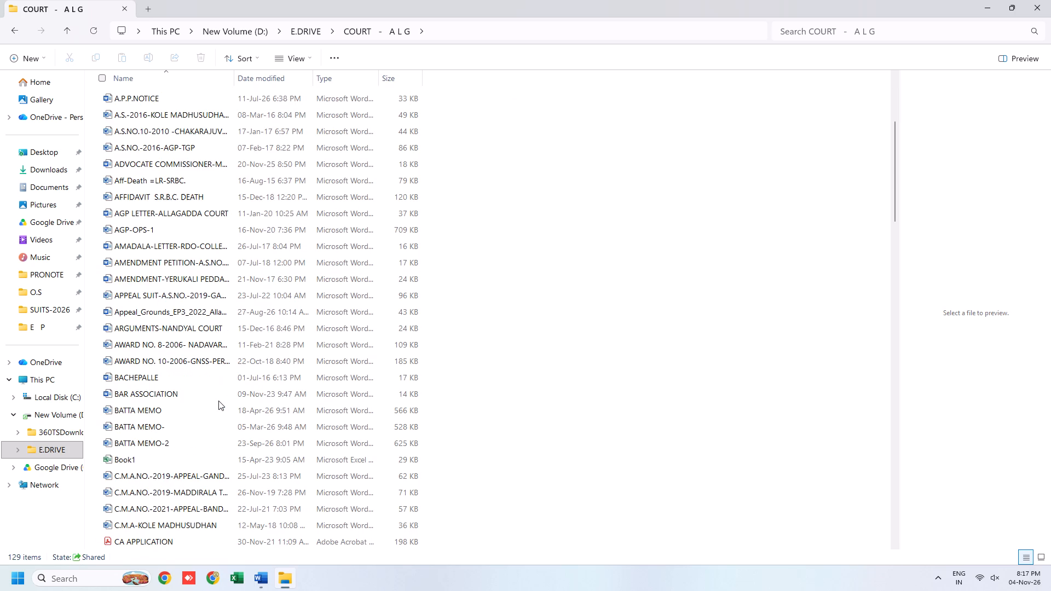
scroll(218, 401, down, 14)
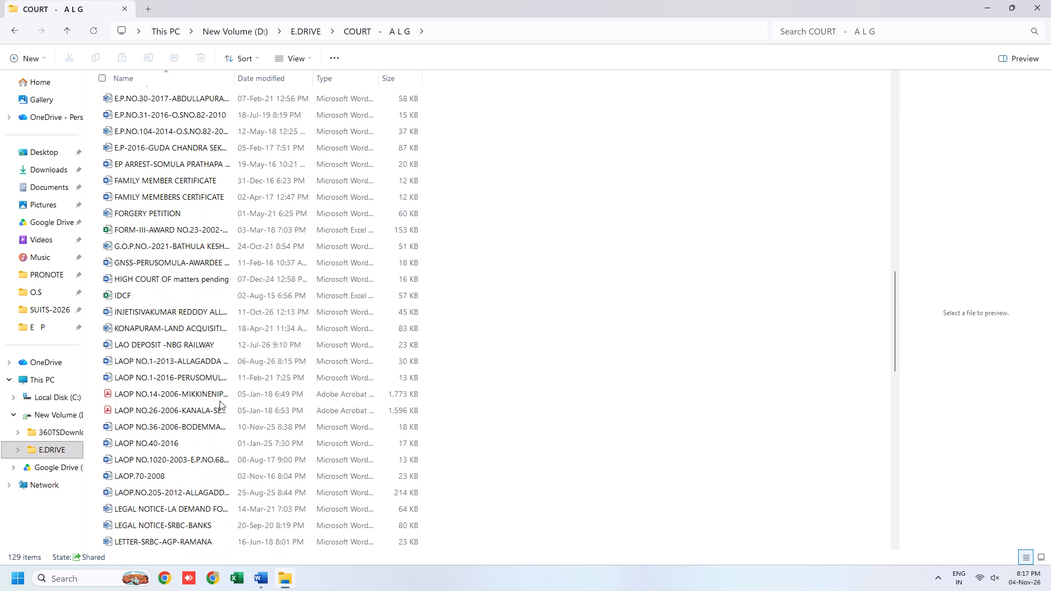
scroll(220, 401, down, 4)
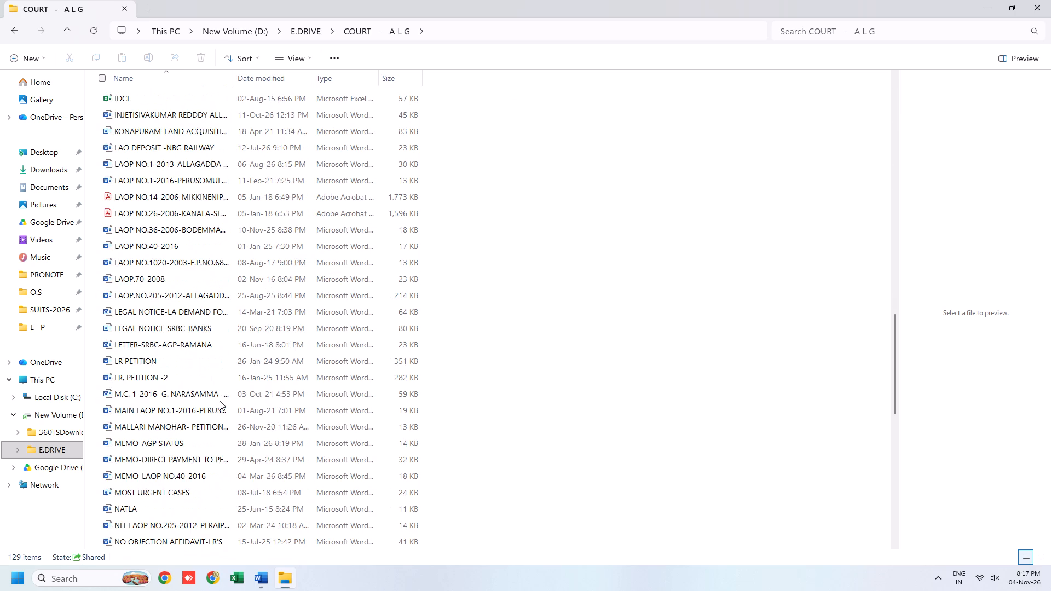
scroll(220, 401, down, 4)
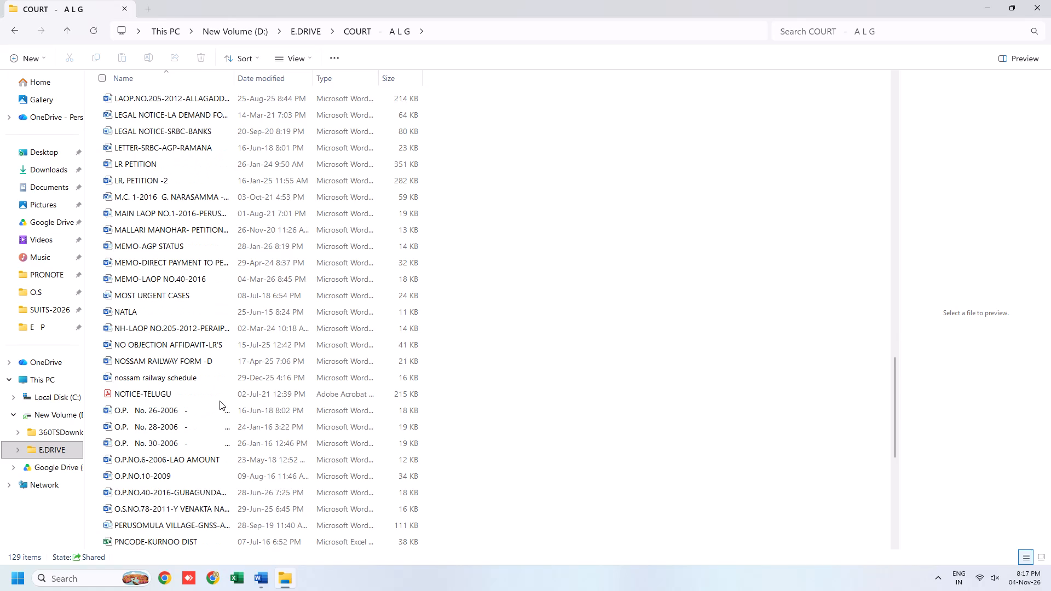
scroll(220, 401, down, 5)
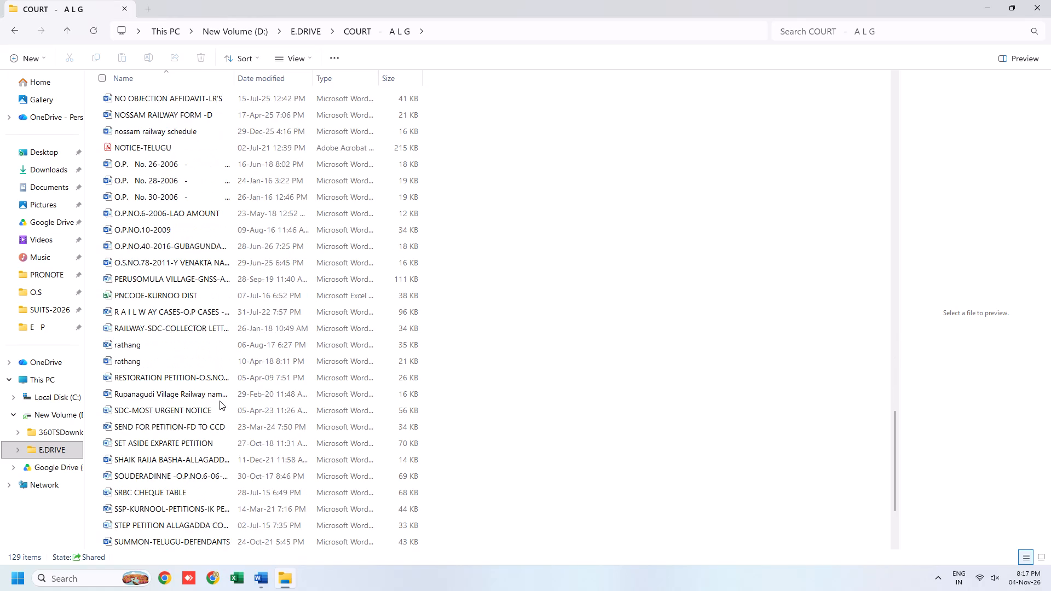
scroll(220, 401, down, 9)
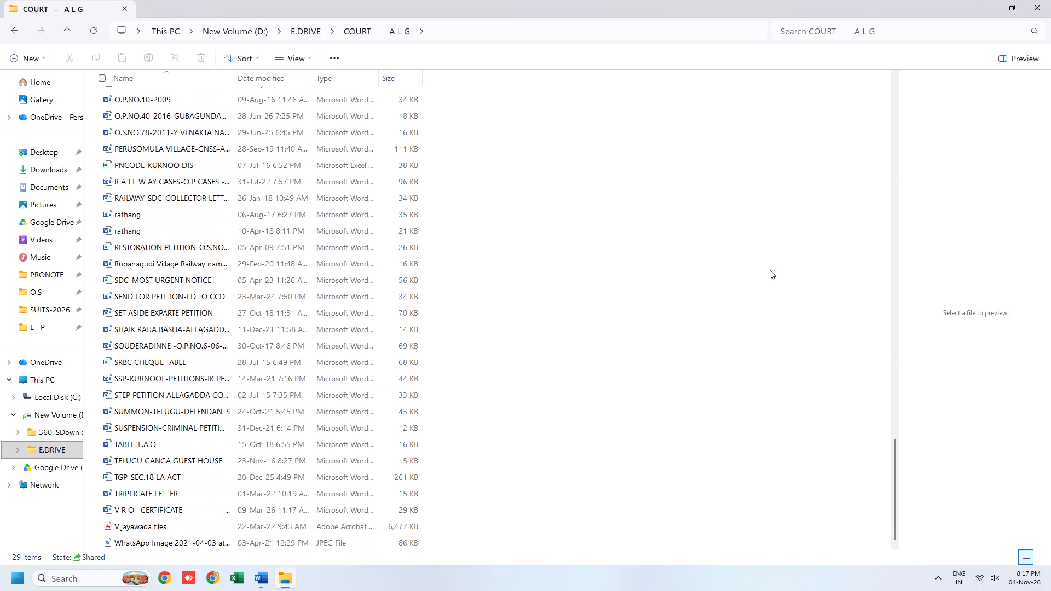
Search the "COURT - A L G" folder for files under one individual's name, and clear the search.
click(891, 26)
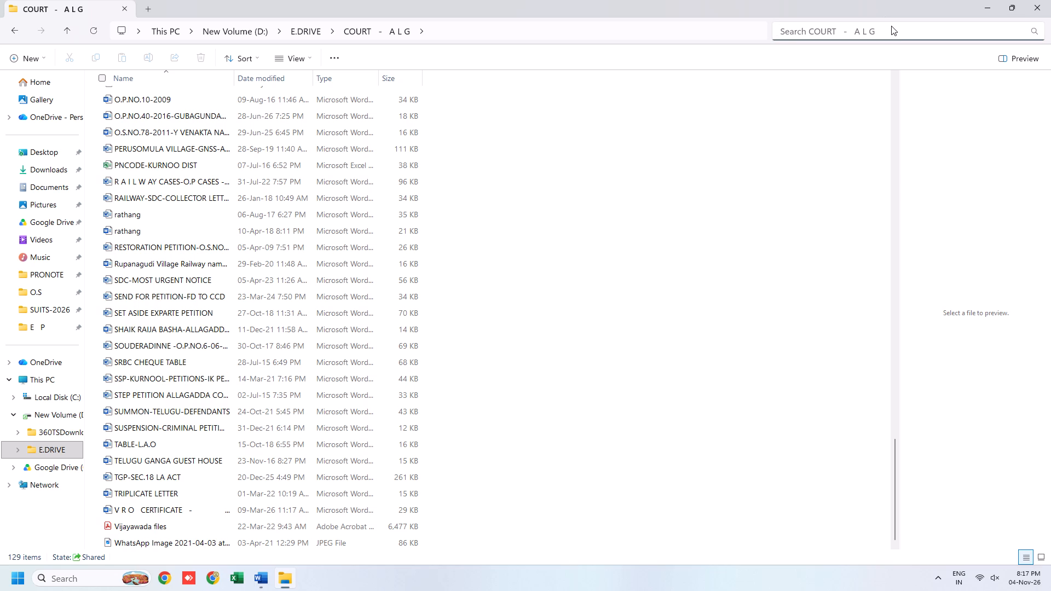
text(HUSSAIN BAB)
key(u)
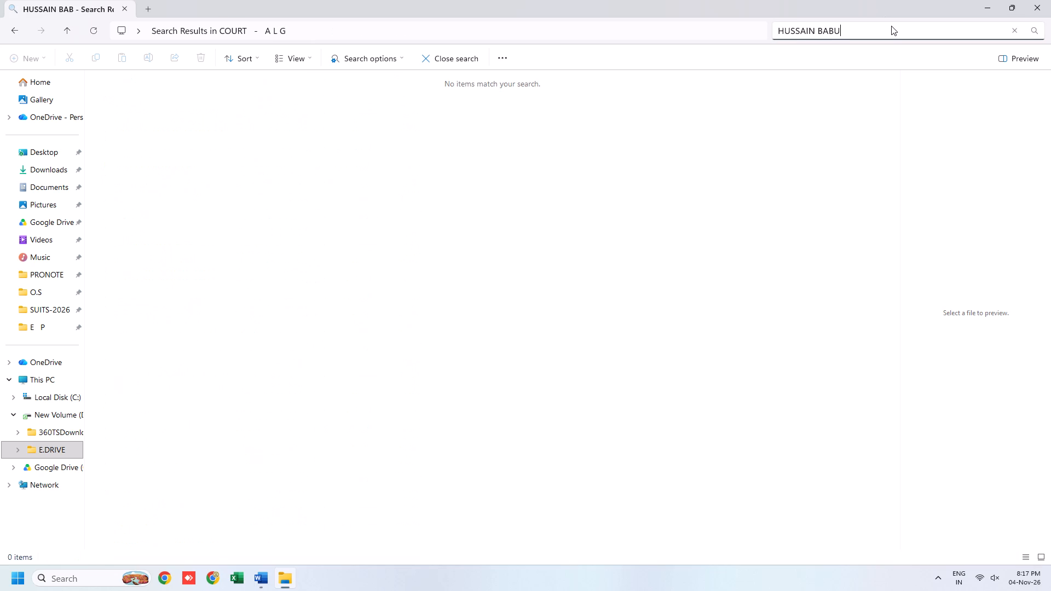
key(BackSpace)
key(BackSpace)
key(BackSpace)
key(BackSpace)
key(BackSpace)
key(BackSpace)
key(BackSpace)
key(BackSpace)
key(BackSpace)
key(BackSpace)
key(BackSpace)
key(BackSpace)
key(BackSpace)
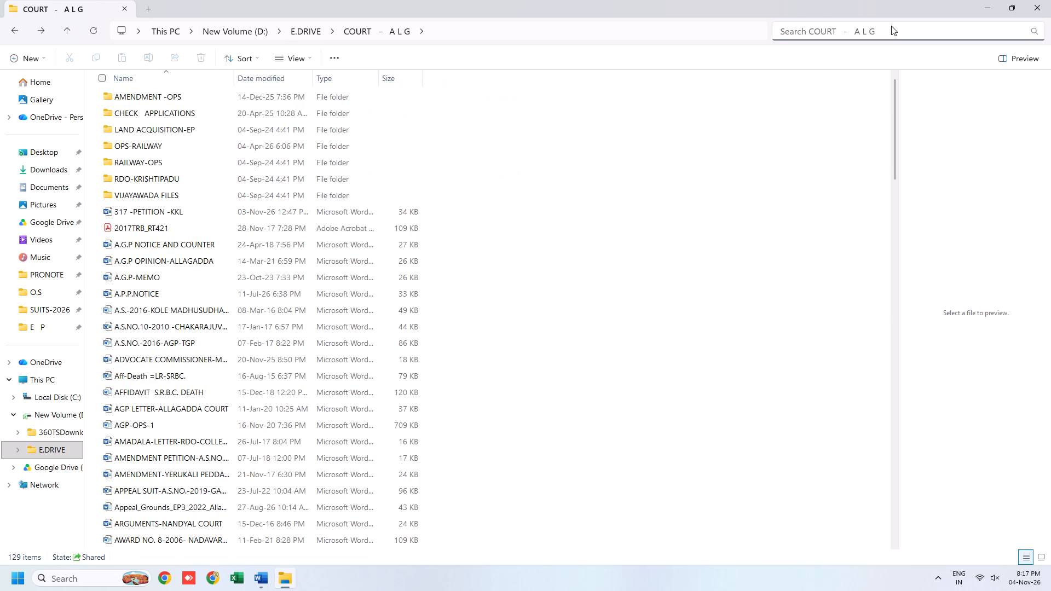
Search the "COURT - A L G" folder for files under a second individual's full name, and clear the search.
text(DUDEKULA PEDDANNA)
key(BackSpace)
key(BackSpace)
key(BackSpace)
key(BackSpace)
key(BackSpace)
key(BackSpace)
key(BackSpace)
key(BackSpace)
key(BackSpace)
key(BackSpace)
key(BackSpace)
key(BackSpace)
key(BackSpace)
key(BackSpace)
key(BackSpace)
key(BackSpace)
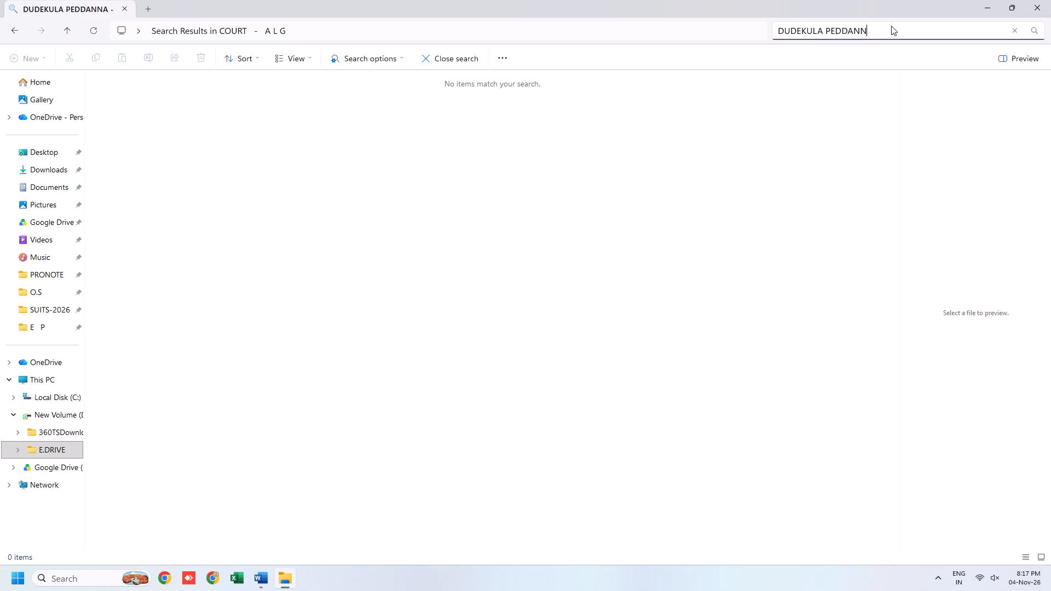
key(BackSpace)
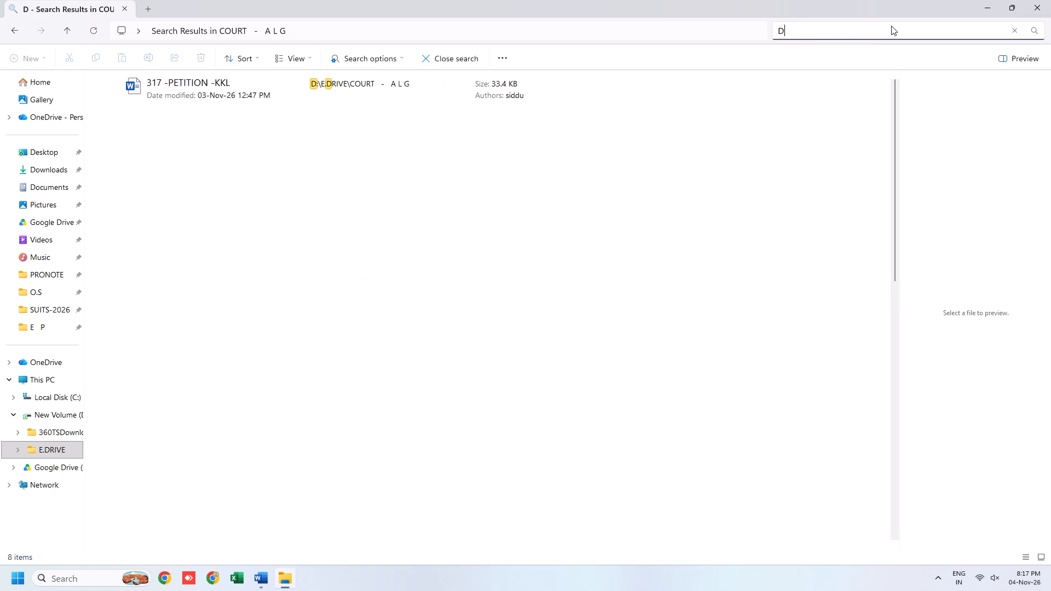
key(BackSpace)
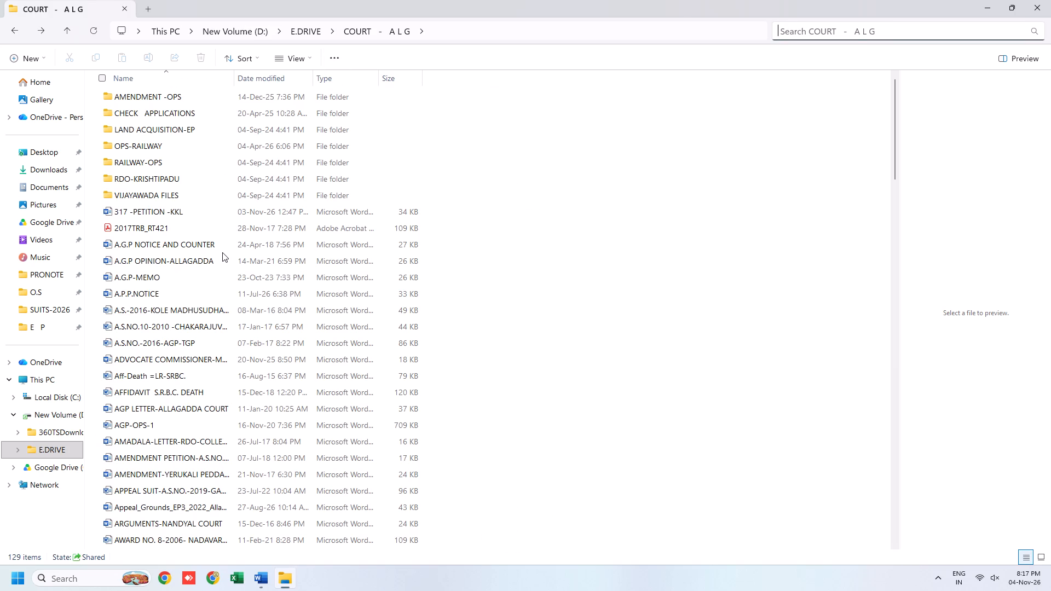
Look through the full "COURT - A L G" file list again for the matching case document.
scroll(222, 252, down, 15)
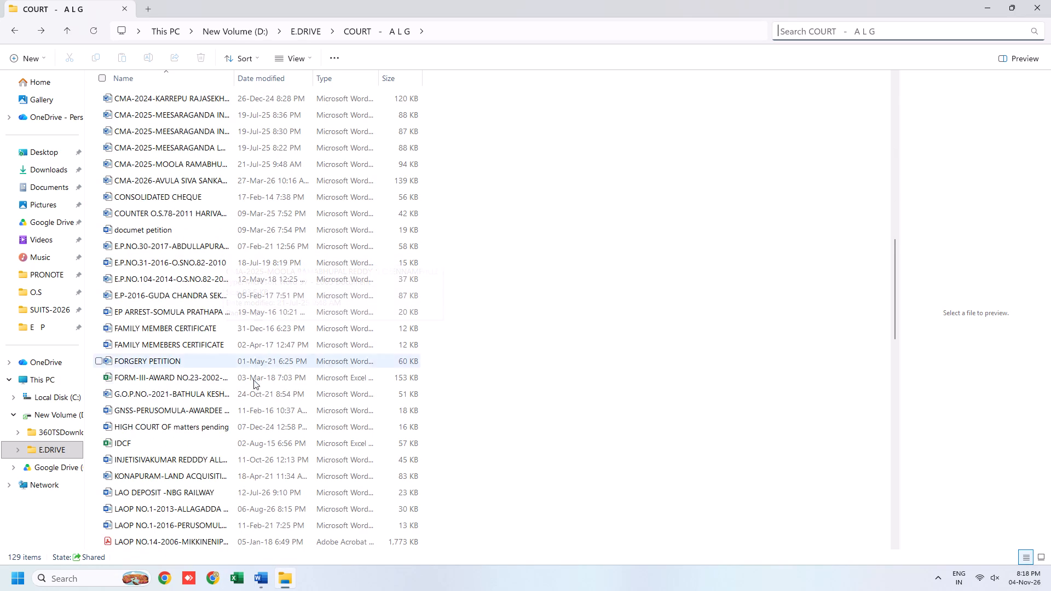
scroll(246, 386, down, 3)
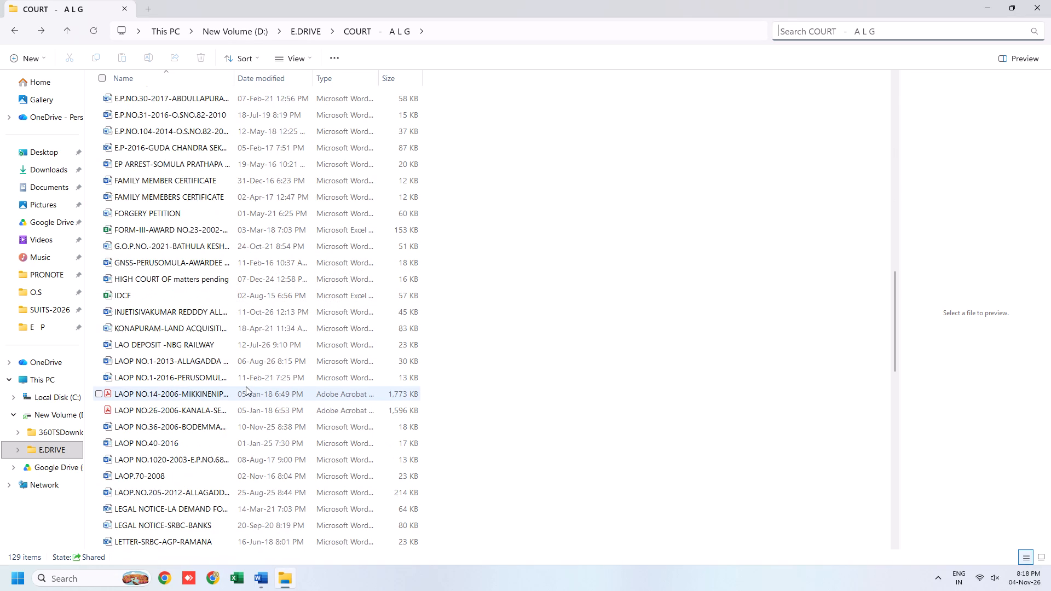
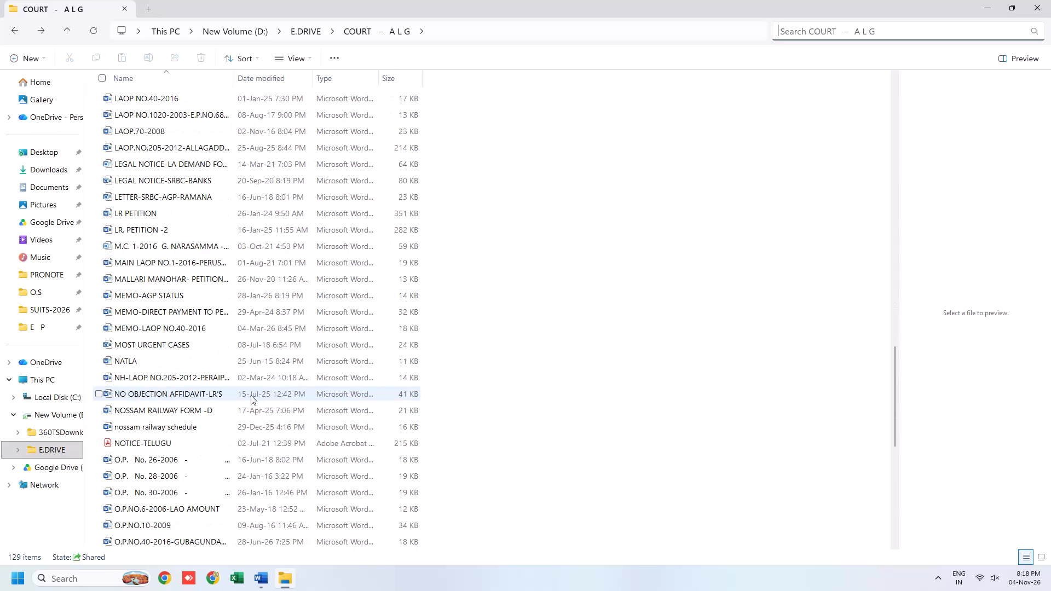
Look through the rest of the "COURT - A L G" file list for the matching case document.
scroll(251, 395, down, 8)
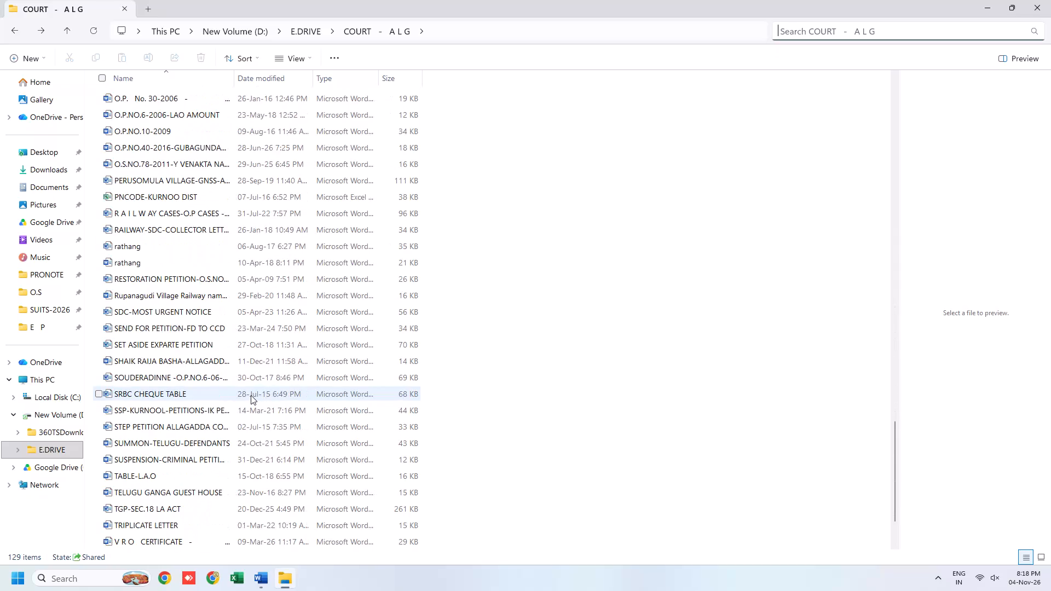
scroll(251, 395, down, 4)
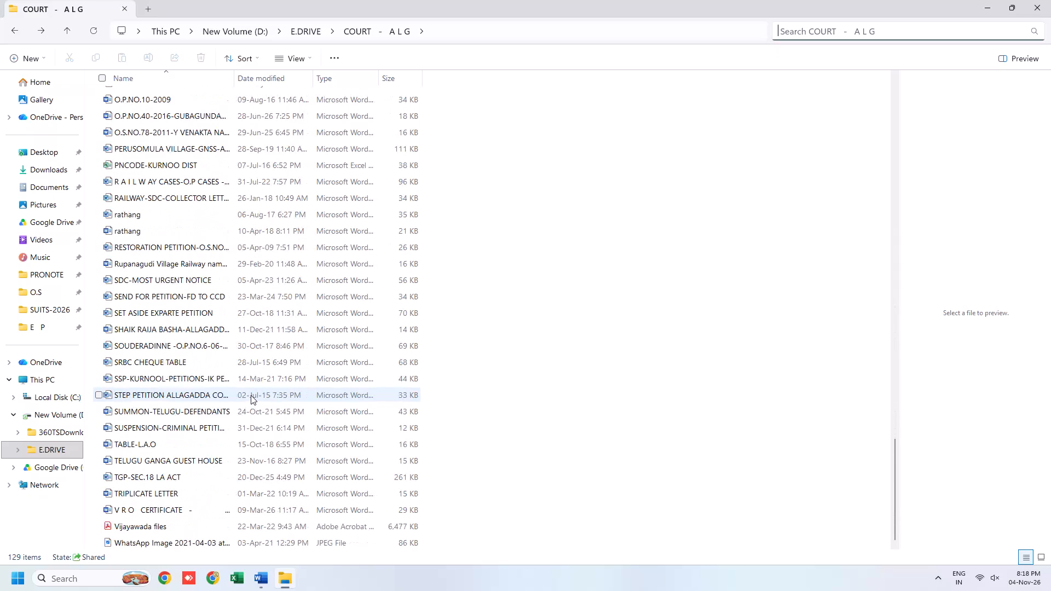
scroll(251, 395, up, 8)
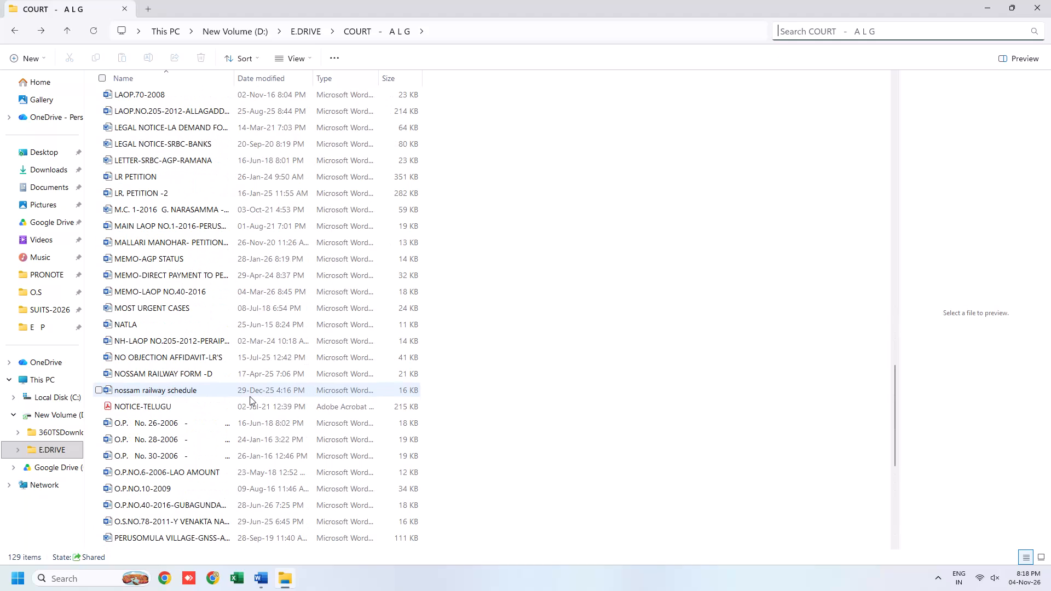
scroll(250, 396, up, 12)
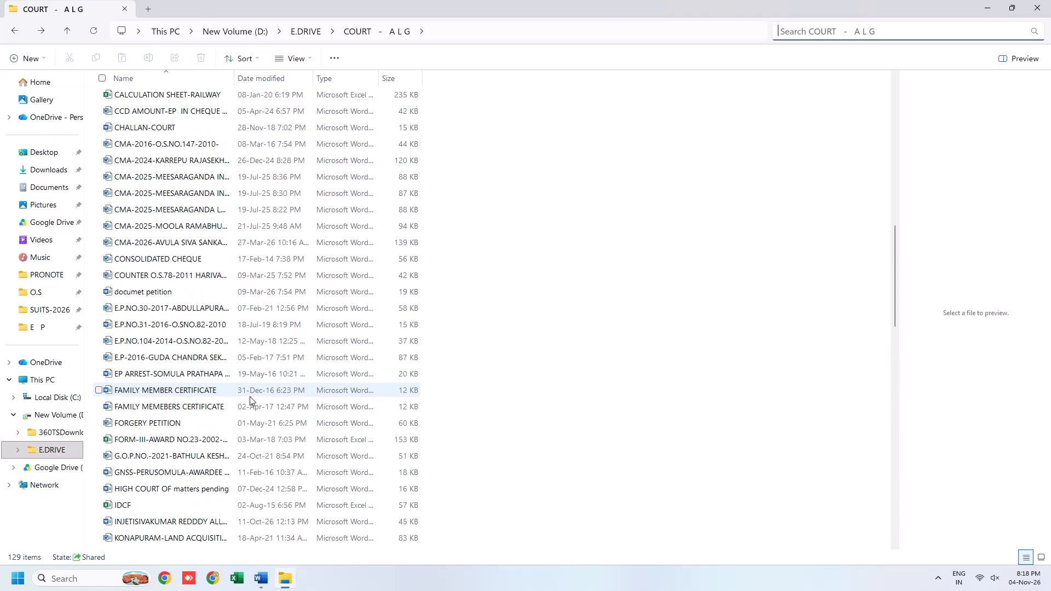
scroll(250, 396, up, 19)
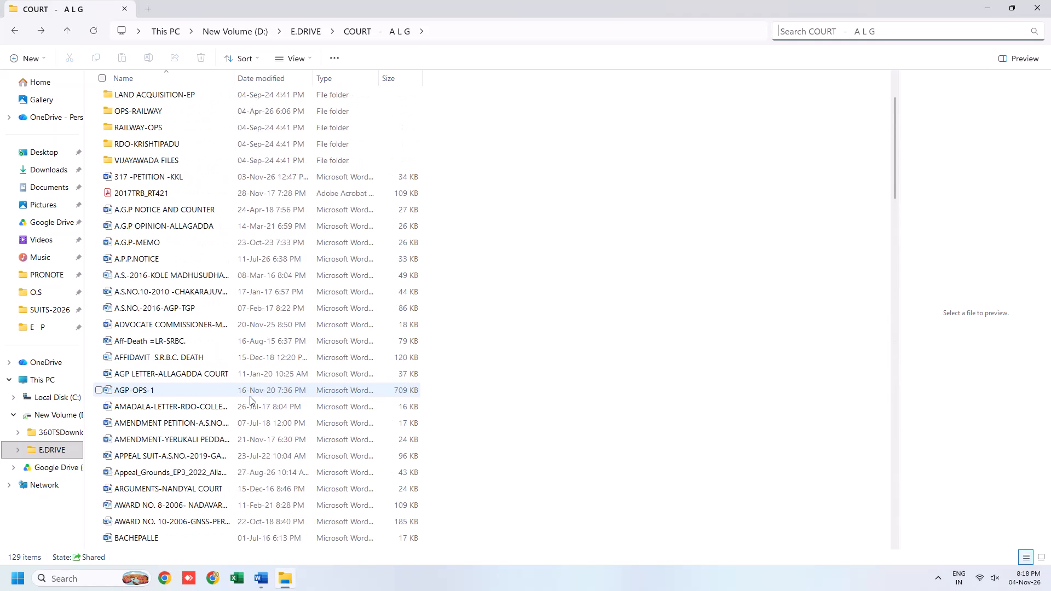
Open the "DELAY CONDONE PETITION" document from the "D" folder of E.DRIVE.
click(67, 29)
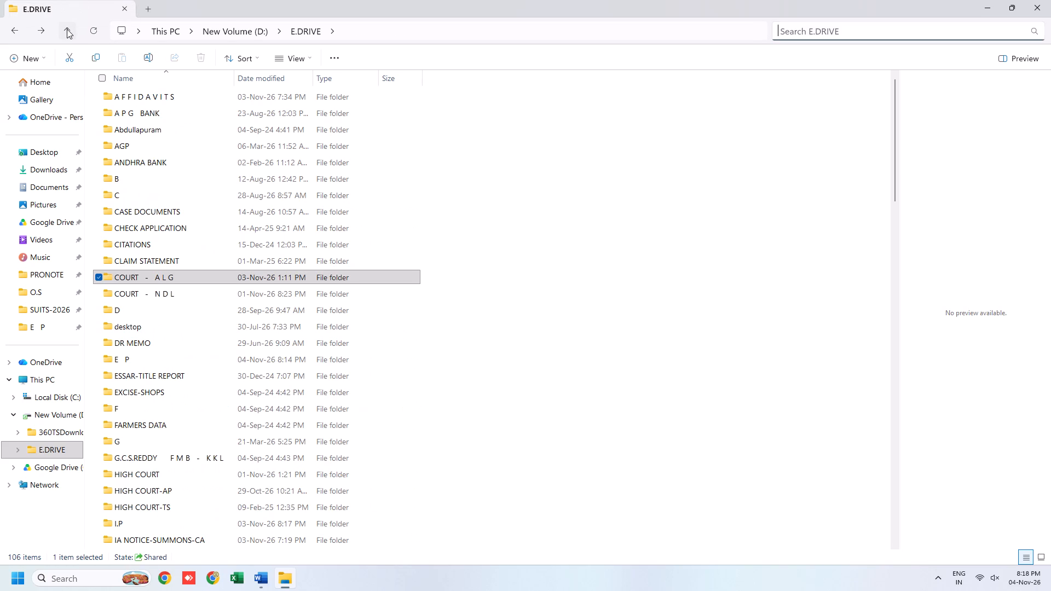
double_click(125, 308)
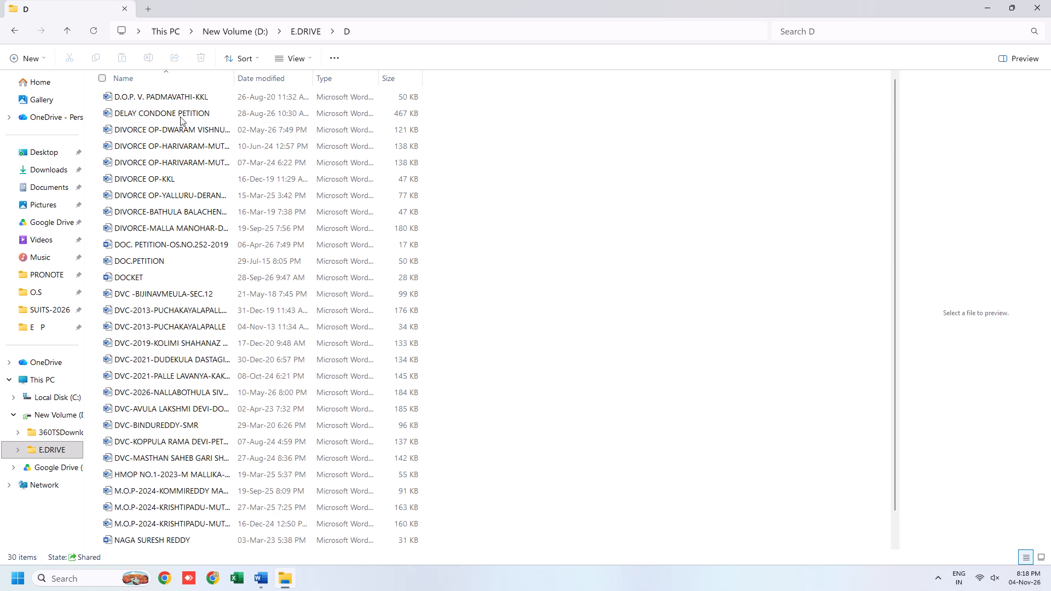
double_click(184, 113)
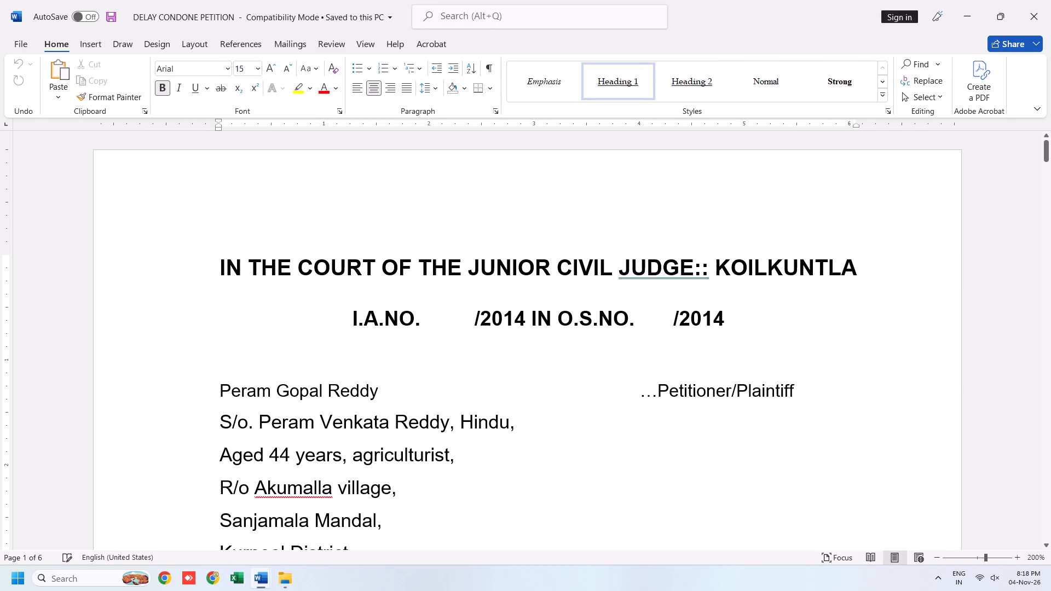
Look backwards from the end of the delay condone document through its affidavits and petitions for the matching case's papers.
key(ctrl+End)
key(Page_Up)
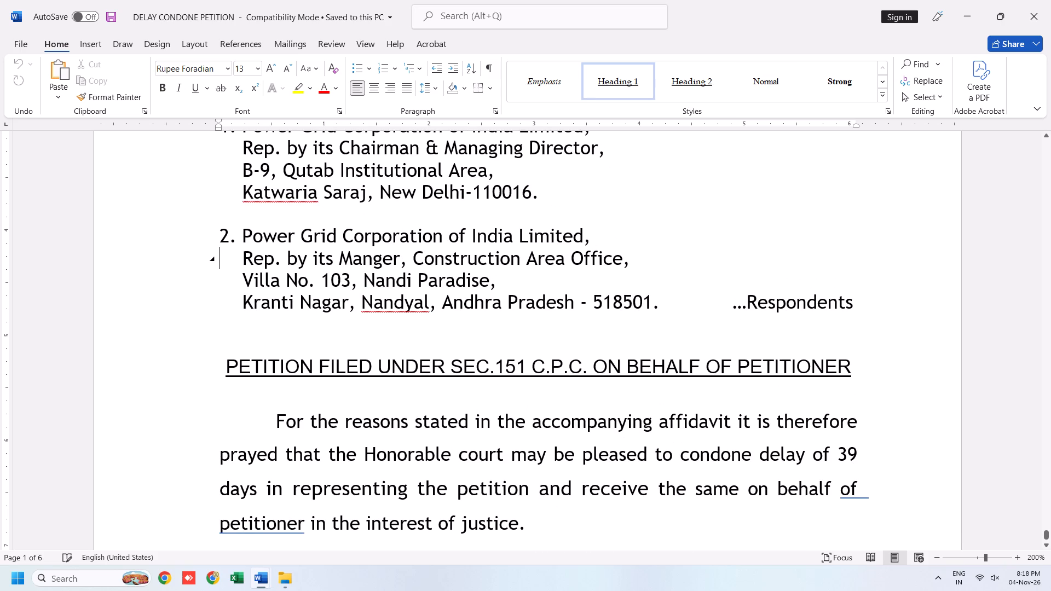
key(Page_Up)
key(Page_Up)
key(Page_Up)
key(Page_Up)
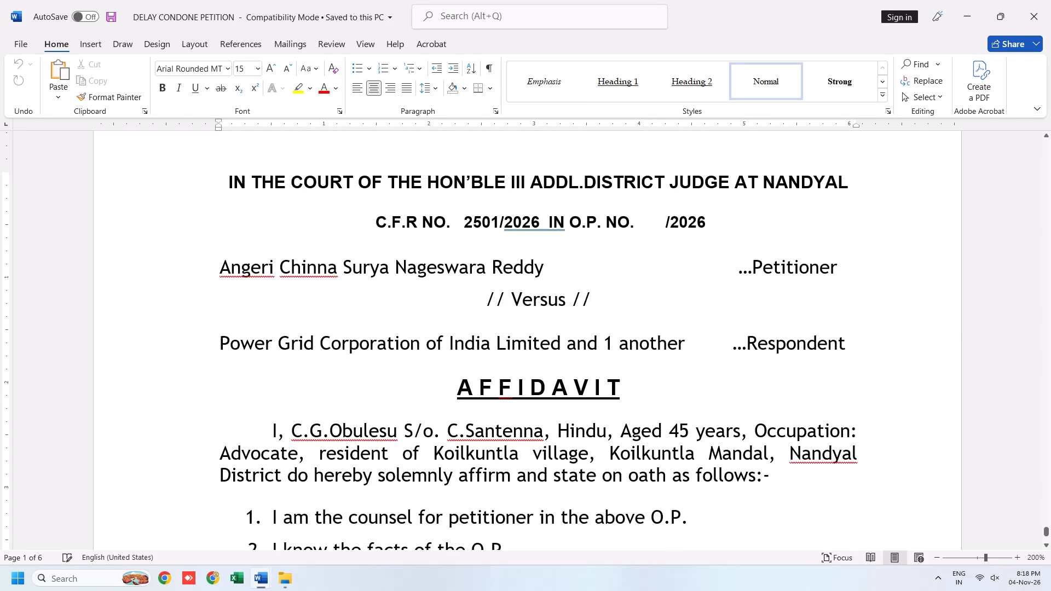
key(Page_Up)
key(Page_Up)
key(Page_Up)
key(Page_Up)
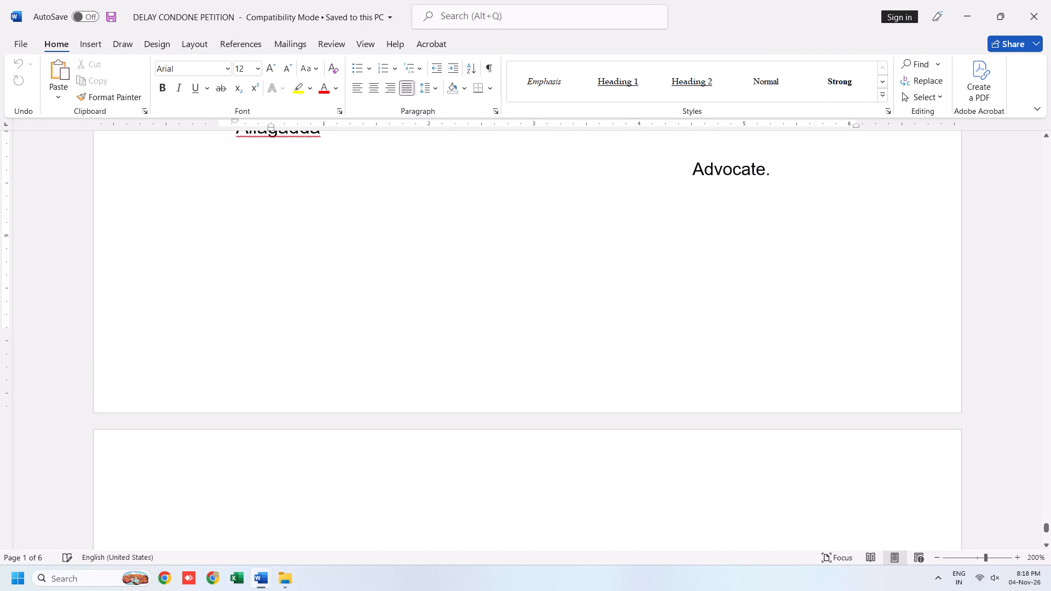
key(Page_Up)
key(Page_Up)
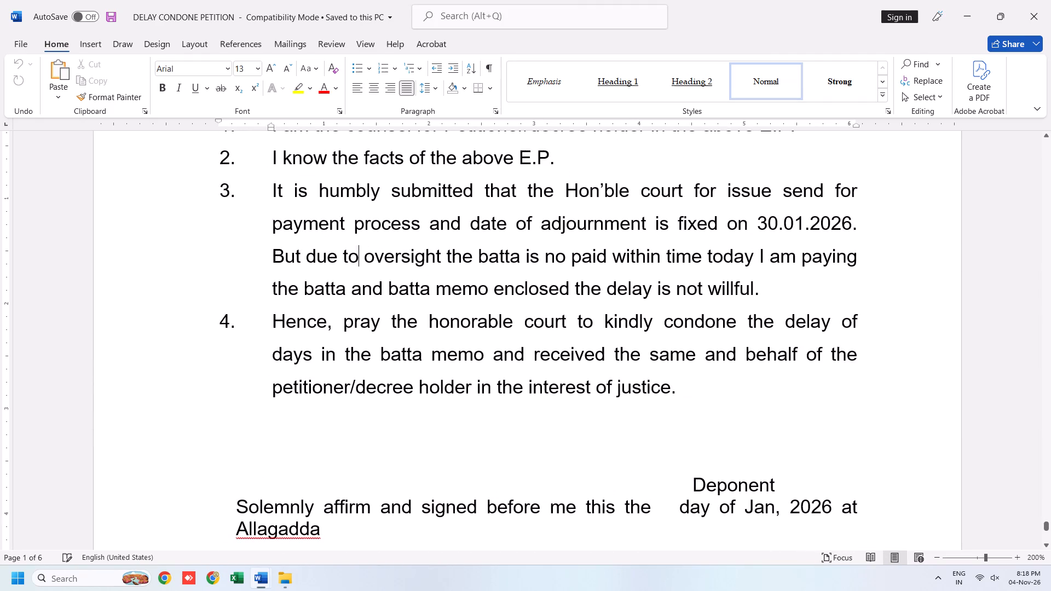
key(Page_Up)
key(Page_Up)
key(Page_Up)
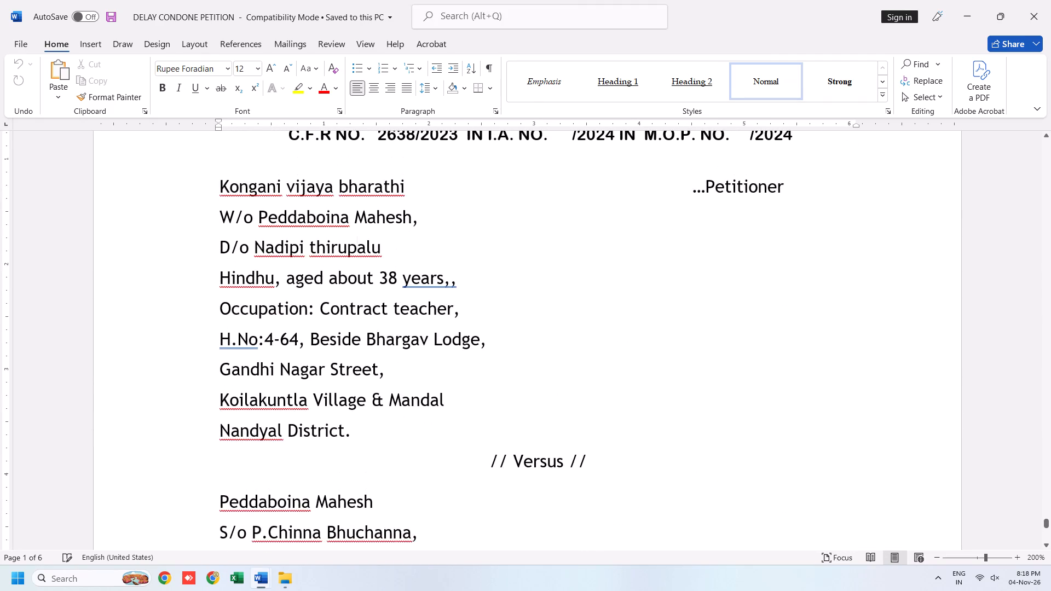
key(Page_Up)
key(Page_Up)
key(Page_Up)
key(Page_Up)
key(Page_Up)
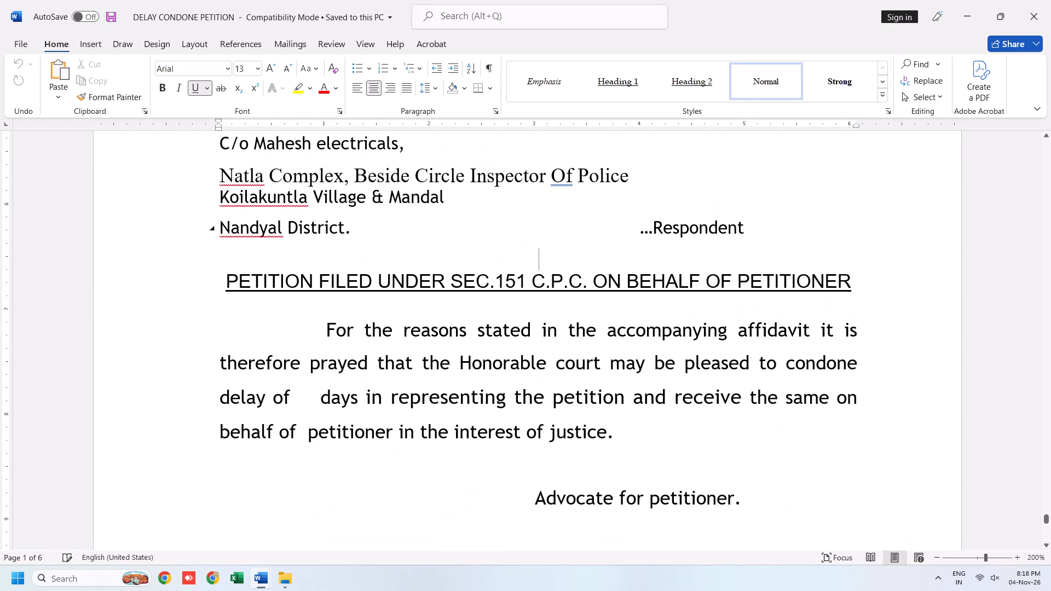
key(Page_Up)
key(Page_Up)
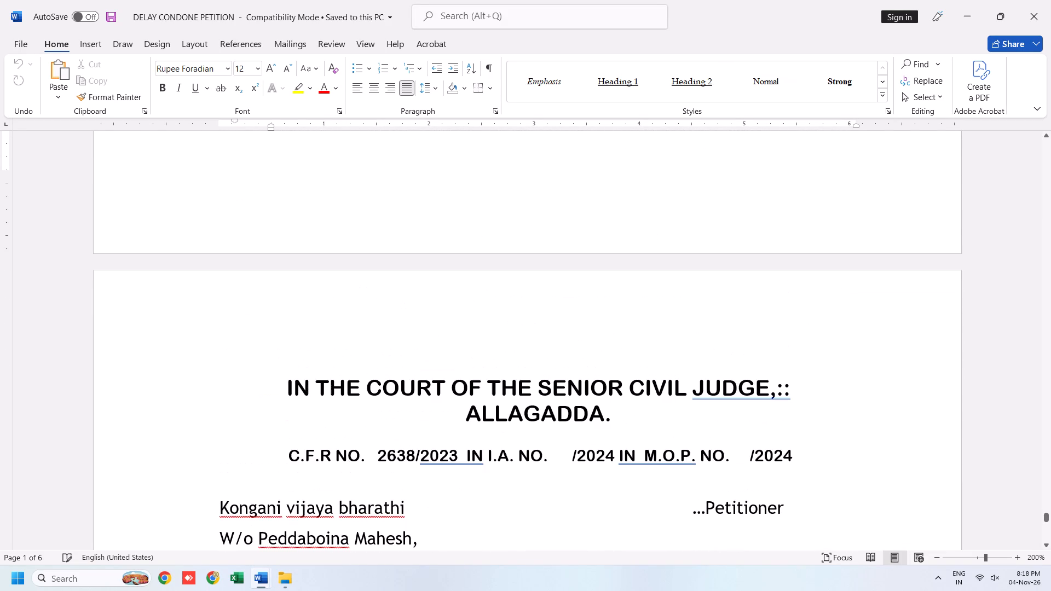
key(Page_Up)
key(Page_Up)
key(Page_Up)
key(Page_Up)
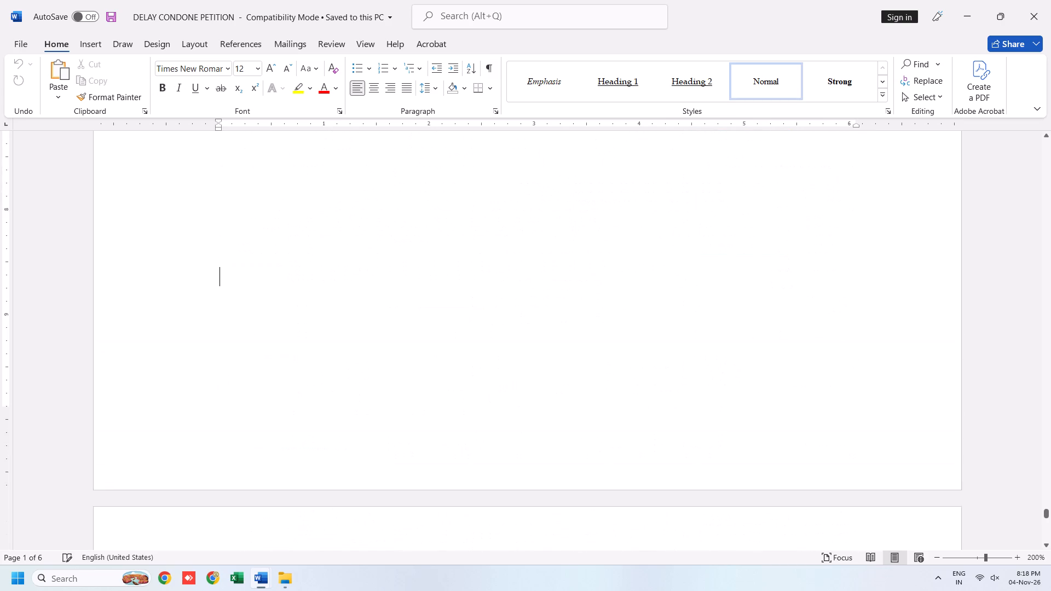
key(Page_Up)
key(Page_Up)
key(Page_Up)
key(Page_Up)
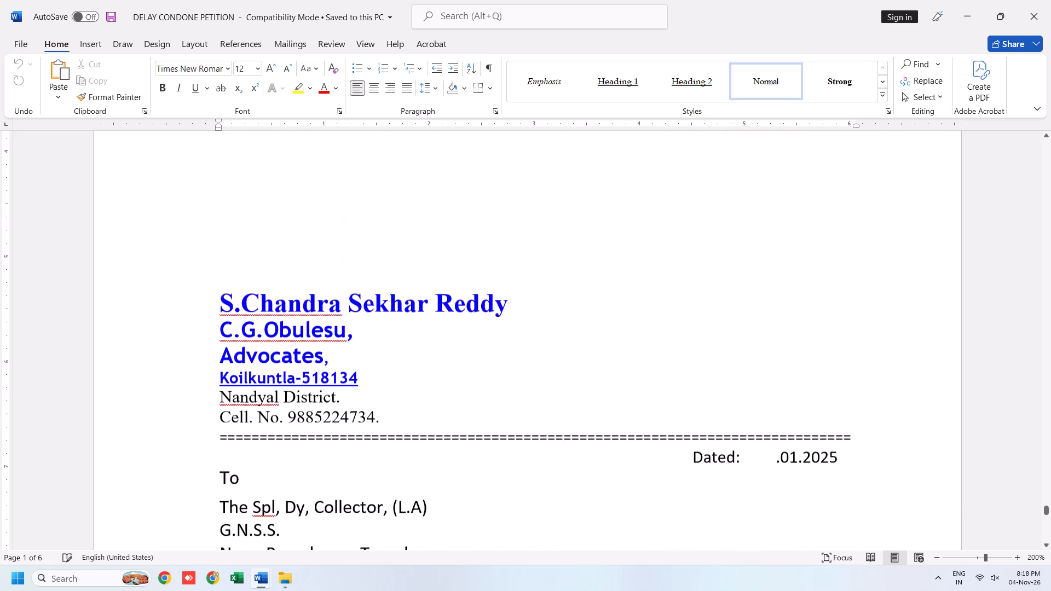
key(Page_Up)
key(Page_Up)
key(Page_Up)
key(Page_Up)
key(Page_Up)
key(Page_Up)
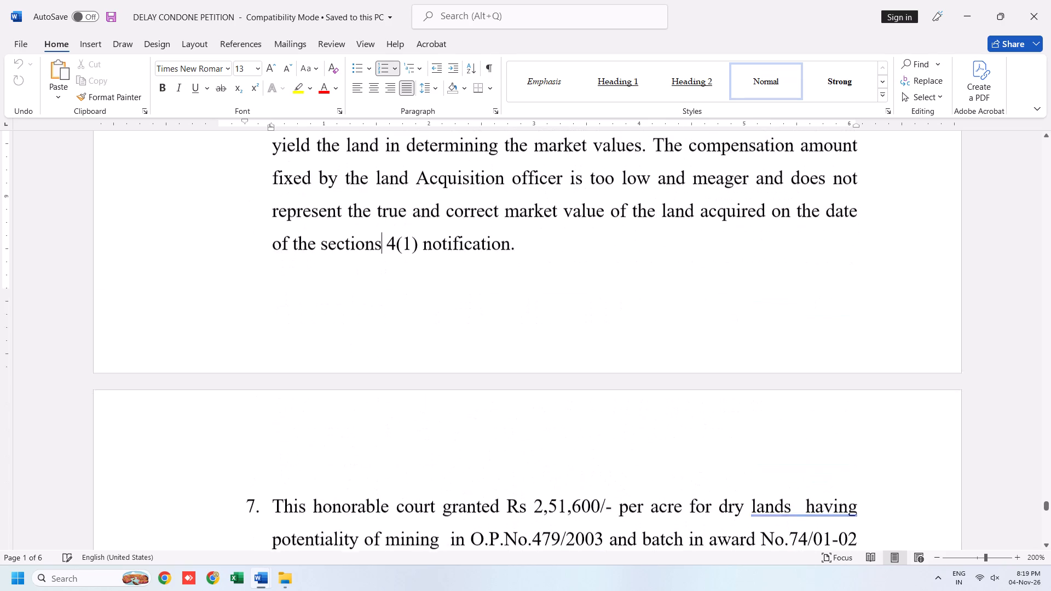
key(Page_Up)
key(Page_Up)
key(Page_Up)
key(Page_Up)
key(Page_Up)
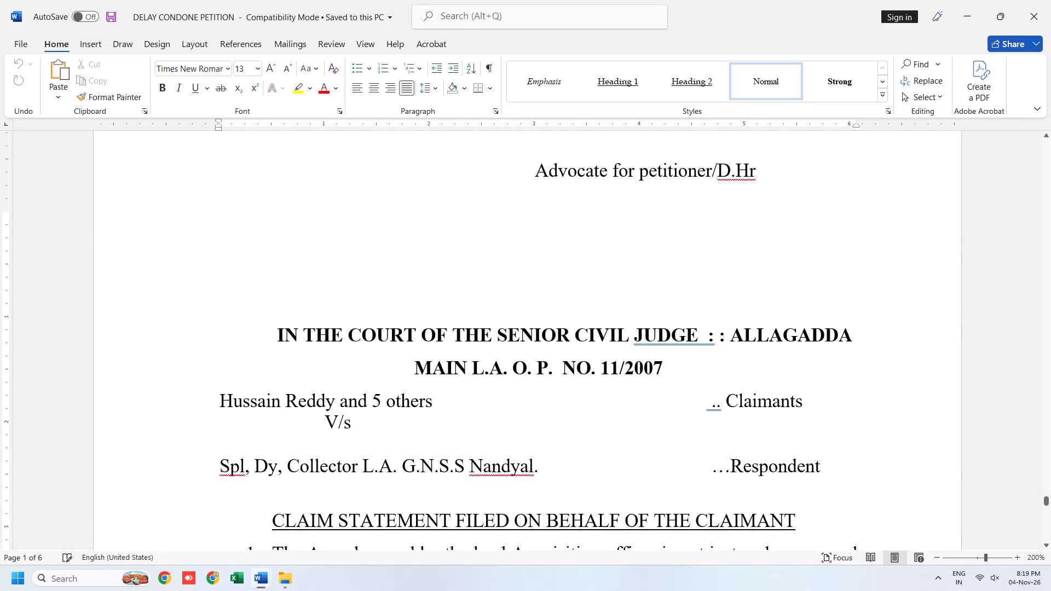
key(Page_Up)
key(Page_Up)
key(Page_Up)
key(Page_Up)
key(Page_Up)
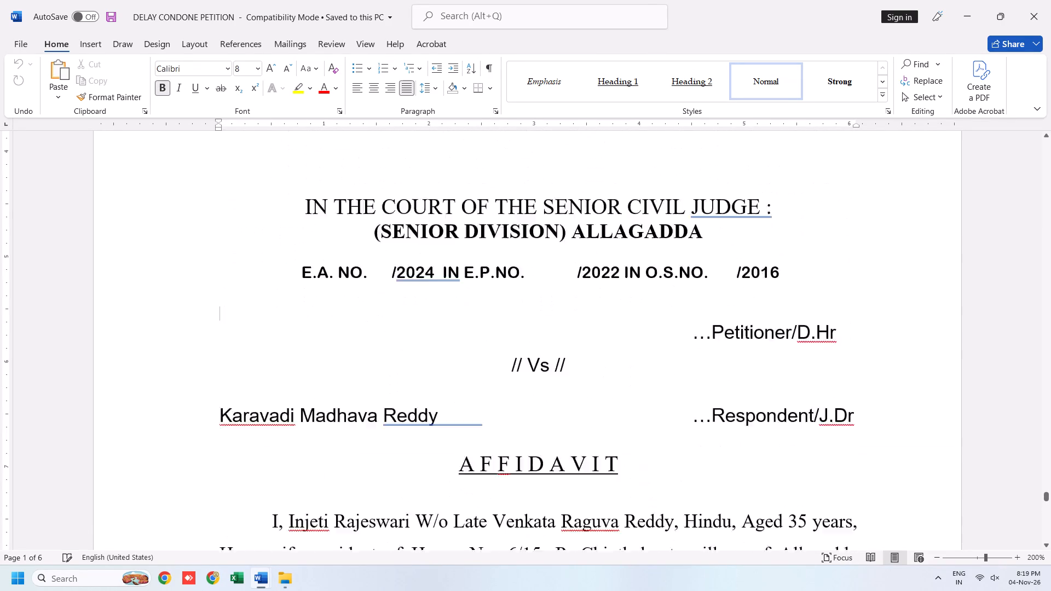
key(Page_Up)
key(Page_Up)
key(Page_Up)
key(Page_Up)
key(Page_Up)
key(Page_Up)
key(Page_Up)
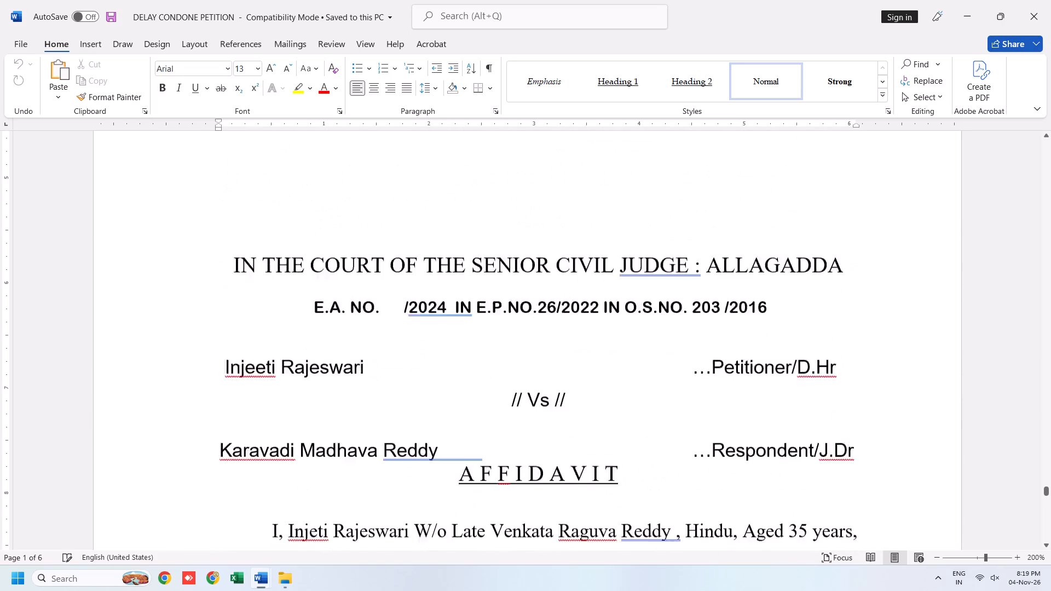
key(Page_Up)
key(Page_Up)
key(Page_Up)
key(Page_Up)
key(Page_Up)
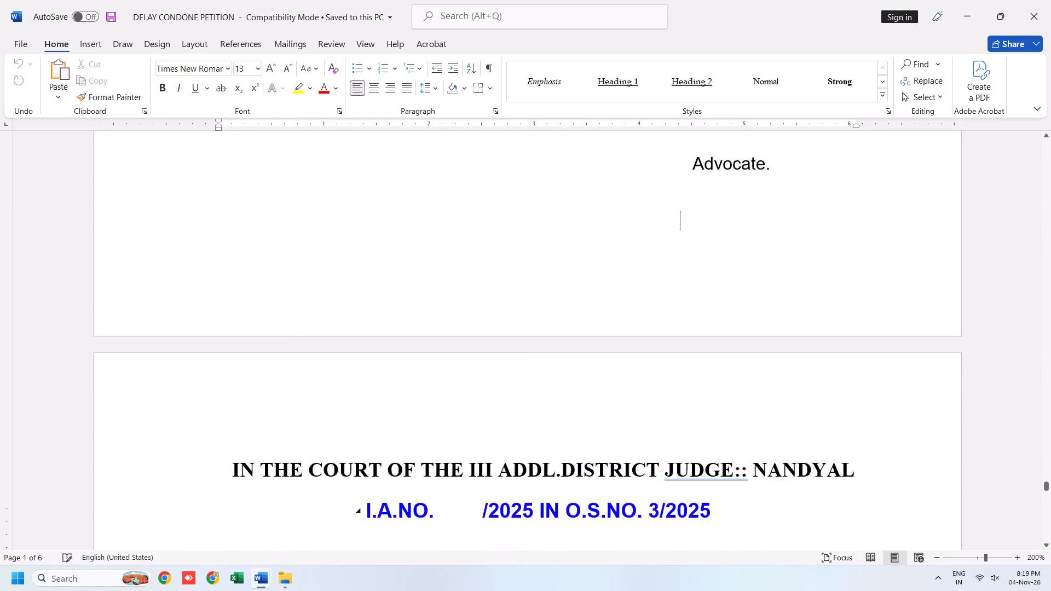
key(Page_Up)
key(Page_Up)
key(Page_Up)
key(Page_Up)
key(Page_Up)
key(Page_Up)
key(Page_Up)
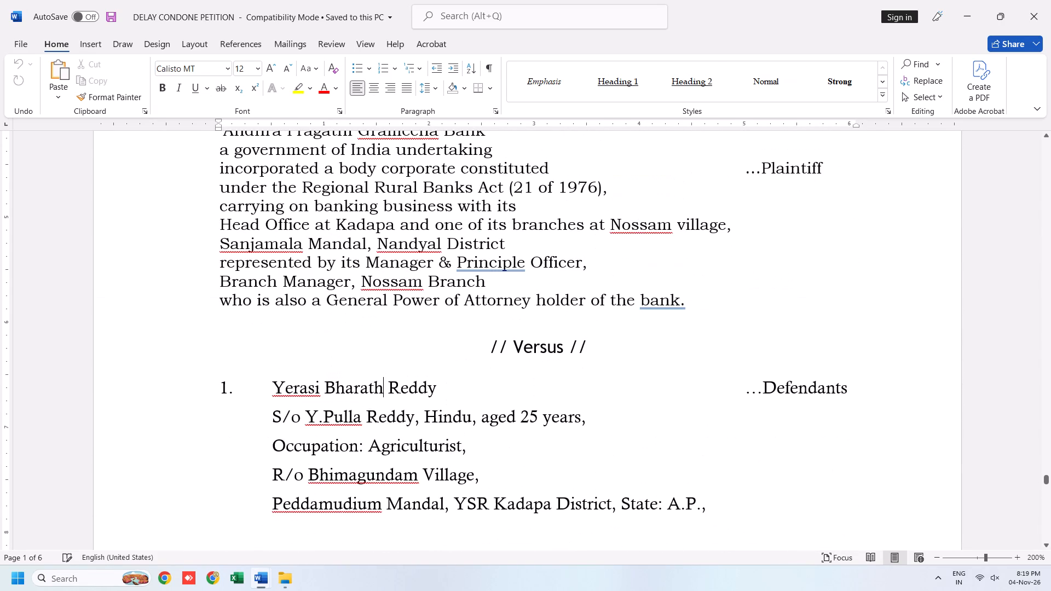
key(Page_Up)
key(Page_Up)
key(Page_Up)
key(Page_Up)
key(Page_Up)
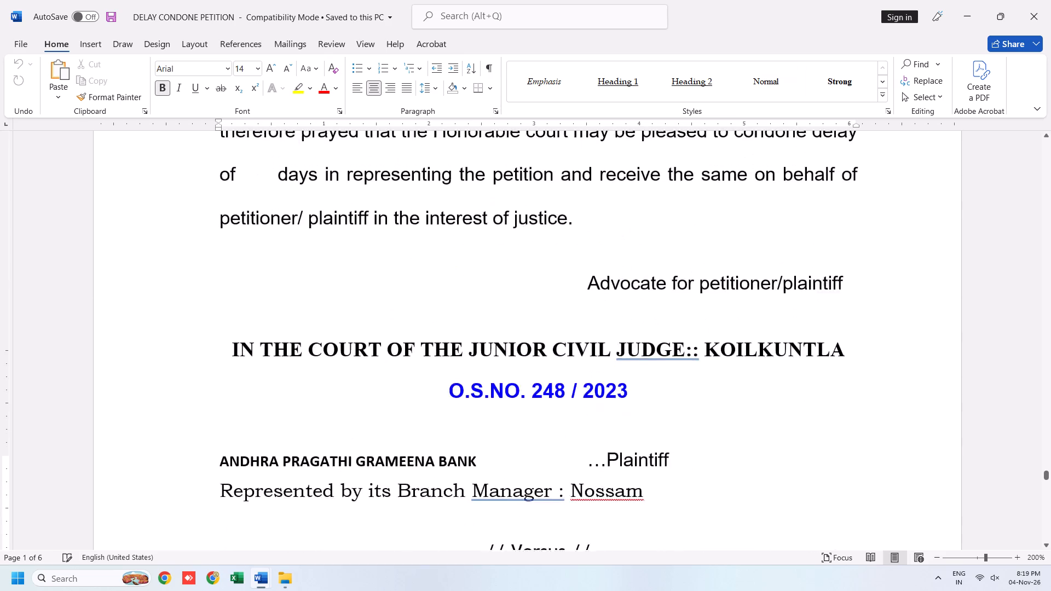
key(Page_Up)
key(Page_Up)
key(Page_Up)
key(Page_Up)
key(Page_Up)
key(Page_Up)
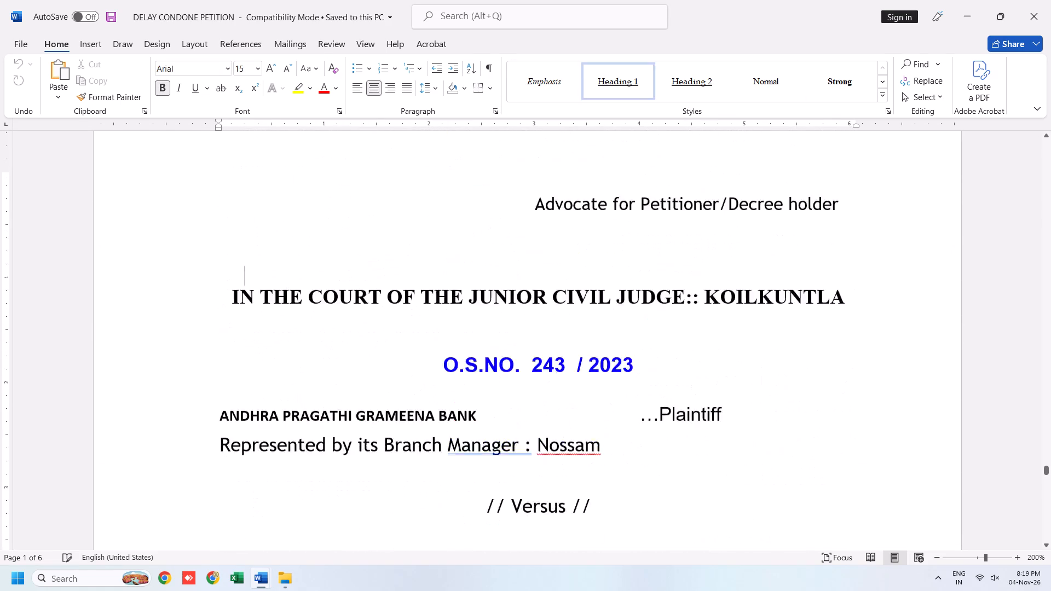
key(Page_Up)
key(Page_Up)
key(Page_Up)
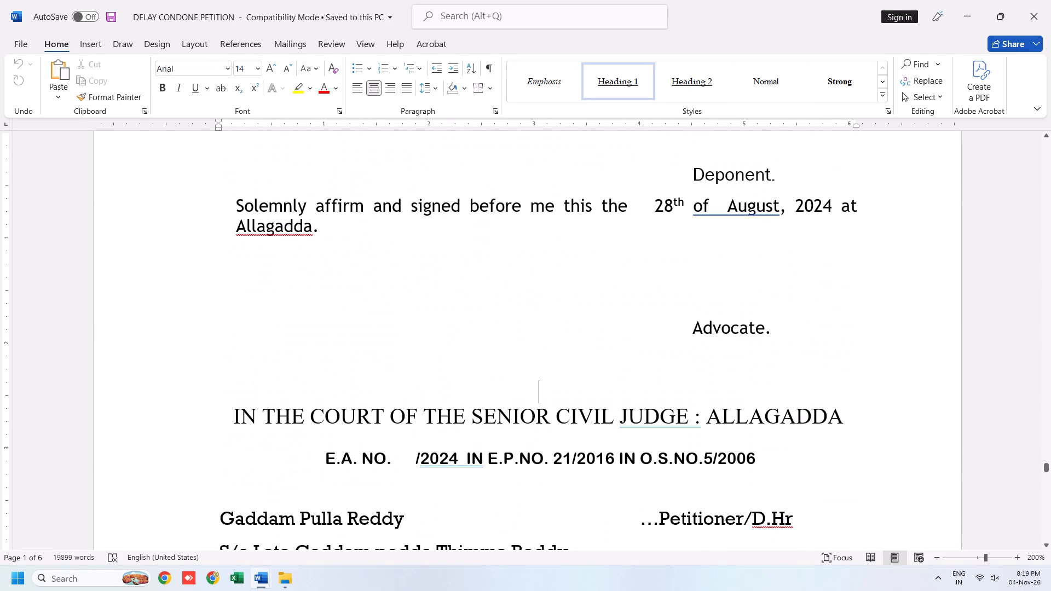
Search the delay condone document for the deceased judgment debtor's name.
key(ctrl+f)
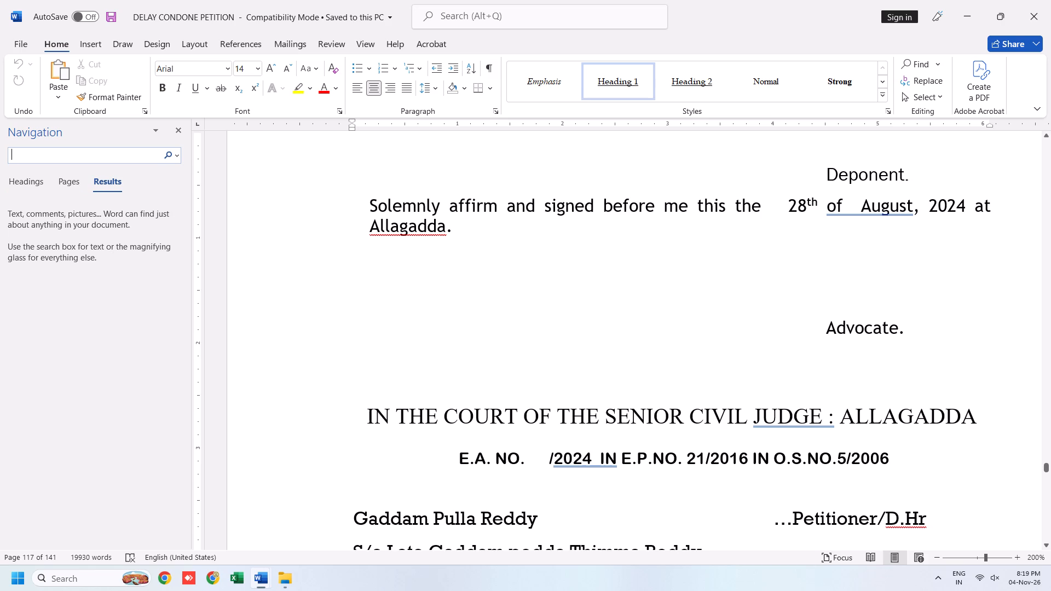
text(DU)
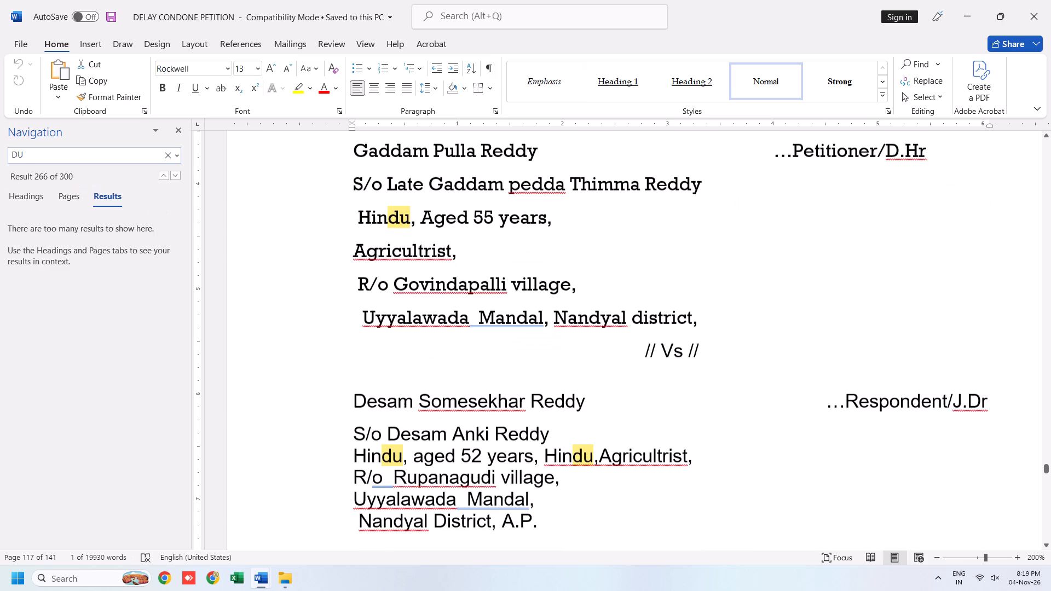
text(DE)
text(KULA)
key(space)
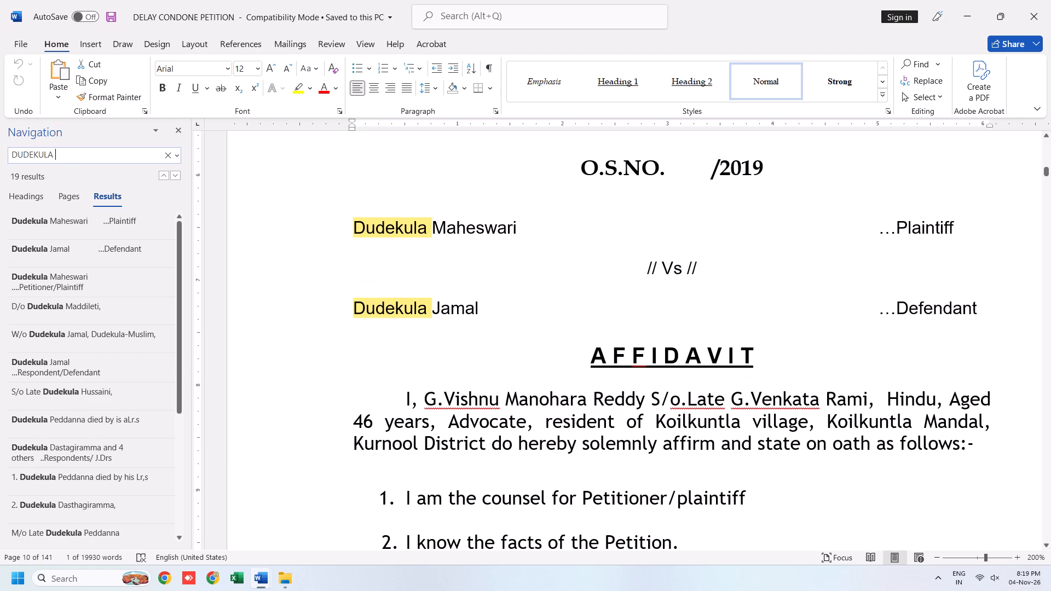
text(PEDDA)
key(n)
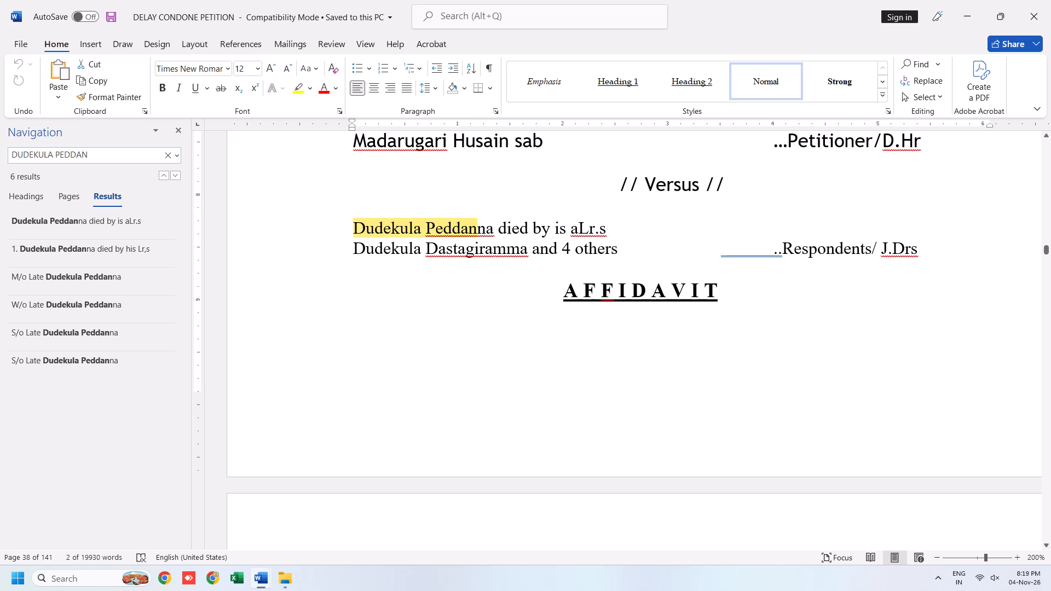
Examine the matched affidavit and the Allagadda E.A. petition following it for the case numbers and the respondents' details.
click(522, 239)
scroll(522, 239, down, 9)
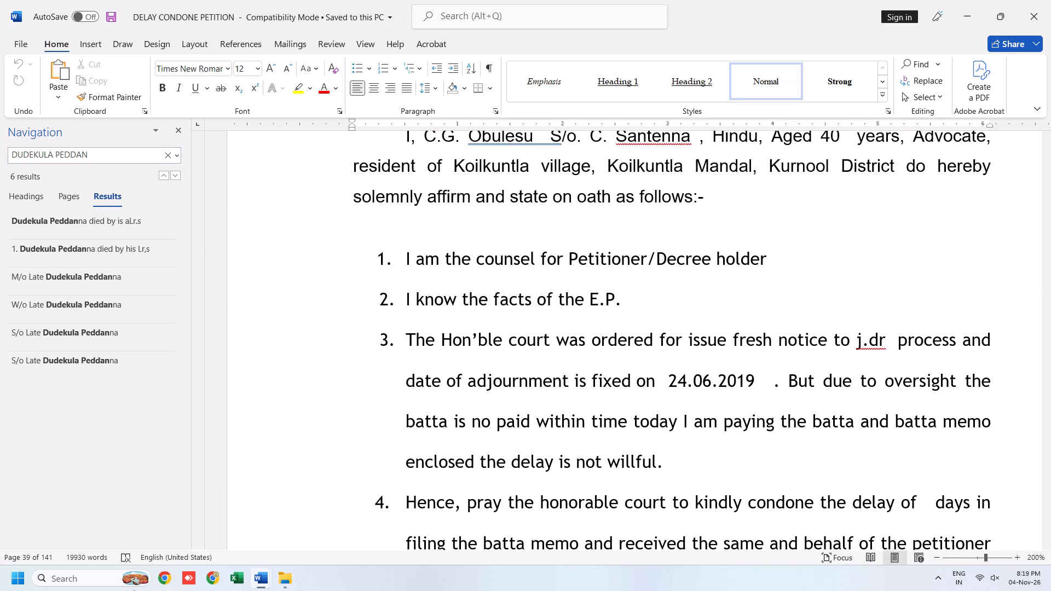
scroll(131, 590, down, 5)
click(504, 378)
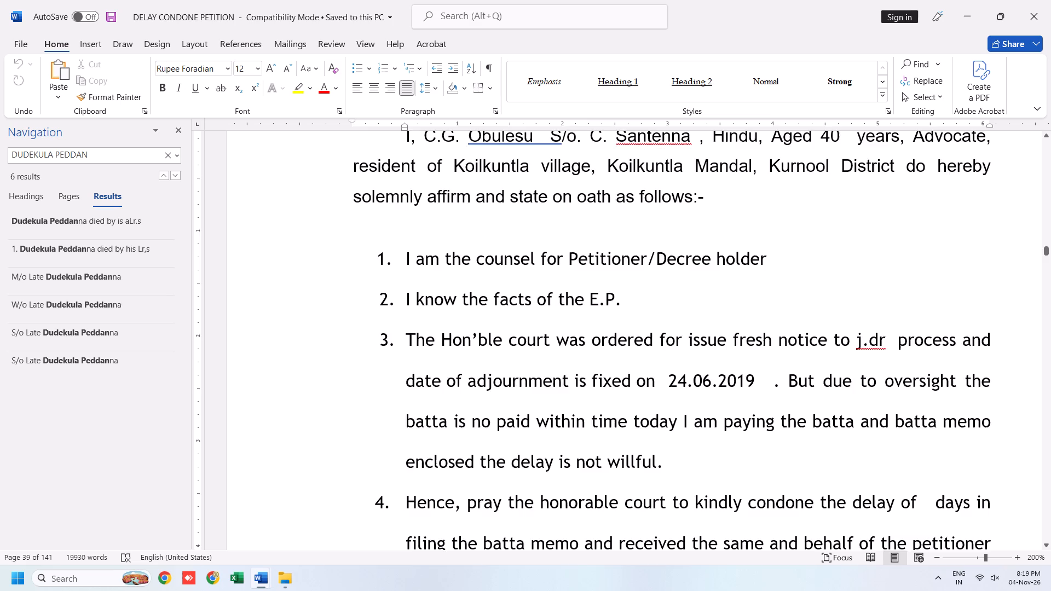
scroll(504, 378, down, 3)
scroll(421, 245, down, 9)
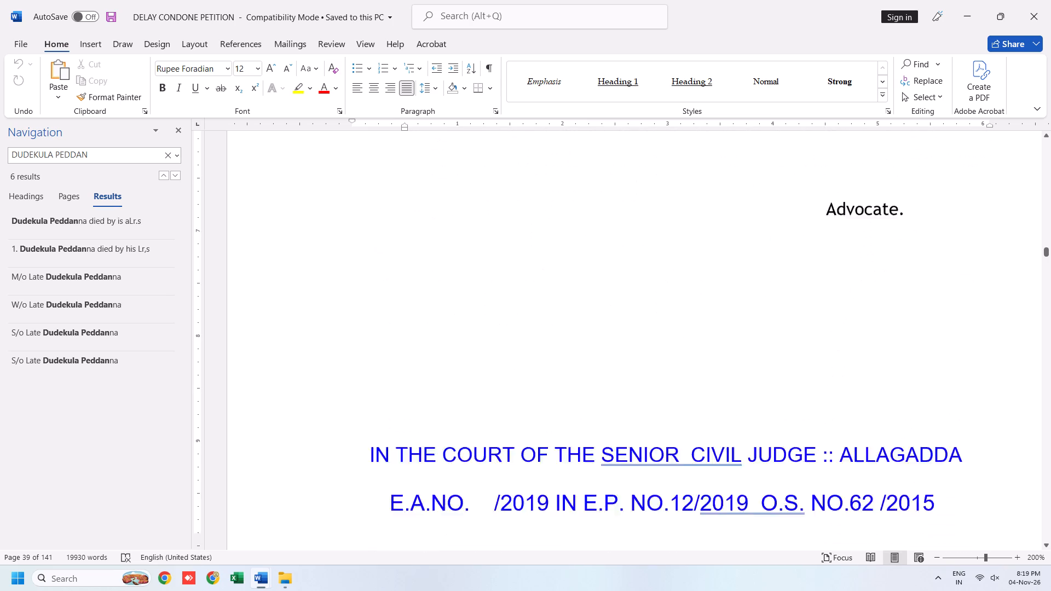
scroll(422, 246, down, 19)
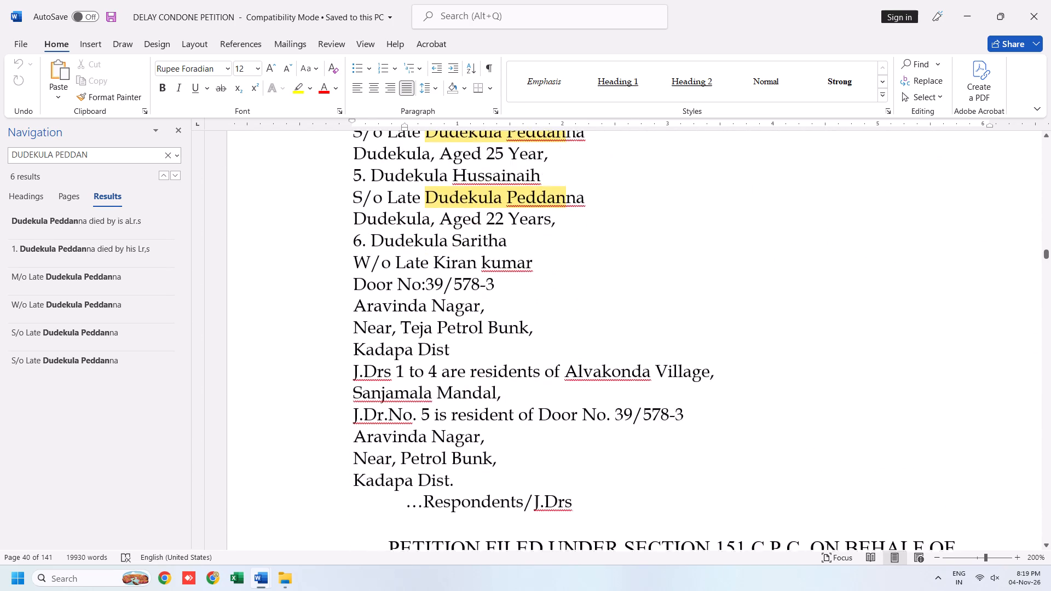
Review the parties' details and the prayer of the Allagadda E.A. petition in the delay condone document, closing the name search.
scroll(422, 246, down, 4)
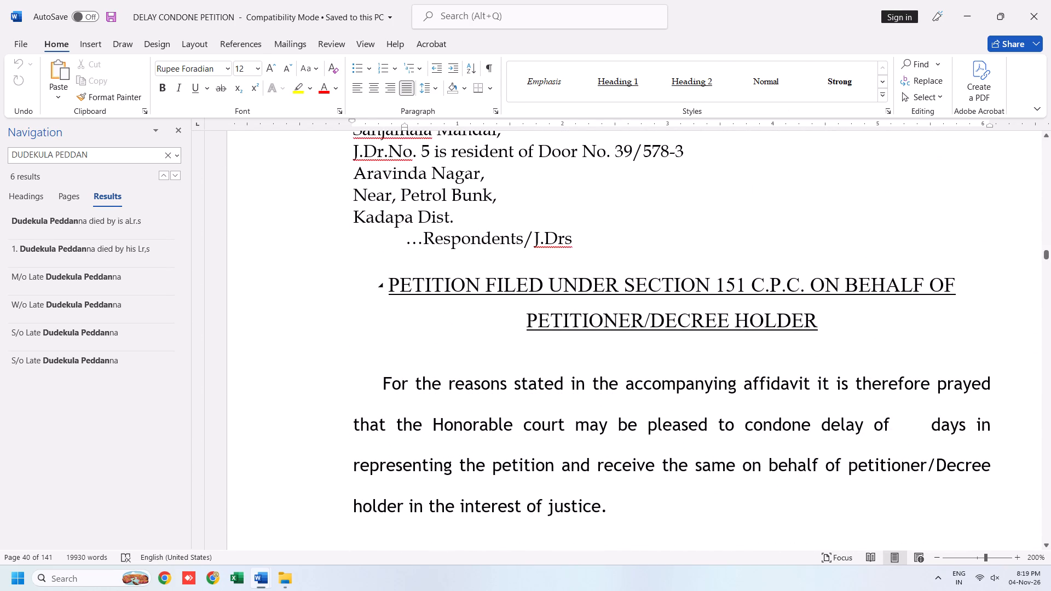
click(641, 277)
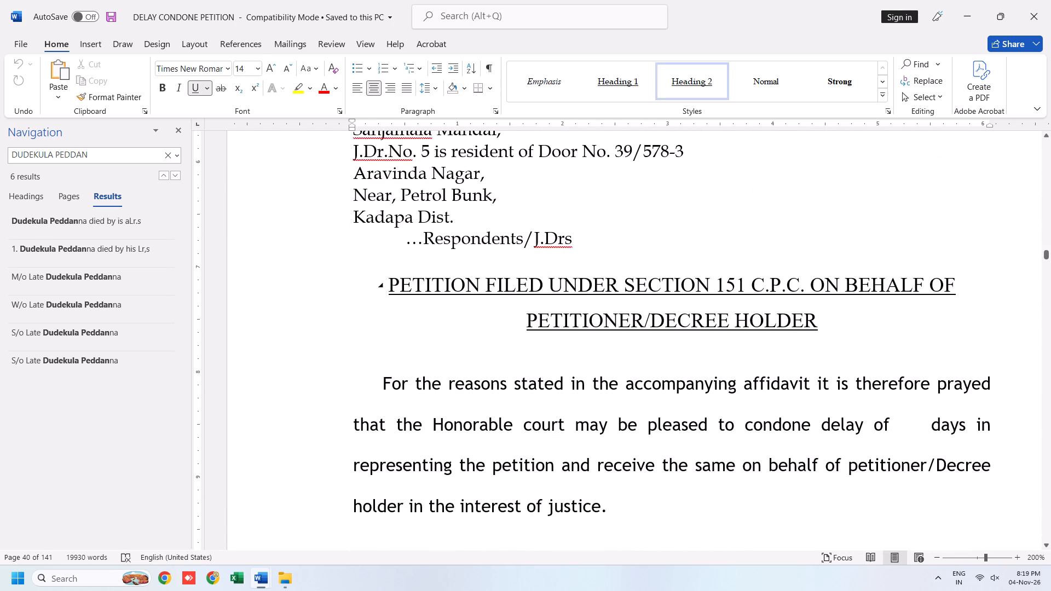
scroll(641, 277, up, 3)
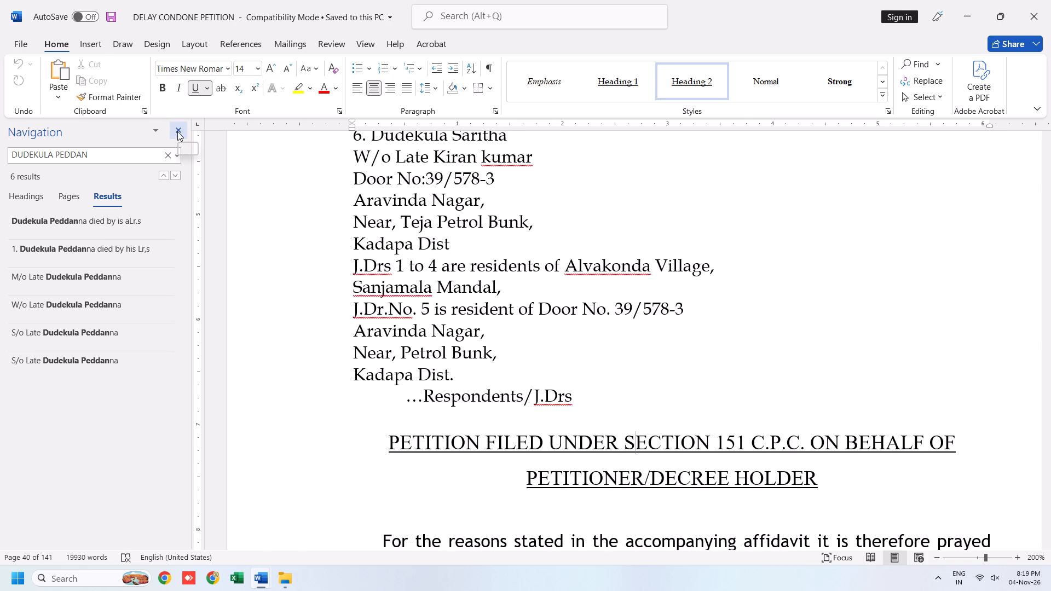
click(177, 131)
scroll(457, 296, up, 8)
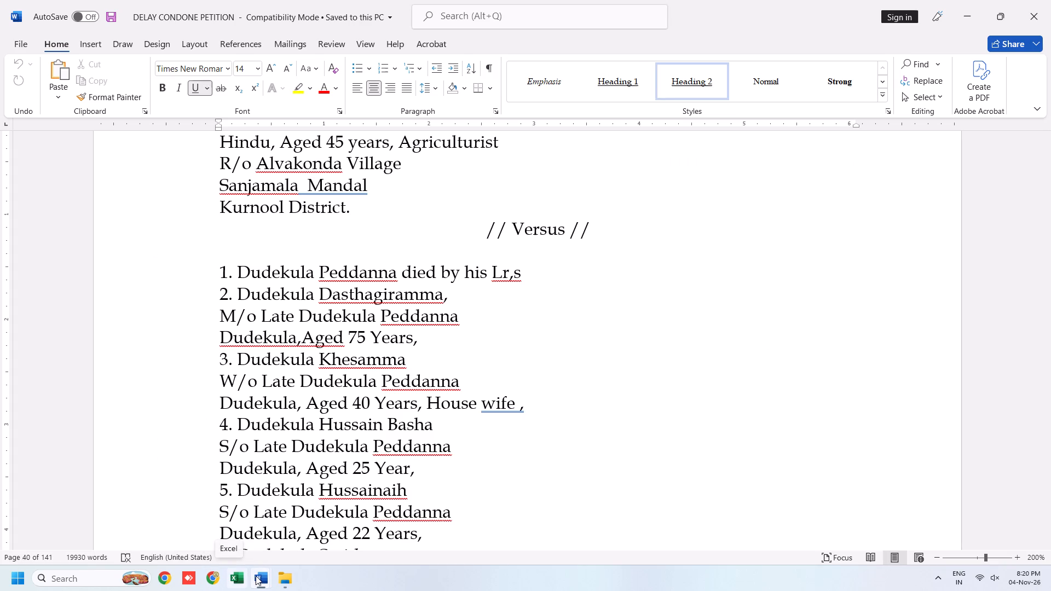
Switch to the sale adjournment document and review the copied affidavit and petition at its end, including their court headings and party blocks.
click(205, 528)
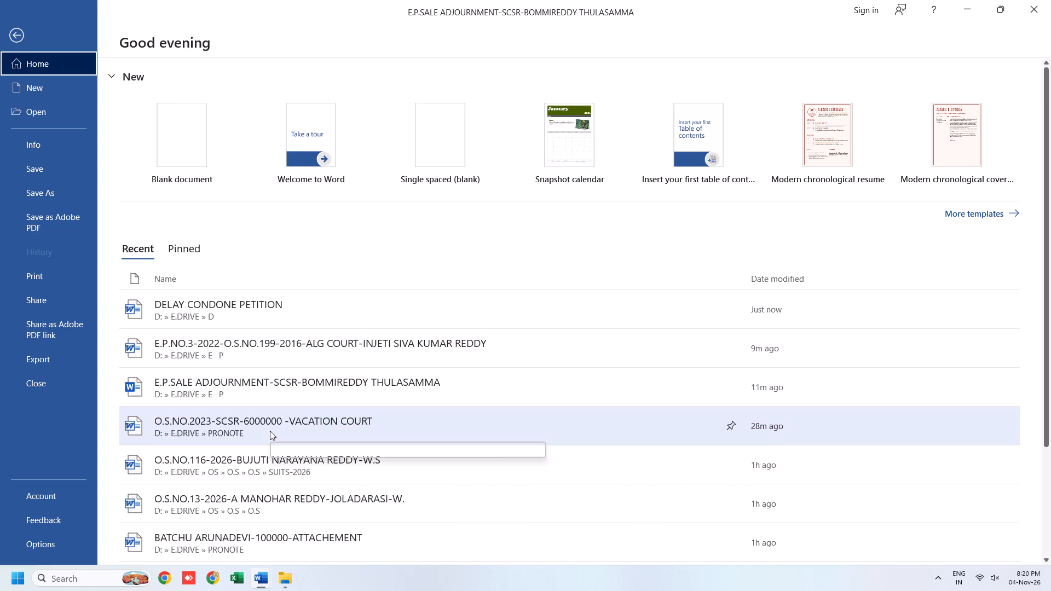
double_click(321, 381)
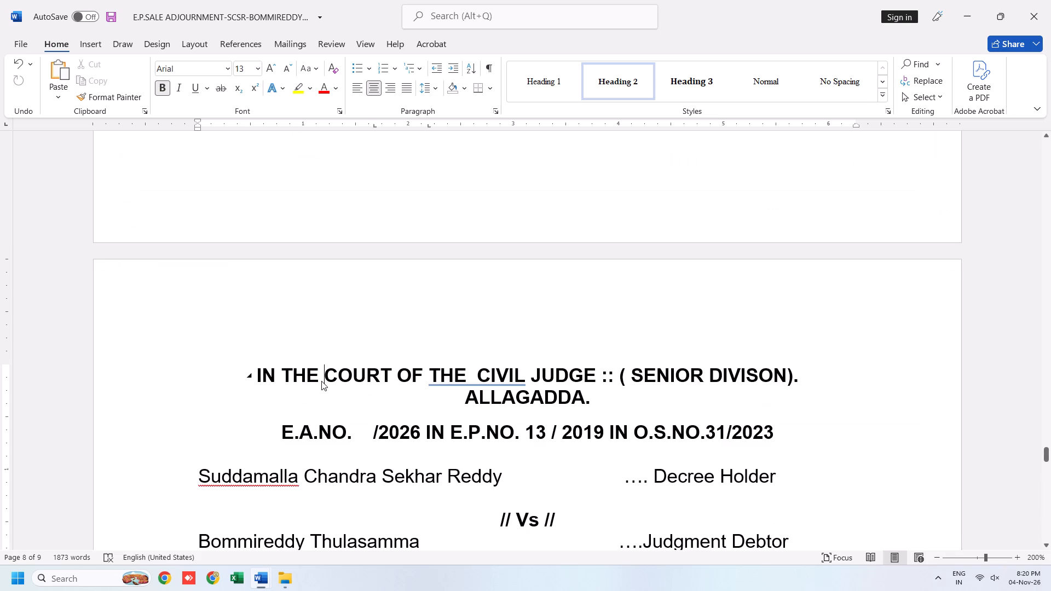
scroll(609, 461, down, 5)
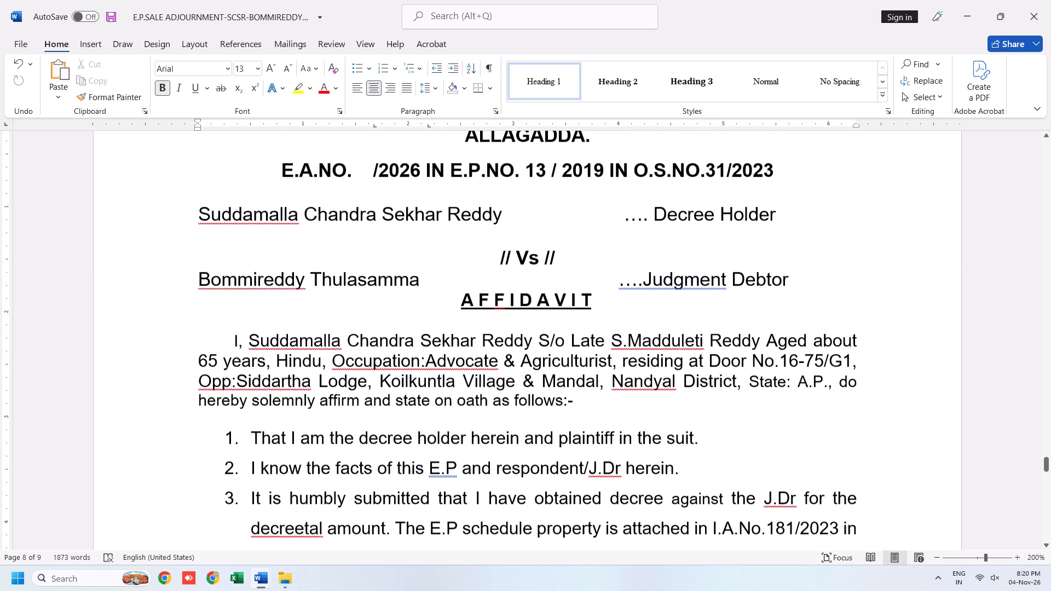
key(ctrl+End)
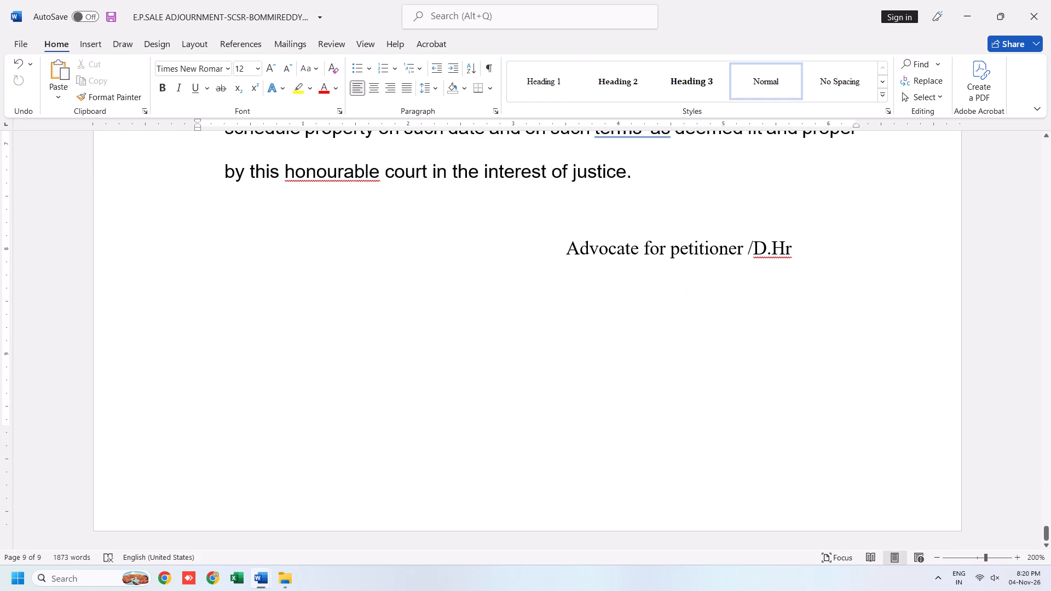
key(Page_Up)
key(Page_Up)
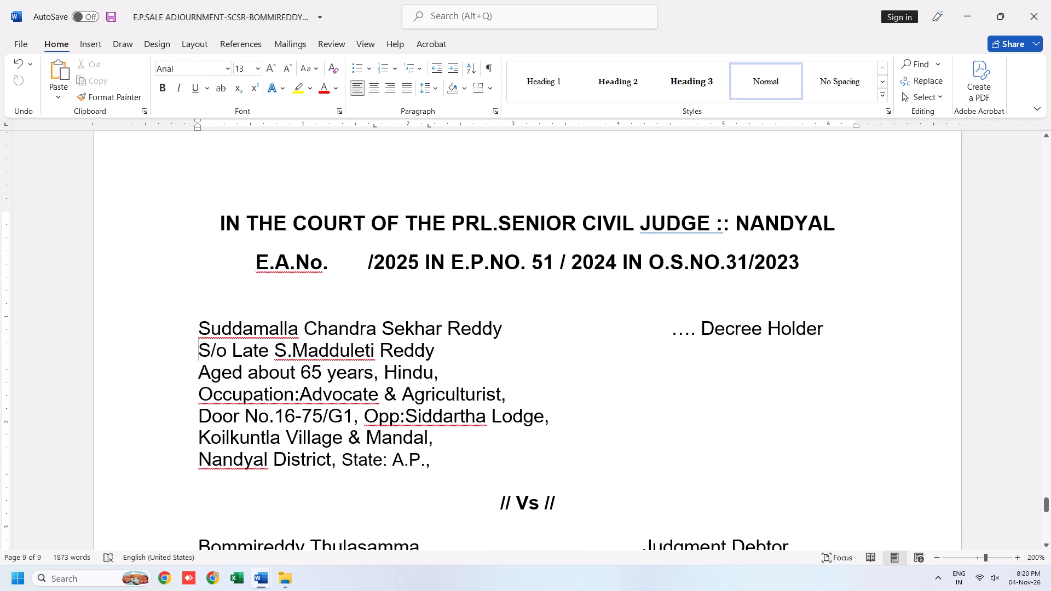
key(Page_Down)
key(Page_Down)
key(Page_Up)
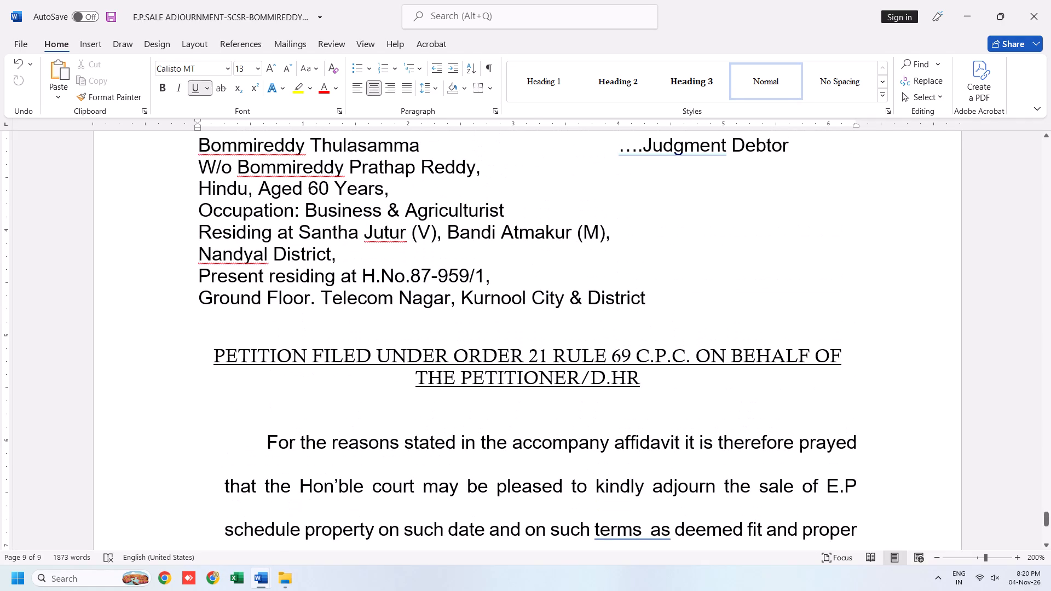
key(Page_Up)
key(Page_Up)
key(Page_Up)
key(Page_Up)
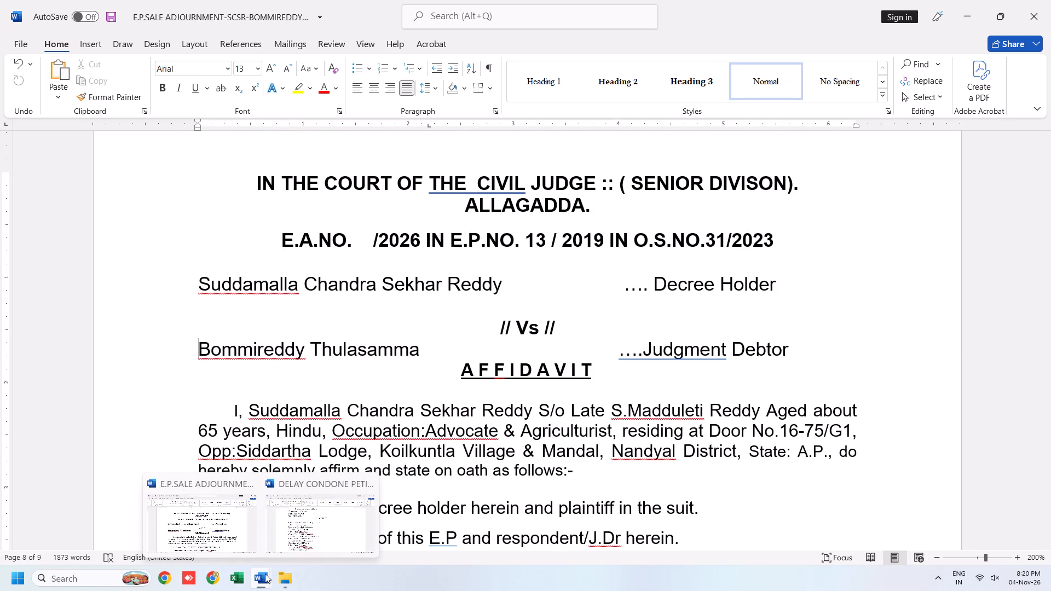
Return to the delay condone document and look through the Allagadda affidavit's opening page and the petition preceding it.
click(296, 535)
scroll(417, 431, up, 7)
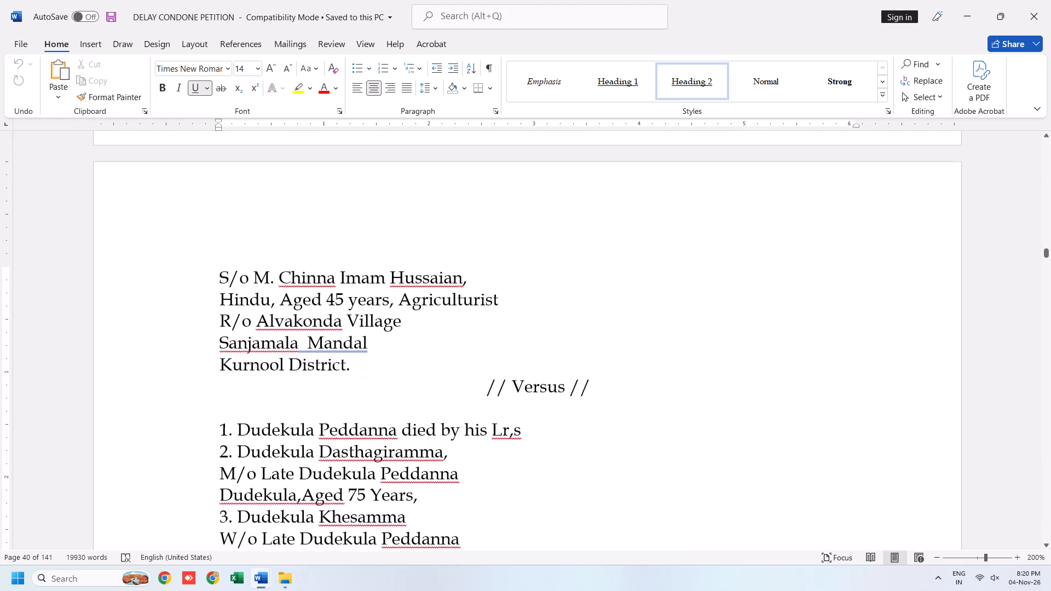
scroll(418, 431, up, 7)
scroll(478, 400, up, 19)
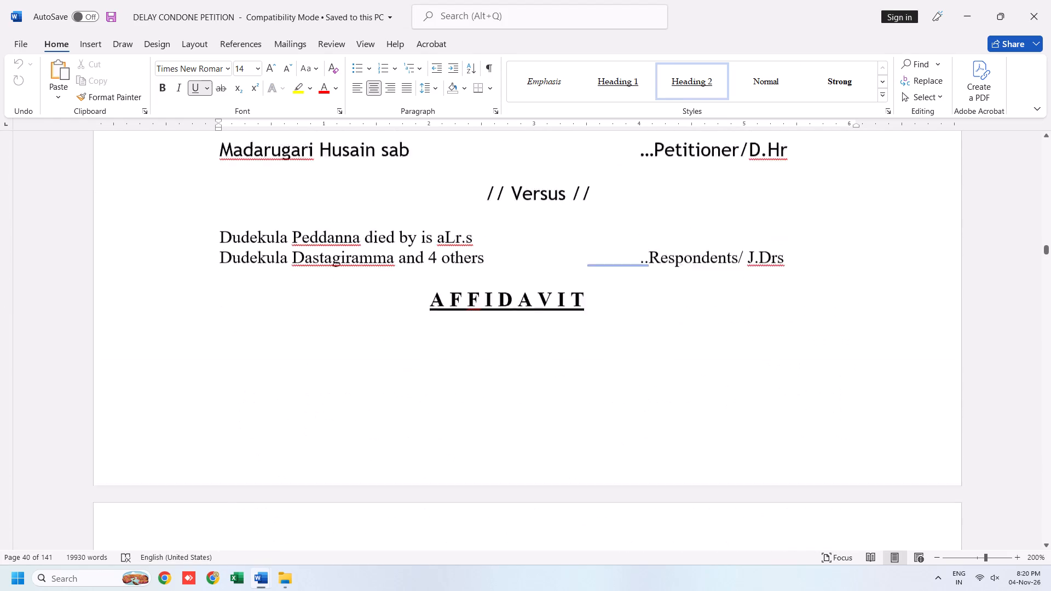
scroll(492, 396, up, 5)
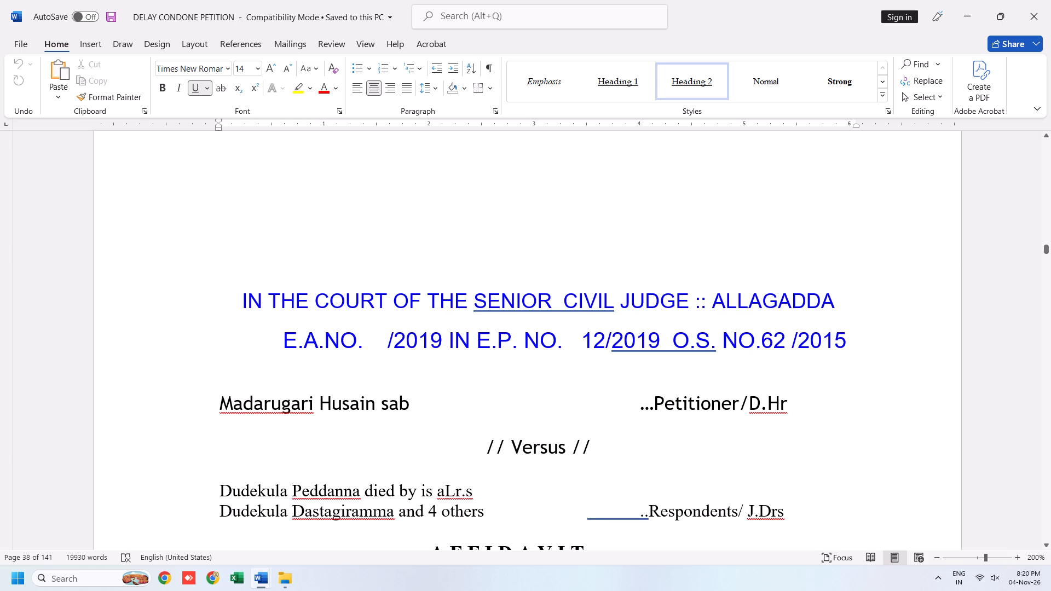
click(384, 404)
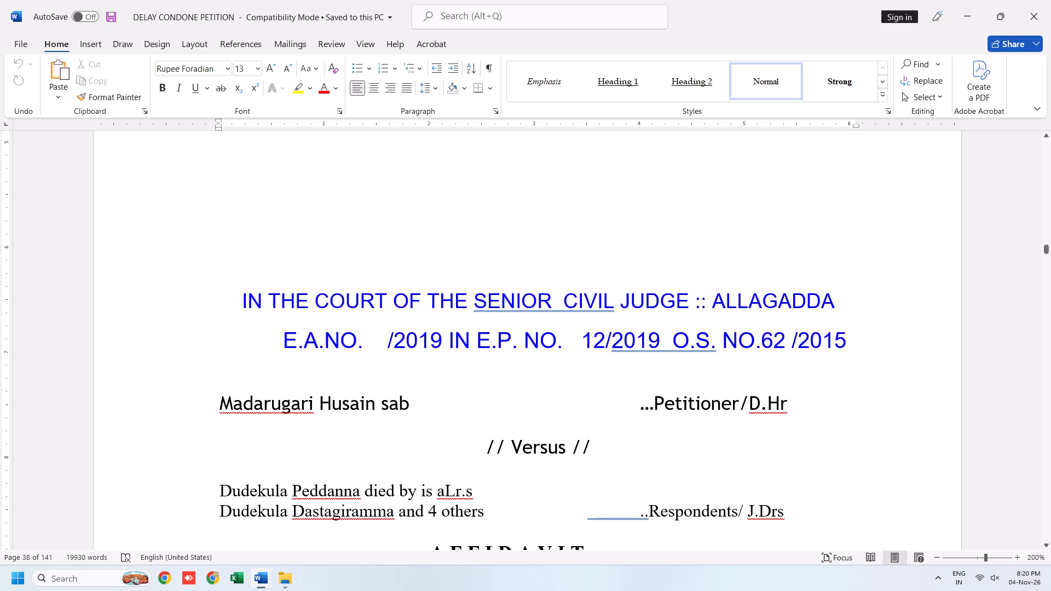
scroll(544, 346, up, 14)
scroll(644, 325, up, 7)
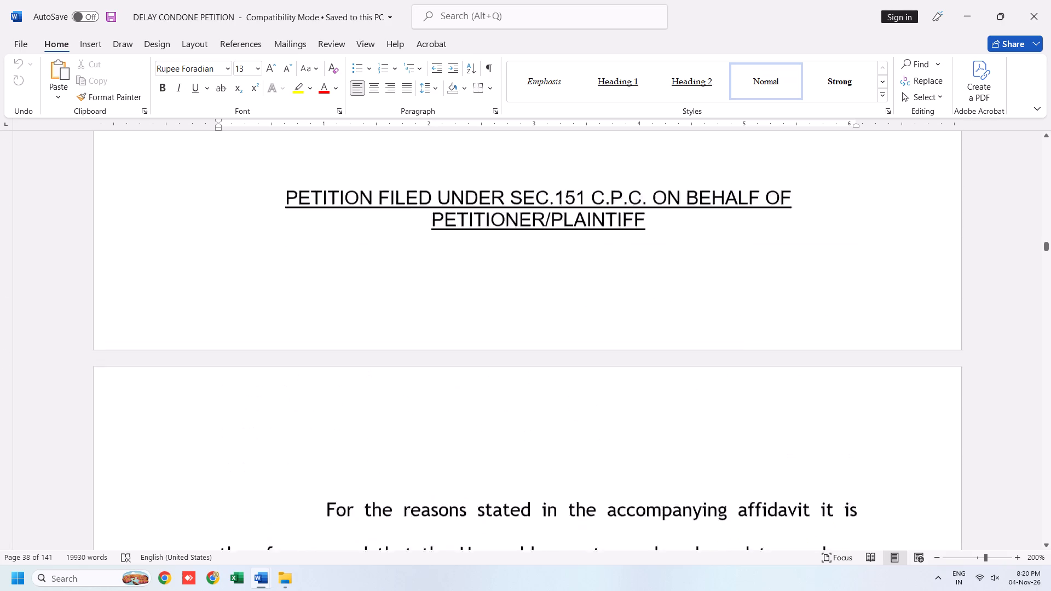
scroll(655, 325, up, 9)
scroll(655, 325, up, 18)
scroll(672, 322, down, 20)
scroll(672, 322, down, 9)
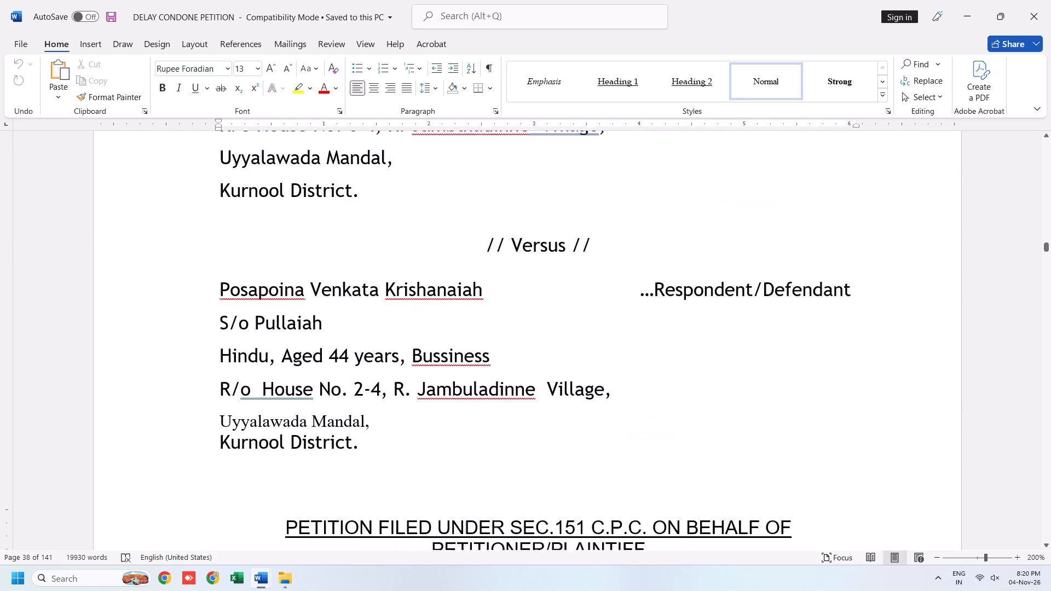
scroll(671, 339, down, 20)
scroll(673, 345, down, 5)
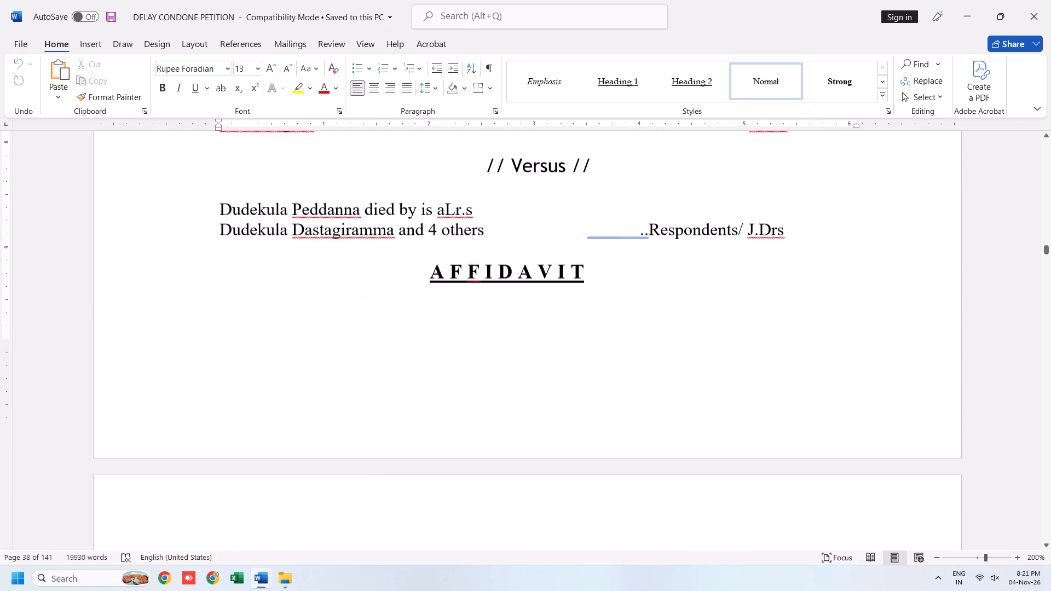
scroll(674, 345, up, 5)
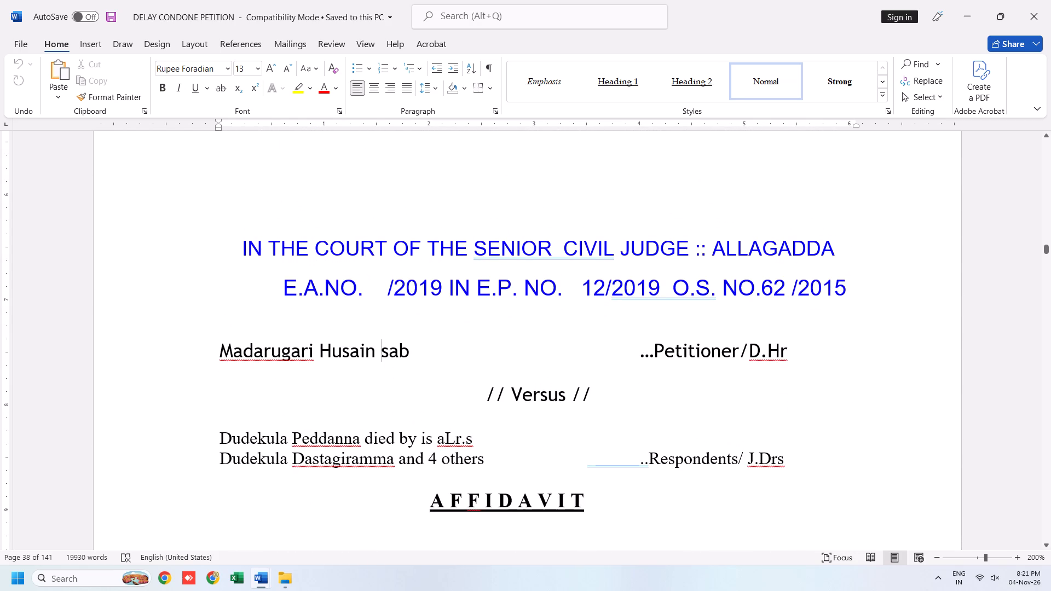
click(240, 248)
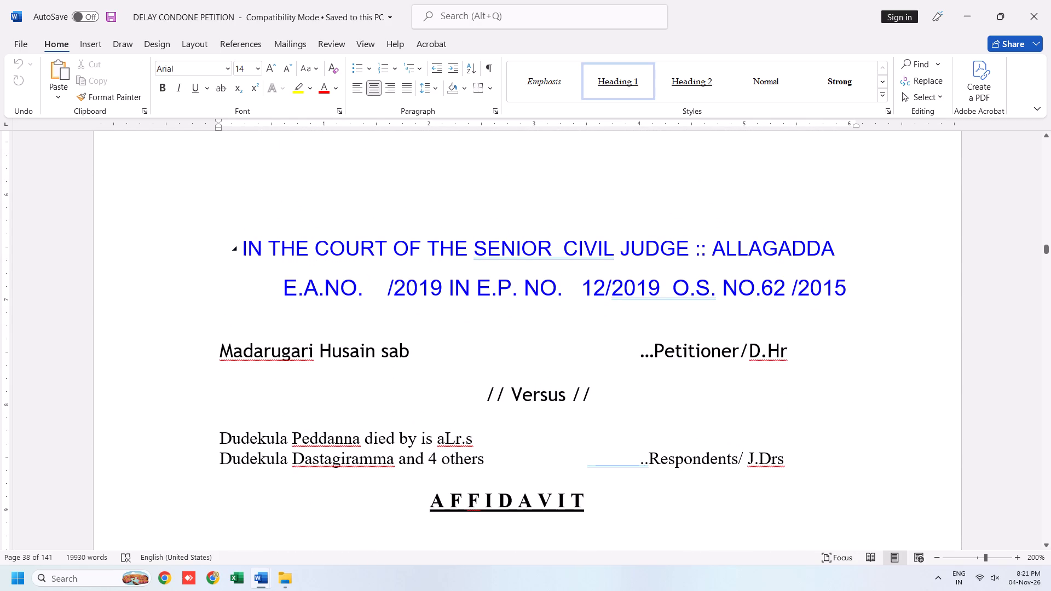
key(shift+Down)
key(shift+Down)
key(shift+Down)
key(shift+Down)
key(shift+Down)
key(shift+Down)
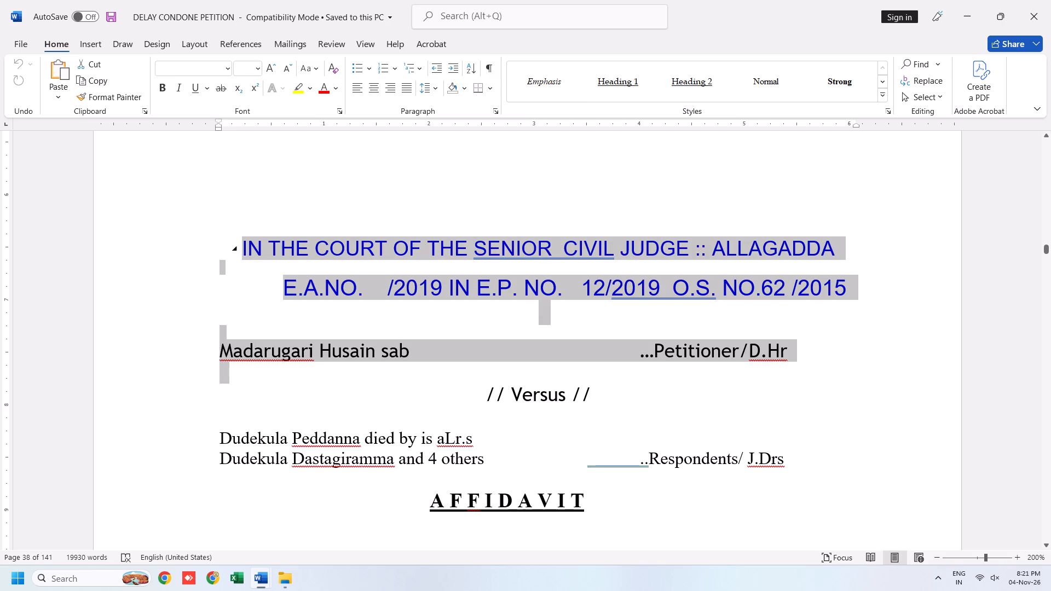
key(shift+Down)
key(shift+Down)
key(shift+Down)
key(shift+Down)
key(shift+Down)
key(shift+Down)
key(shift+Down)
key(shift+Down)
key(shift+Down)
key(shift+Down)
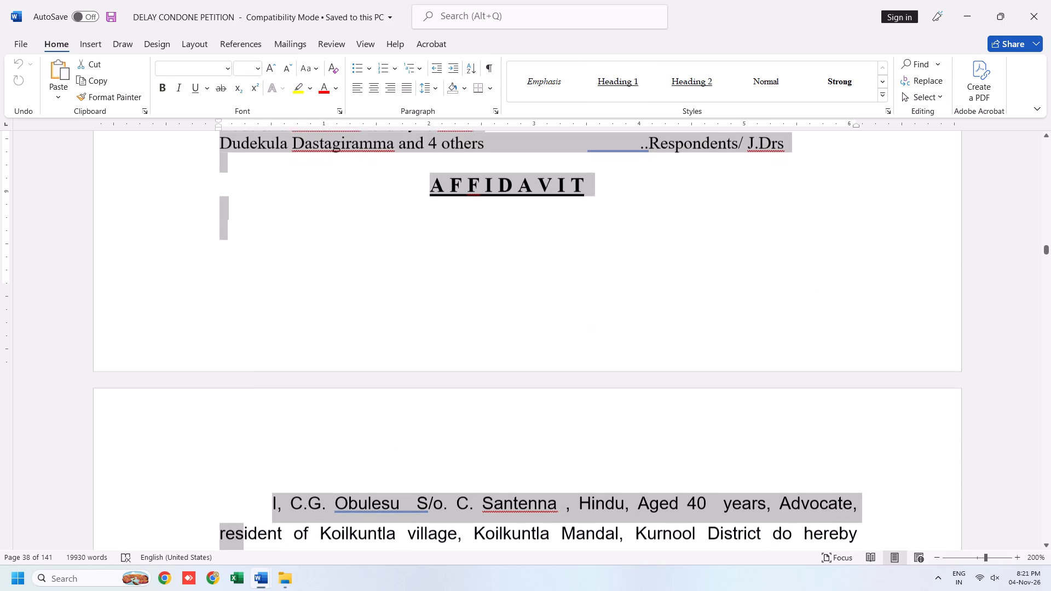
key(shift+Up)
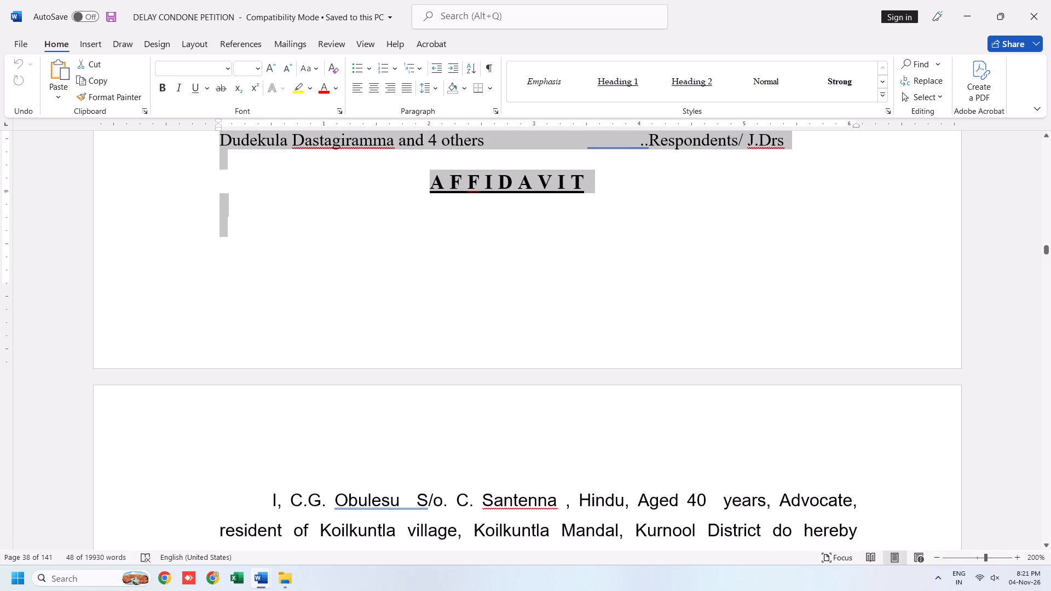
key(shift+Up)
key(shift+Up)
key(shift+Up)
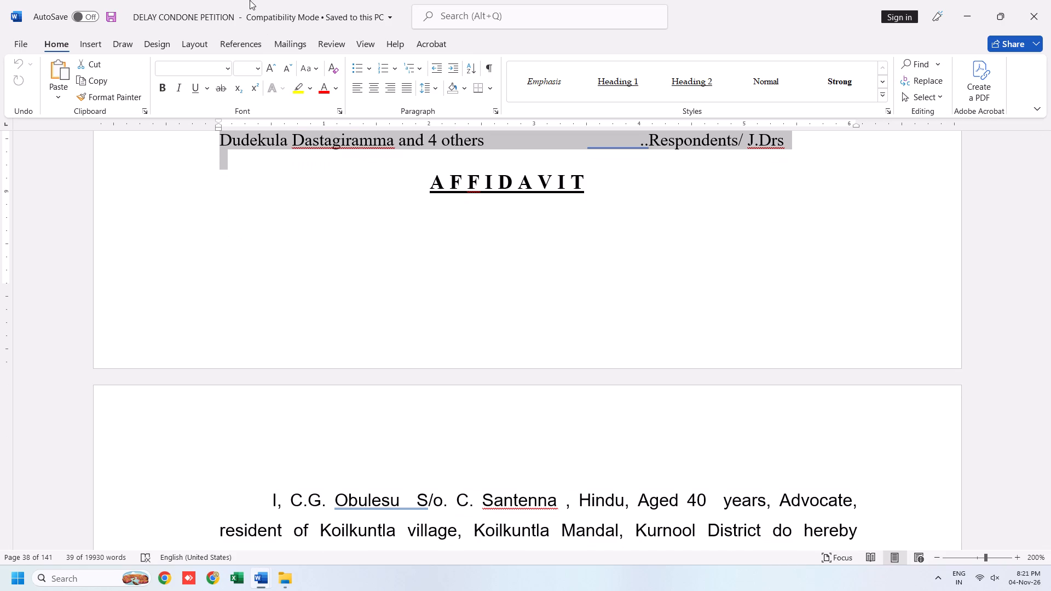
key(ctrl+c)
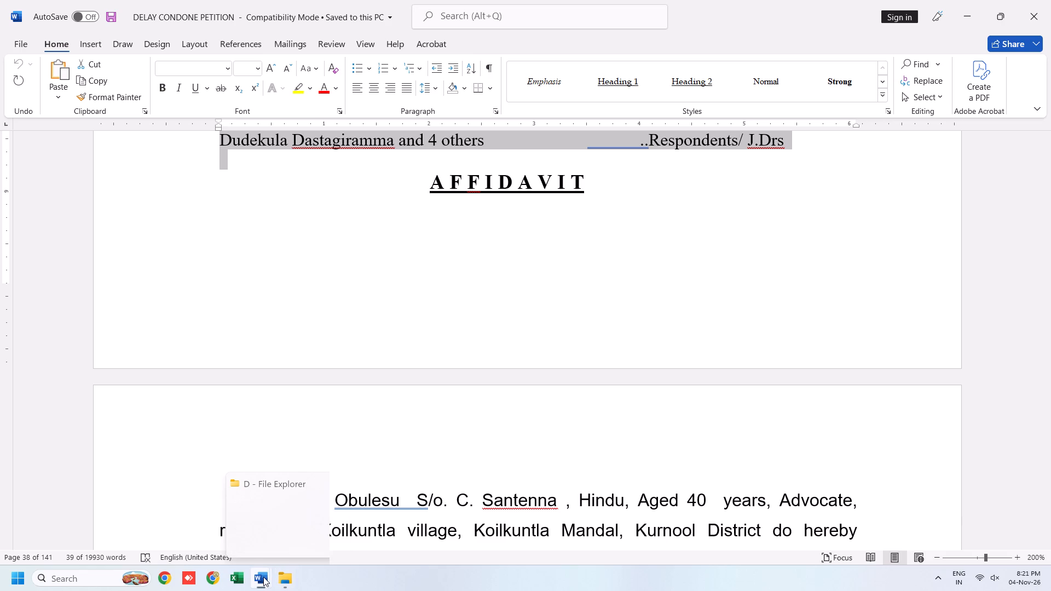
In the sale adjournment document, replace the last affidavit's court heading, case numbers and parties above the AFFIDAVIT title with the copied block.
click(315, 522)
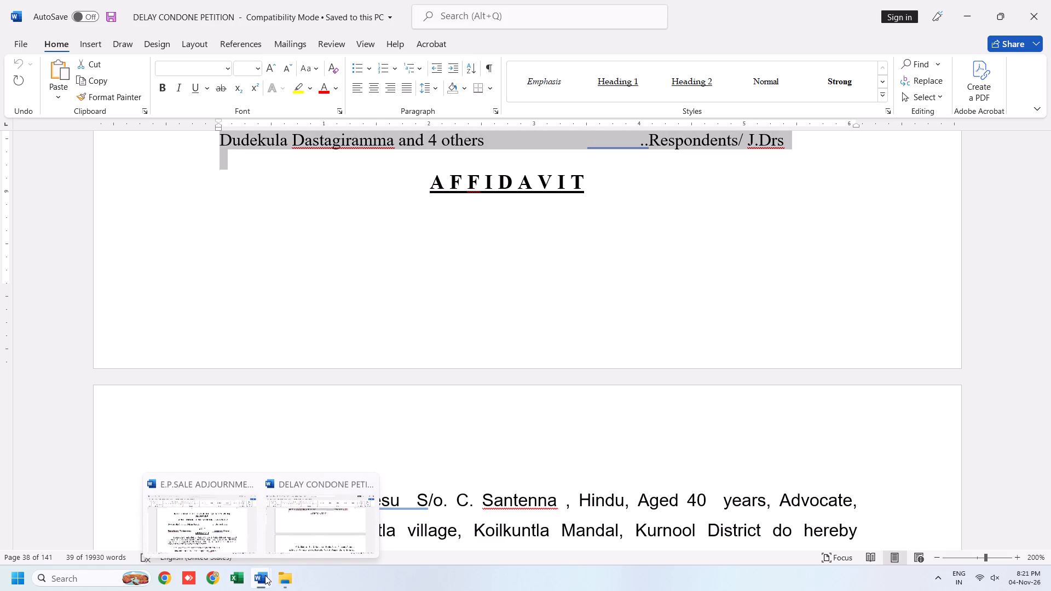
click(203, 536)
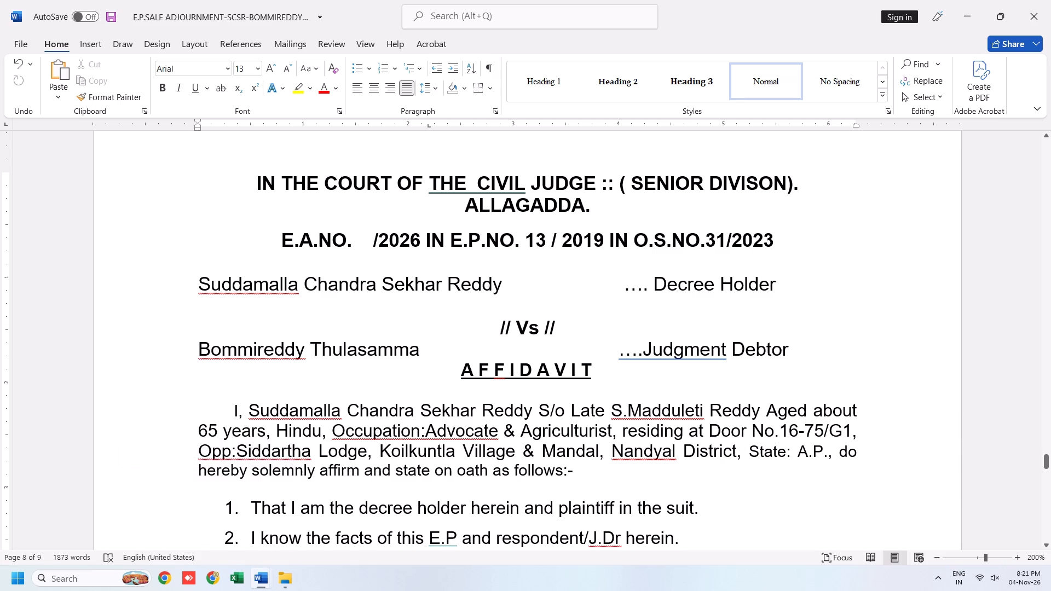
scroll(351, 279, up, 4)
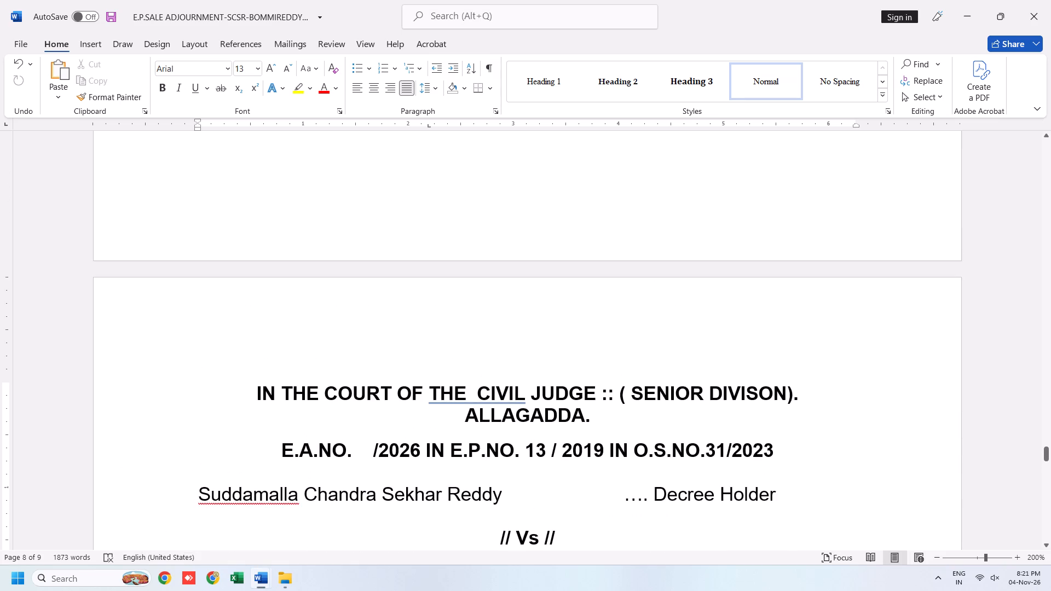
scroll(353, 285, down, 3)
click(254, 229)
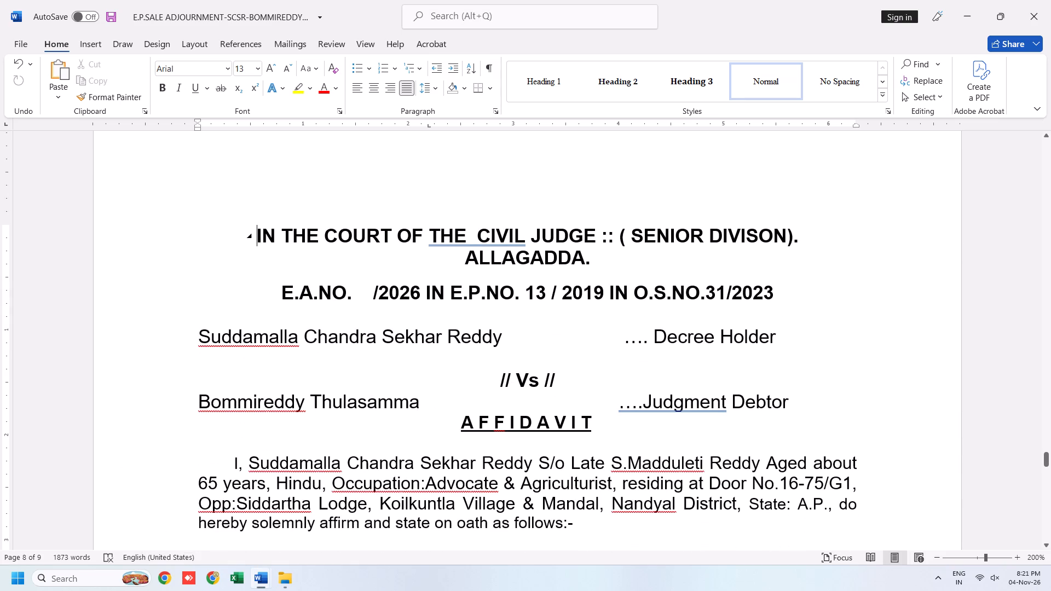
key(shift+Down)
key(shift+Down)
key(shift+Down)
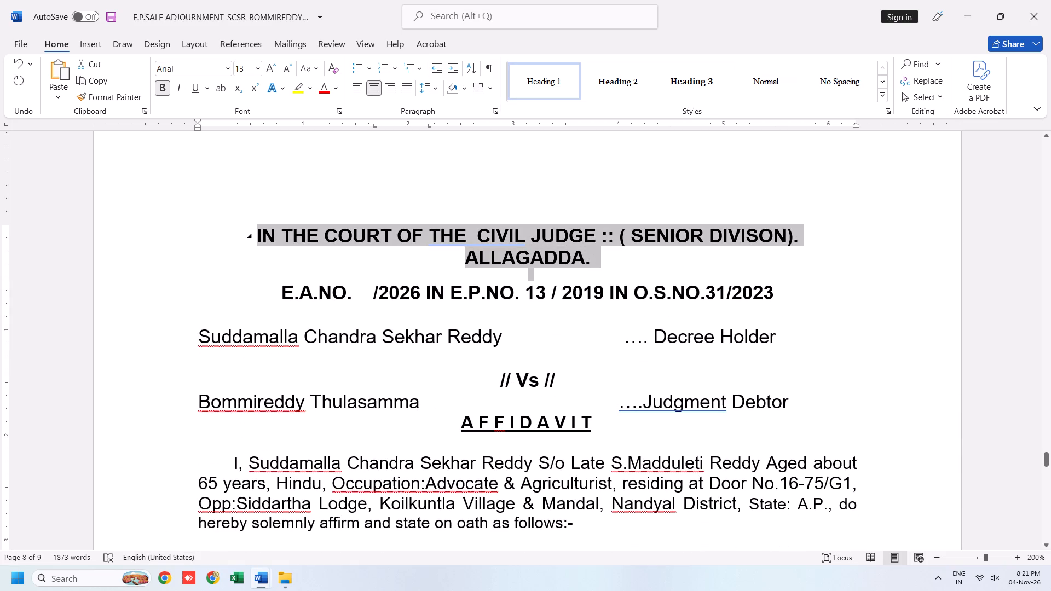
key(shift+Down)
key(shift+Down)
key(shift+Down)
key(shift+Down)
key(shift+Down)
key(shift+Down)
key(shift+Down)
key(shift+Down)
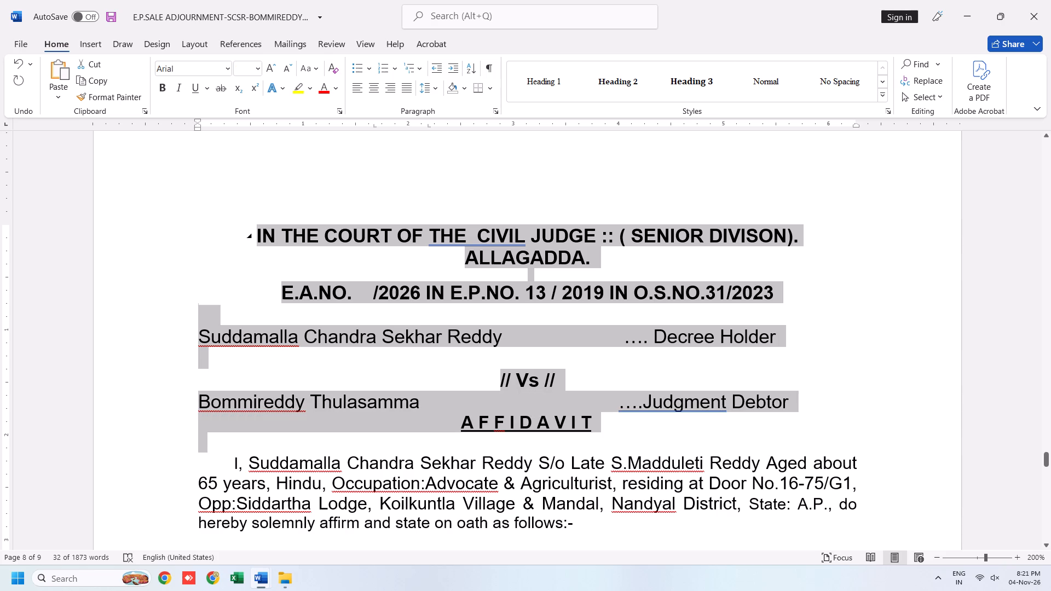
key(shift+Up)
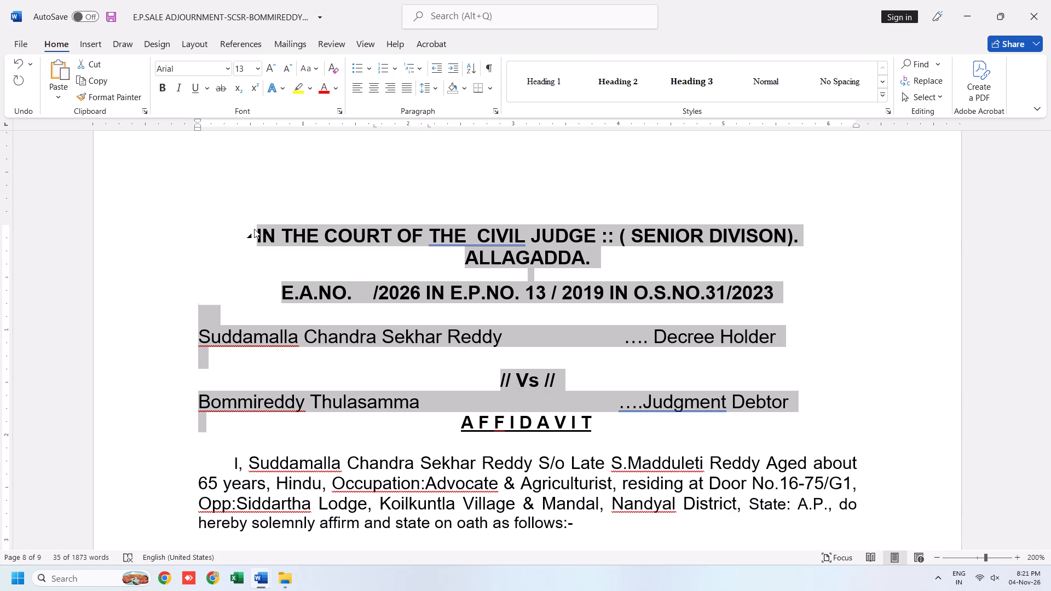
key(Delete)
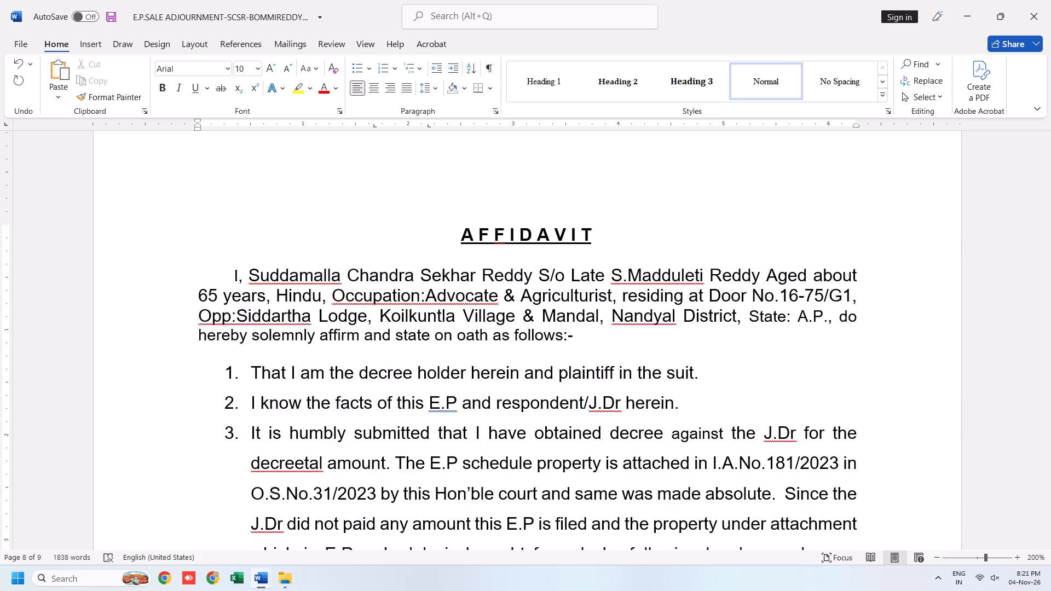
key(ctrl+v)
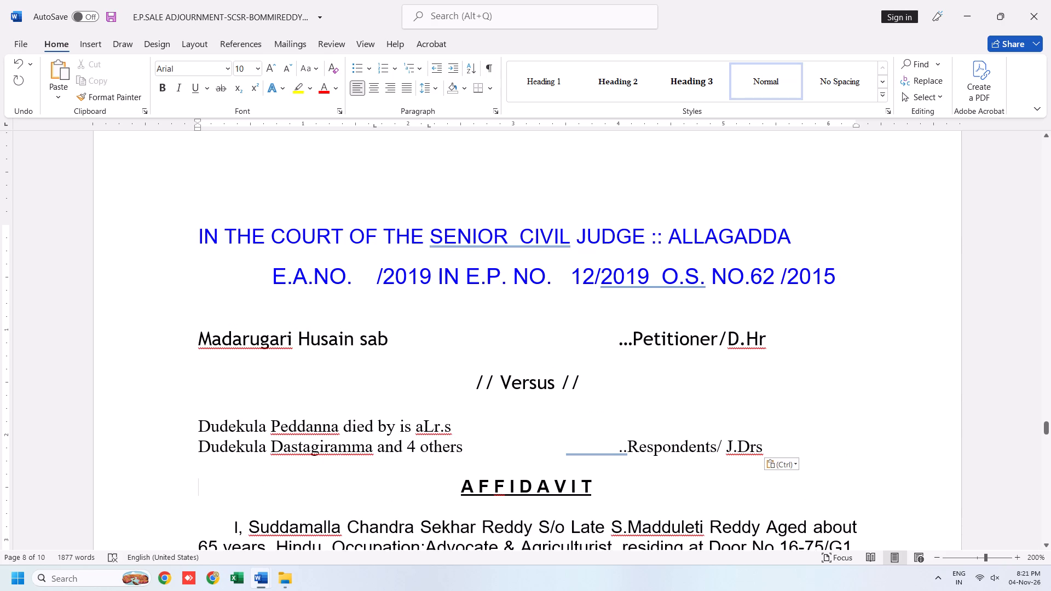
Indent the first line of the Allagadda court heading above the last affidavit by one tab stop.
click(197, 234)
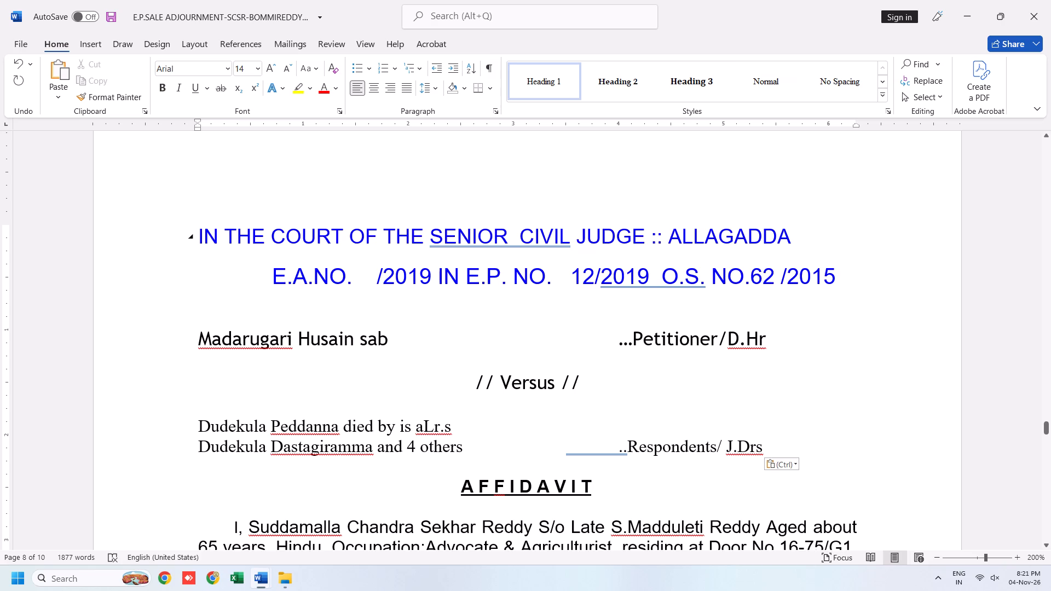
key(Tab)
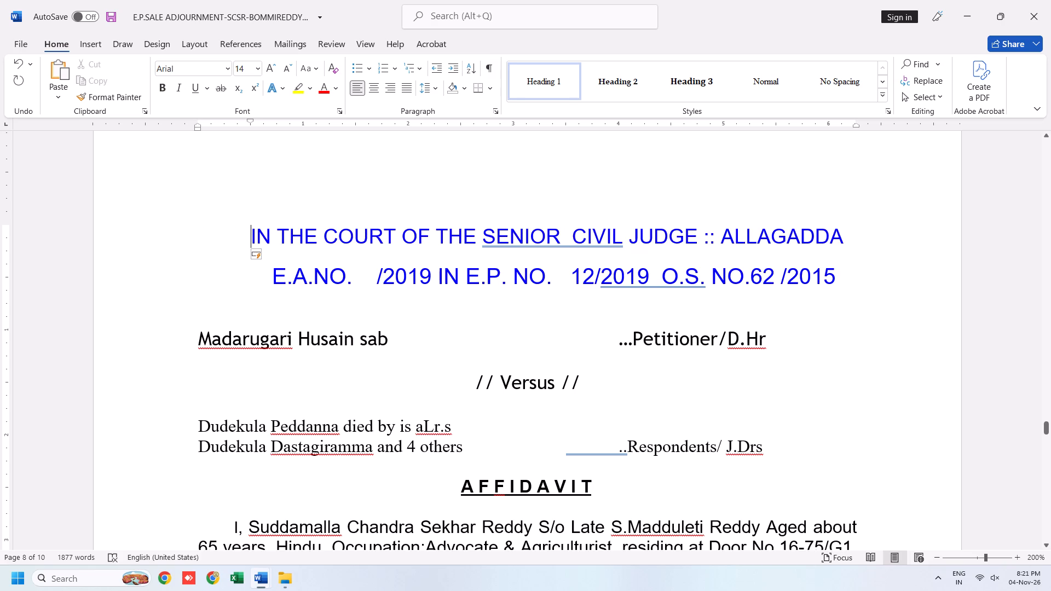
Set the E.A. No. year in the affidavit's case-number line to 2026.
click(412, 274)
key(Delete)
key(Delete)
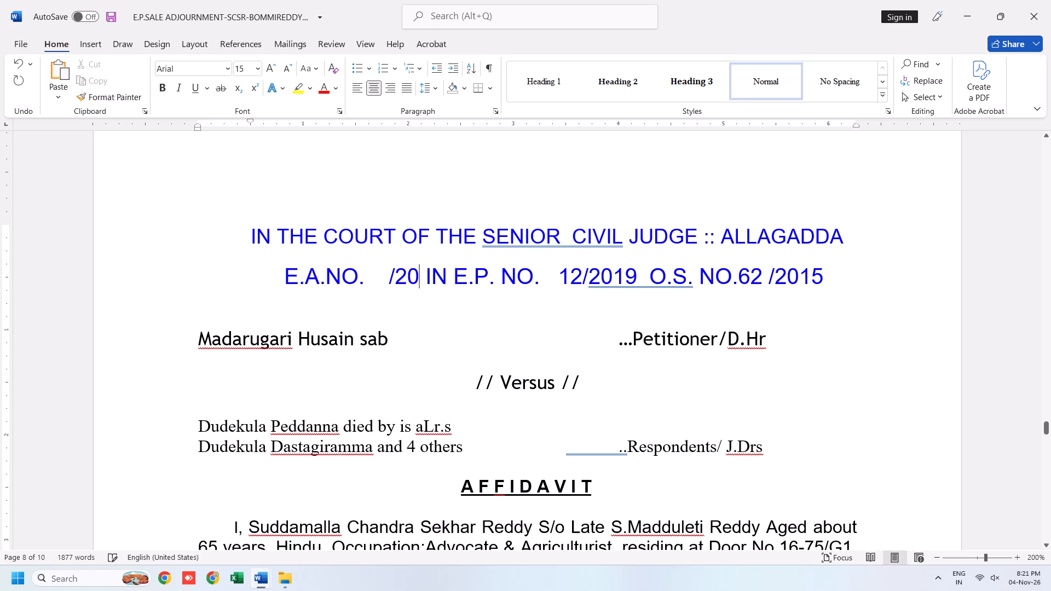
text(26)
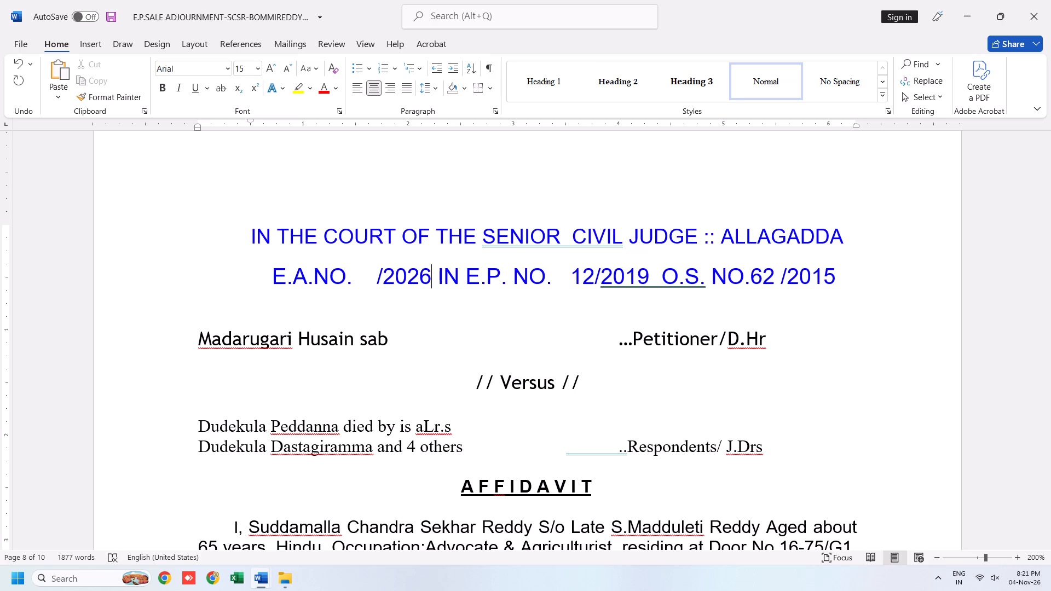
Set the E.P. number in the same case-number line to 13, keeping the year 2019.
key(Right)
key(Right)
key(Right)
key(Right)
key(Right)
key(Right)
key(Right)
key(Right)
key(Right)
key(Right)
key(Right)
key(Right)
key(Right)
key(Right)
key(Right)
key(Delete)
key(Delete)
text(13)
Set the O.S. number in the case-number line to 63, keeping the year 2015, and save the document.
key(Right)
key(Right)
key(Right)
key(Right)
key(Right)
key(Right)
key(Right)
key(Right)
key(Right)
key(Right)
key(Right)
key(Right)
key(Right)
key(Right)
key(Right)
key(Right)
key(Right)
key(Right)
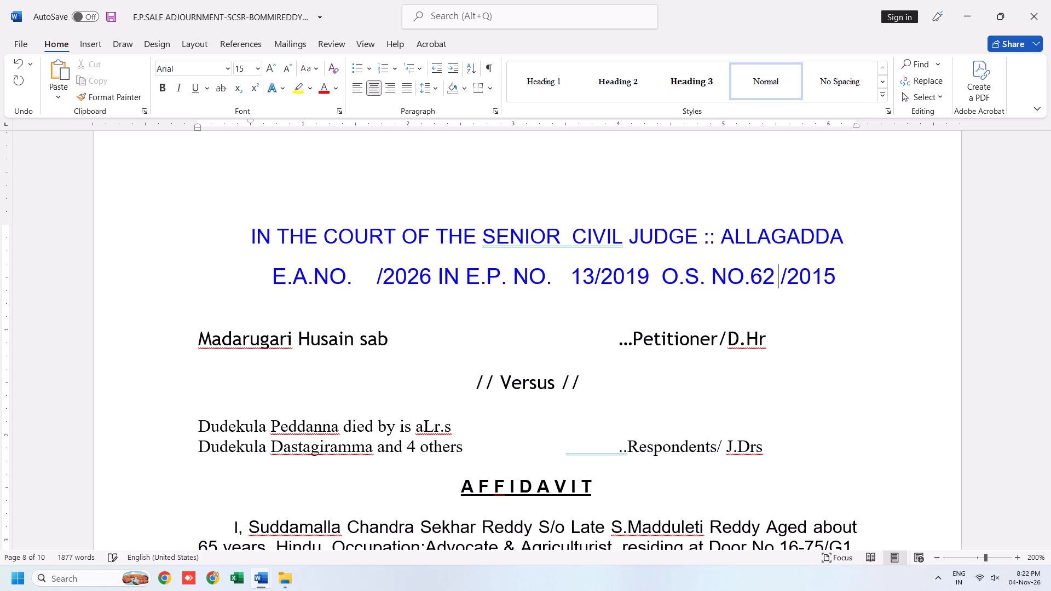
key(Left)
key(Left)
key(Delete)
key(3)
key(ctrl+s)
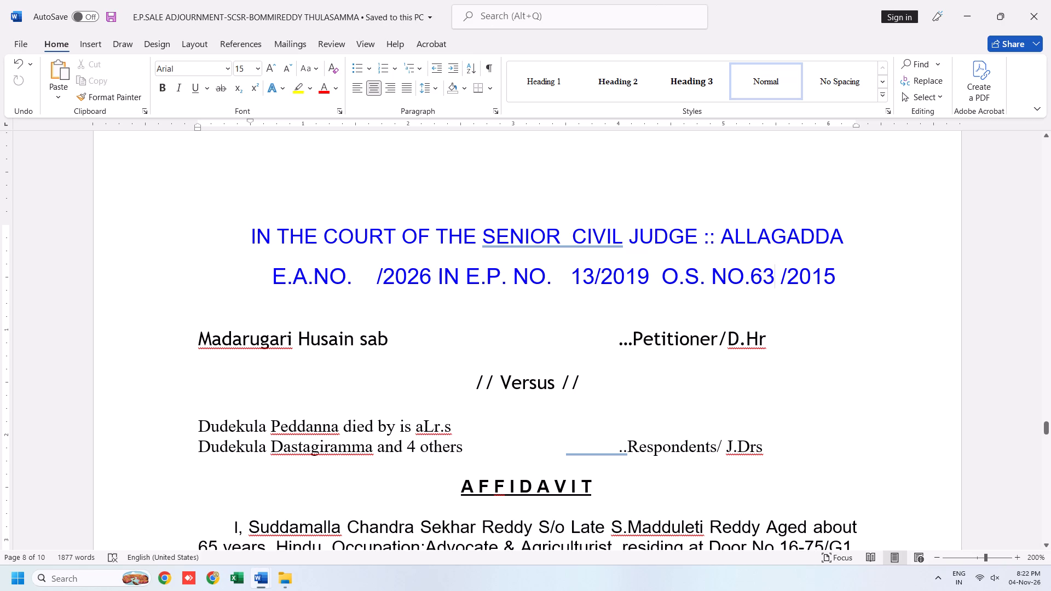
Change the last word of the petitioner's name in the affidavit's party block to Babu.
click(364, 337)
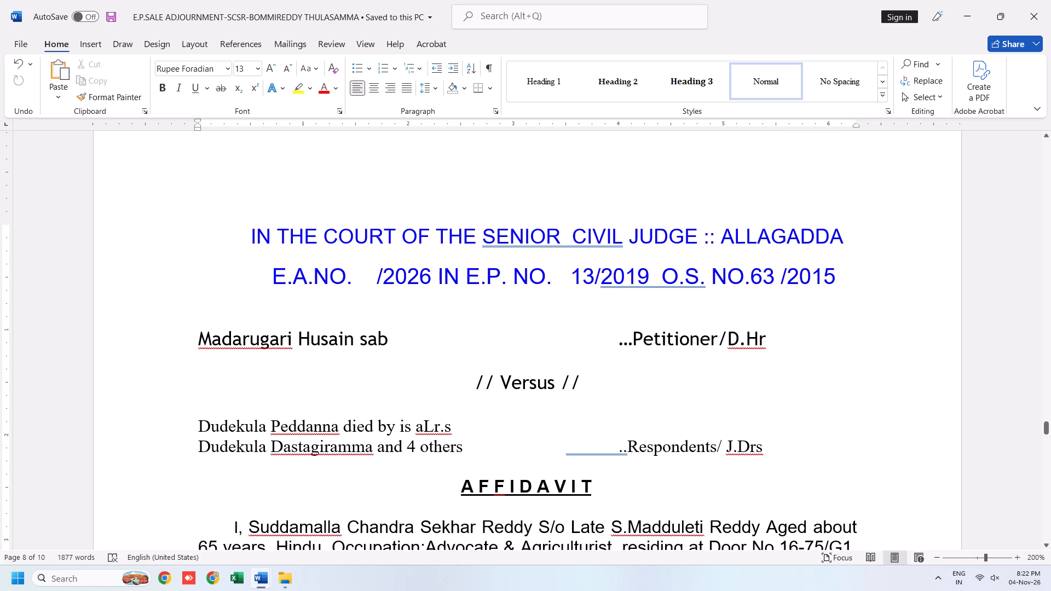
key(Left)
key(Delete)
key(Delete)
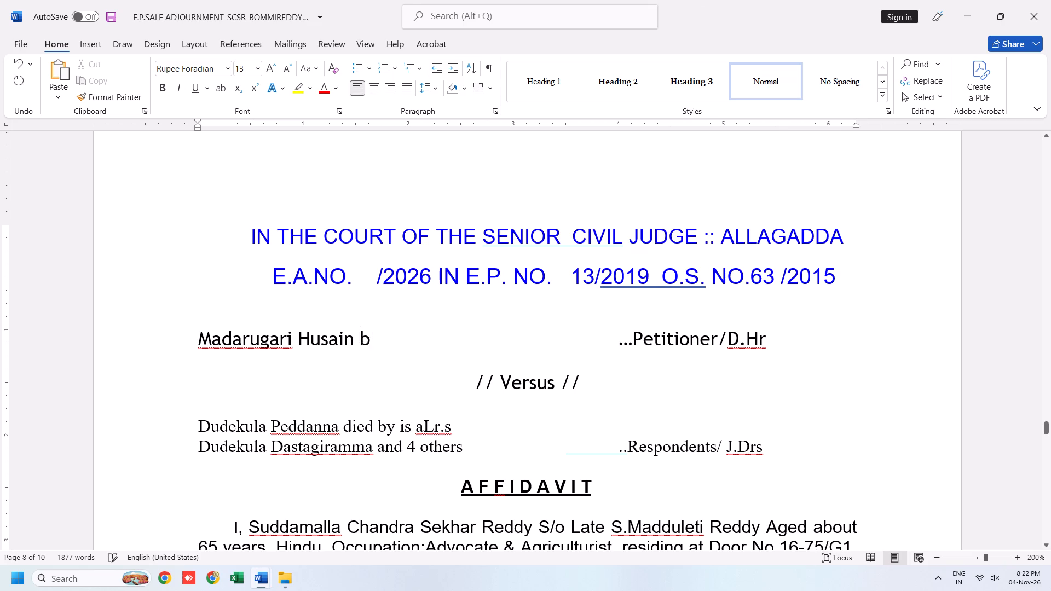
key(Delete)
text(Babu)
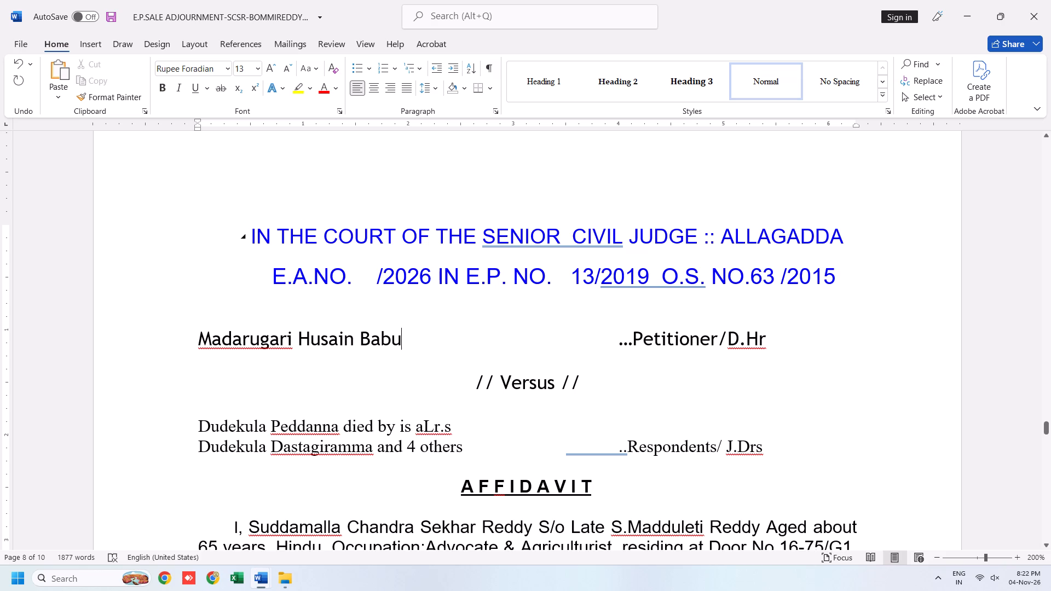
Shift the Petitioner/D.Hr label three spaces and the Respondents/J.Drs label six spaces farther right on their party lines.
click(617, 340)
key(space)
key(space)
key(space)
click(619, 448)
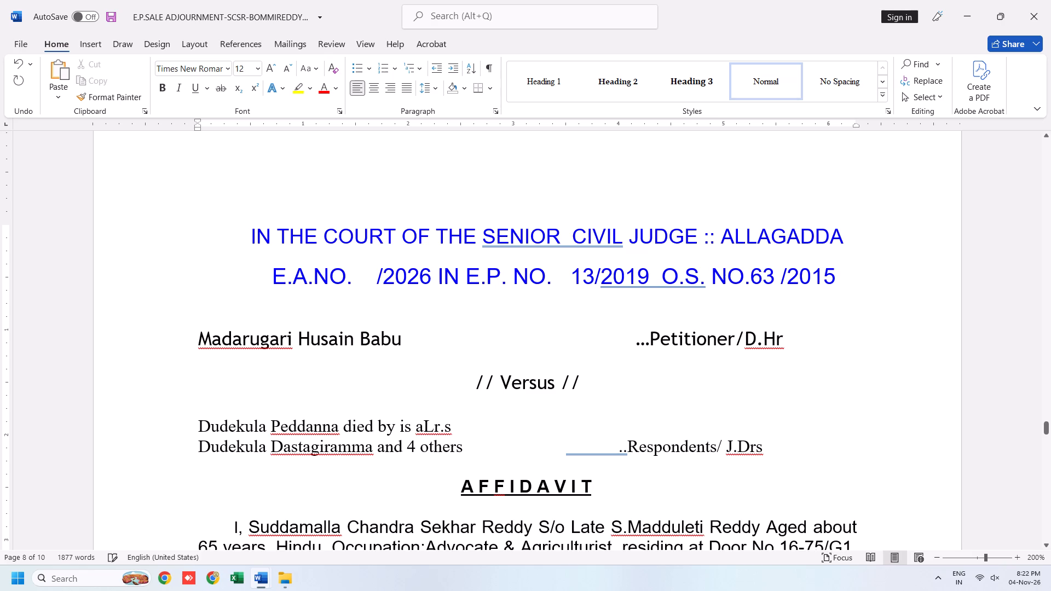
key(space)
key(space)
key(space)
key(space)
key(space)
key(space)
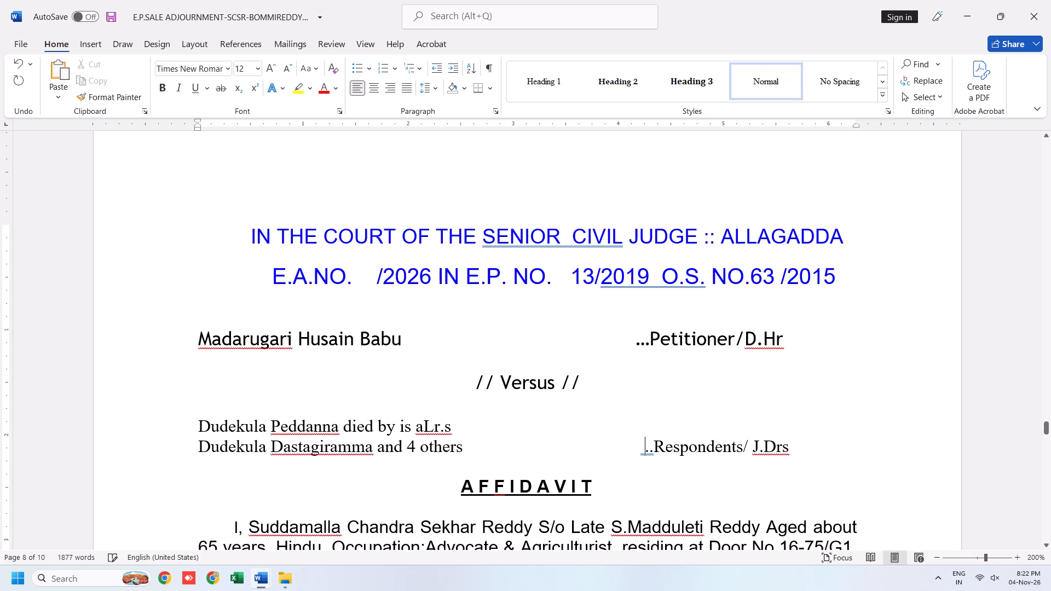
Review the affidavit's opening and numbered paragraphs and the following petition's party details and prayer for content that needs adapting.
scroll(631, 448, down, 9)
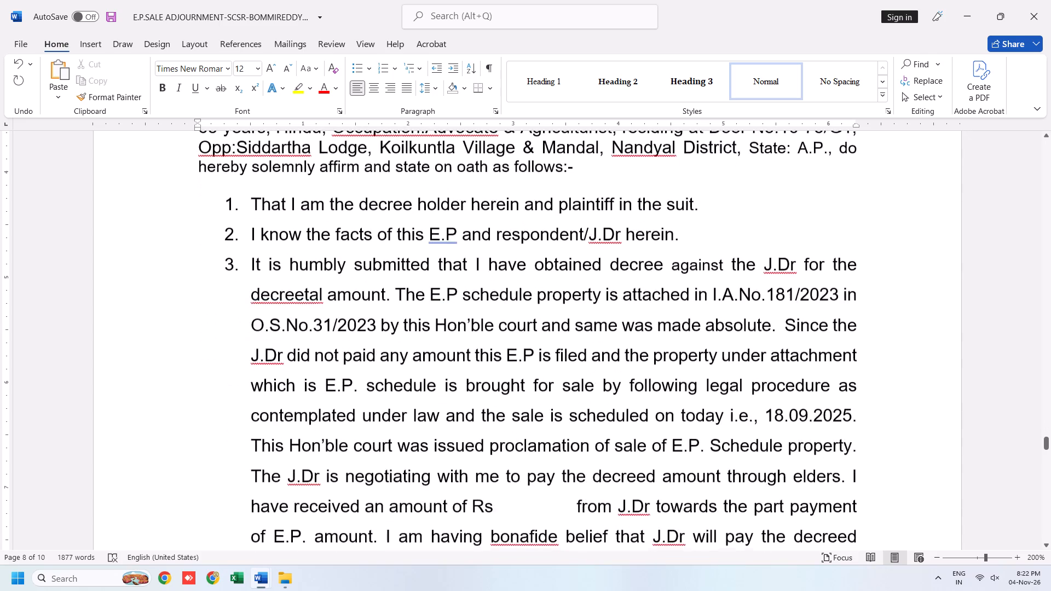
scroll(665, 437, down, 5)
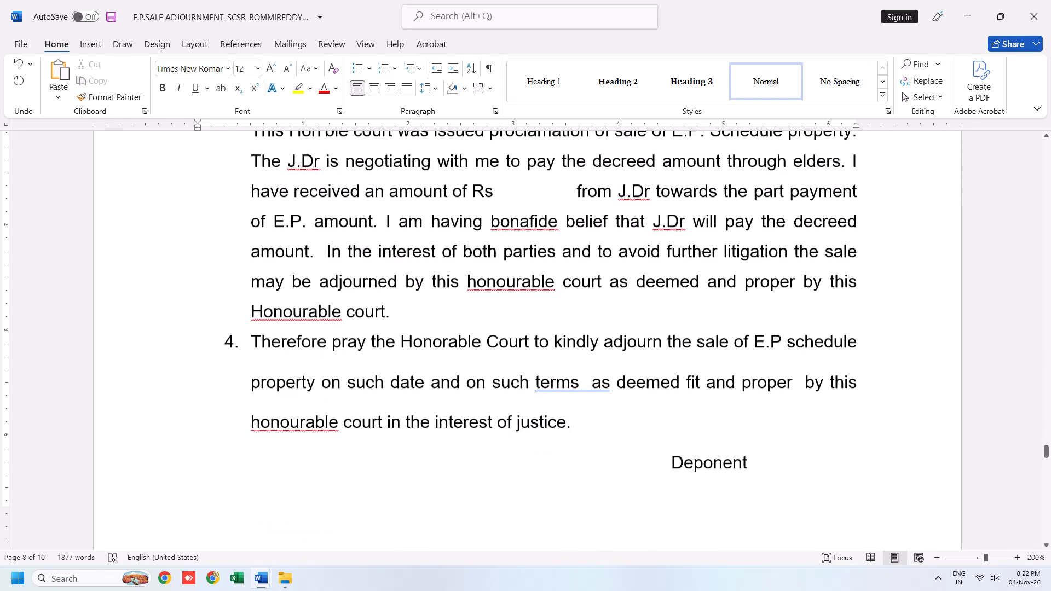
scroll(665, 437, down, 14)
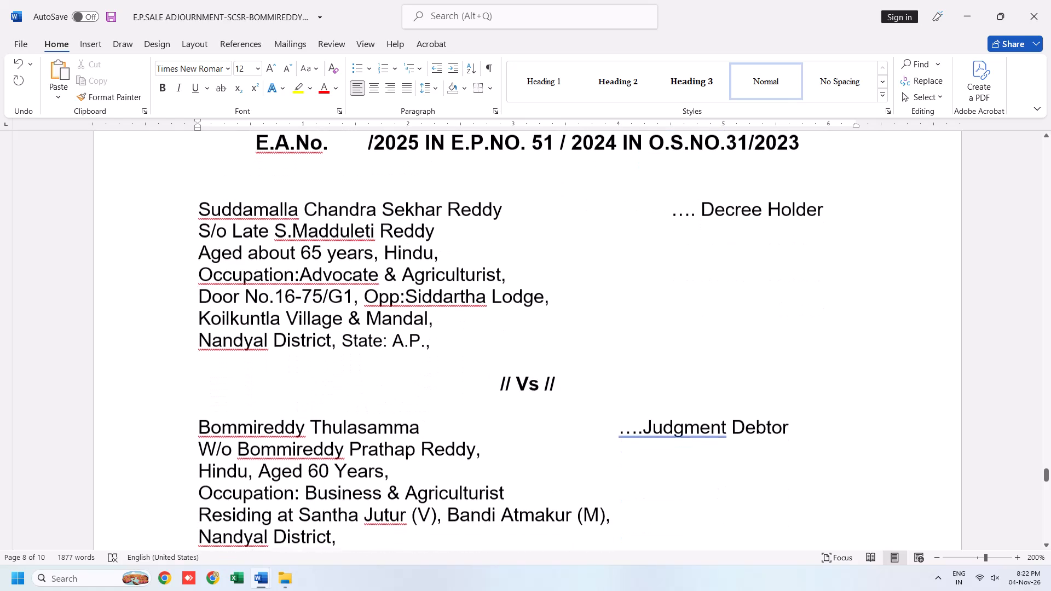
key(ctrl+End)
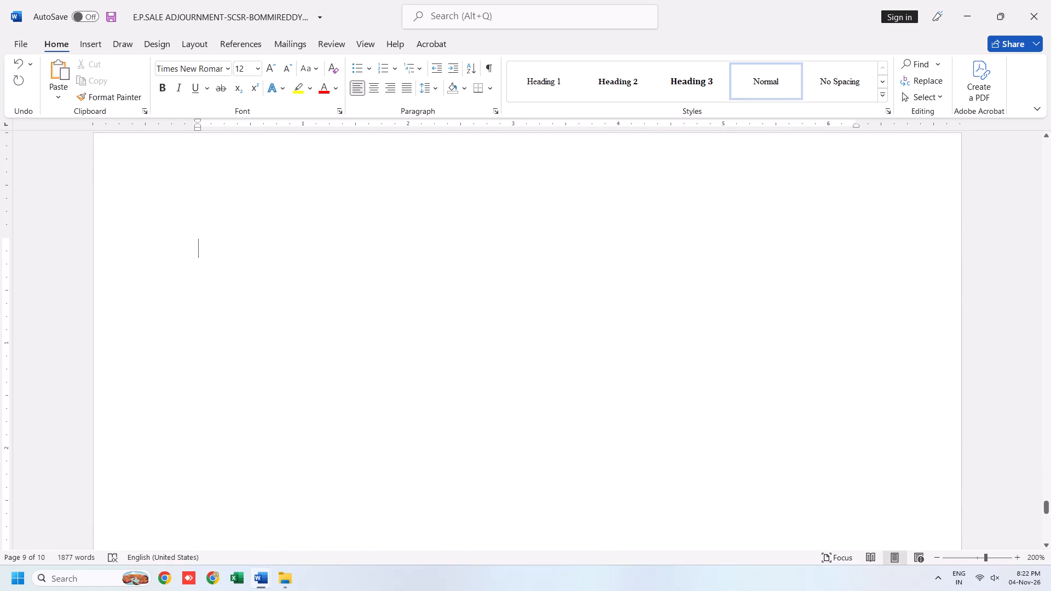
key(Page_Up)
key(Page_Up)
key(Page_Up)
key(Page_Up)
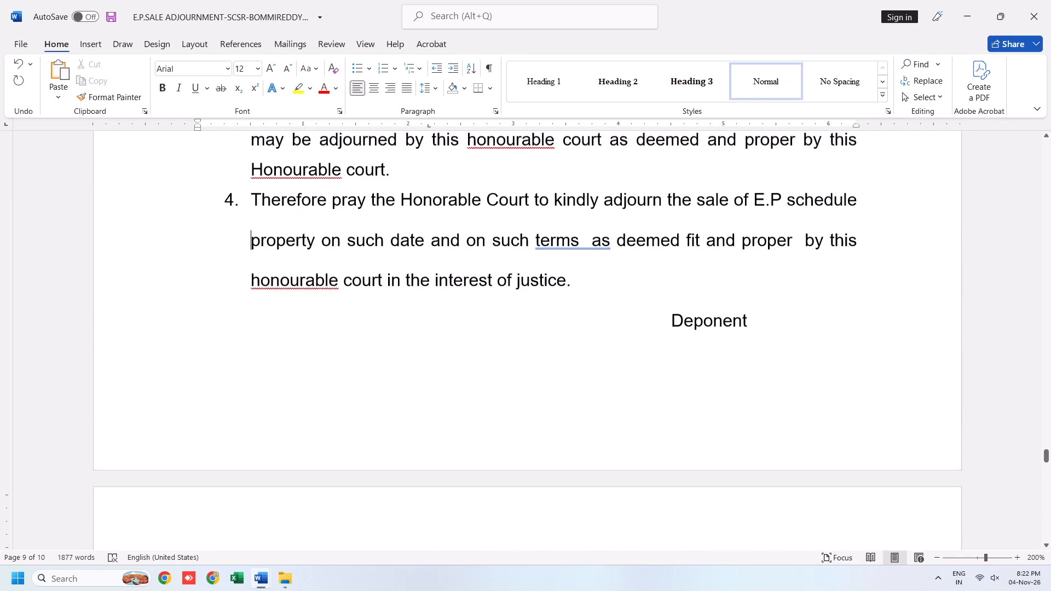
key(Page_Up)
key(Page_Up)
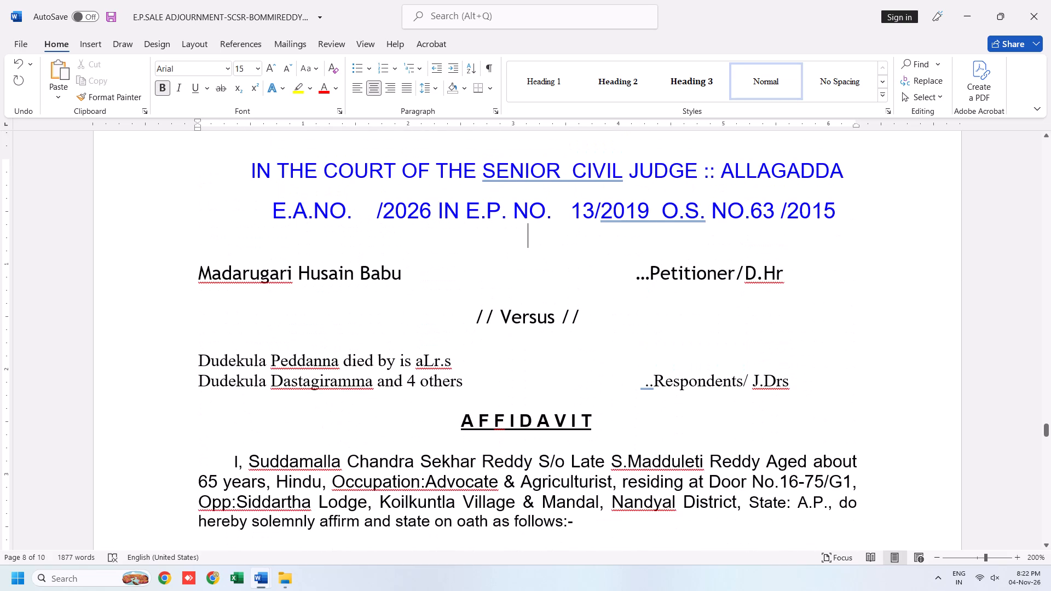
scroll(662, 400, down, 9)
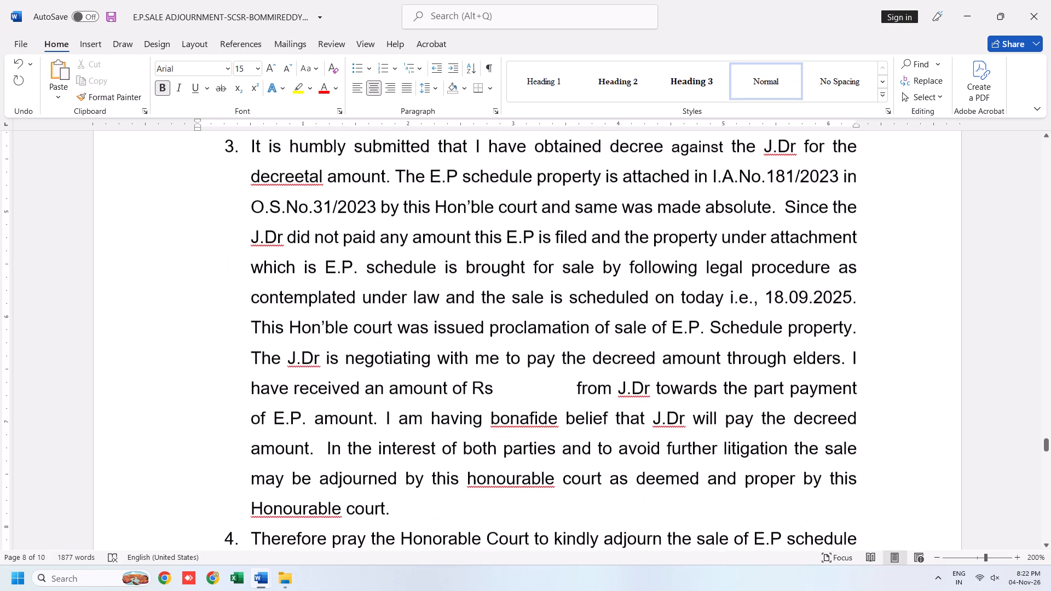
scroll(668, 413, up, 1)
scroll(668, 413, down, 5)
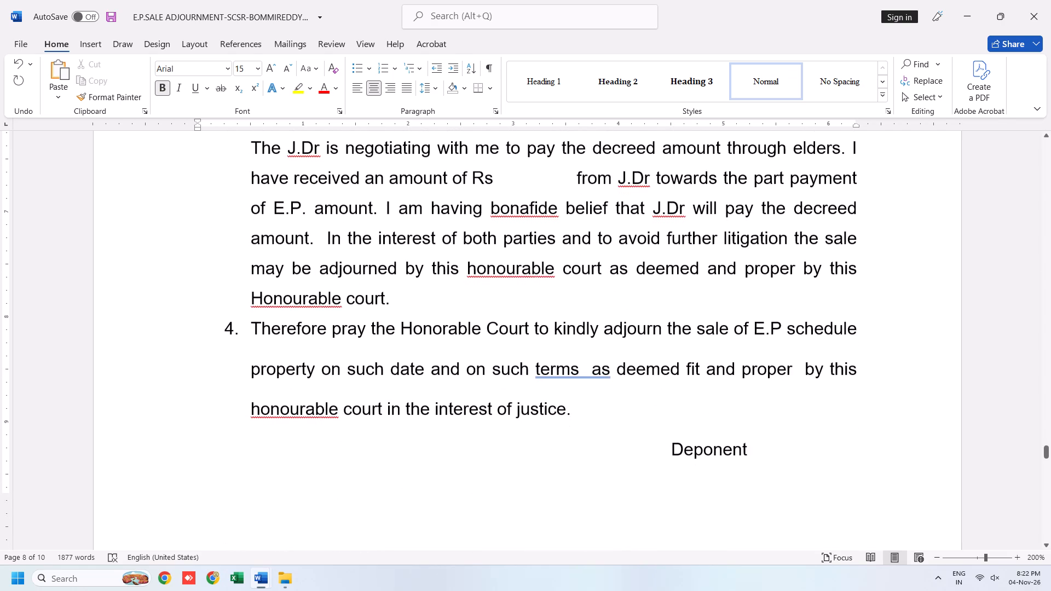
scroll(668, 413, up, 16)
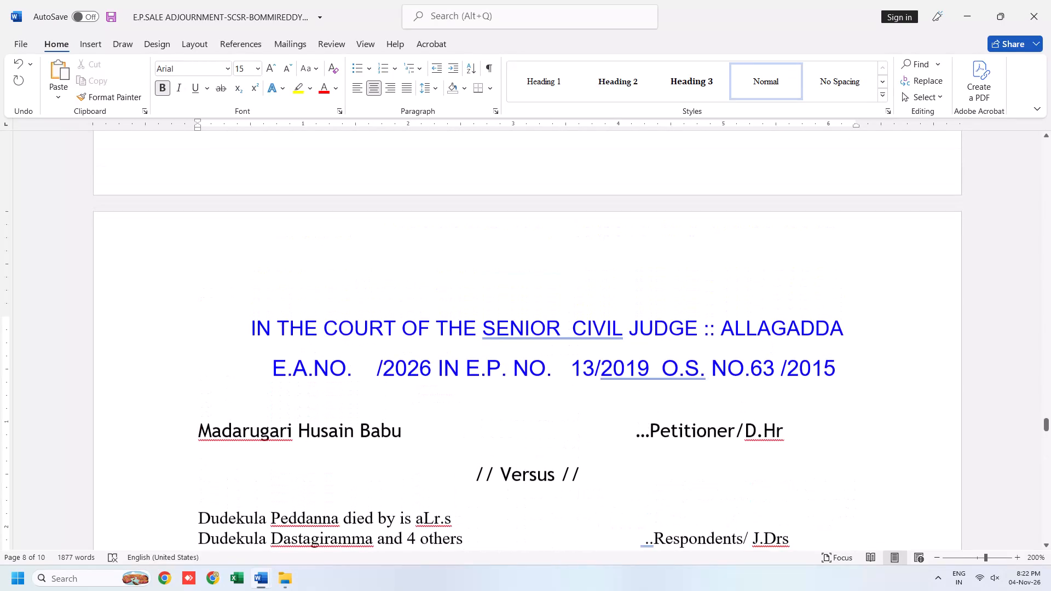
scroll(407, 355, down, 7)
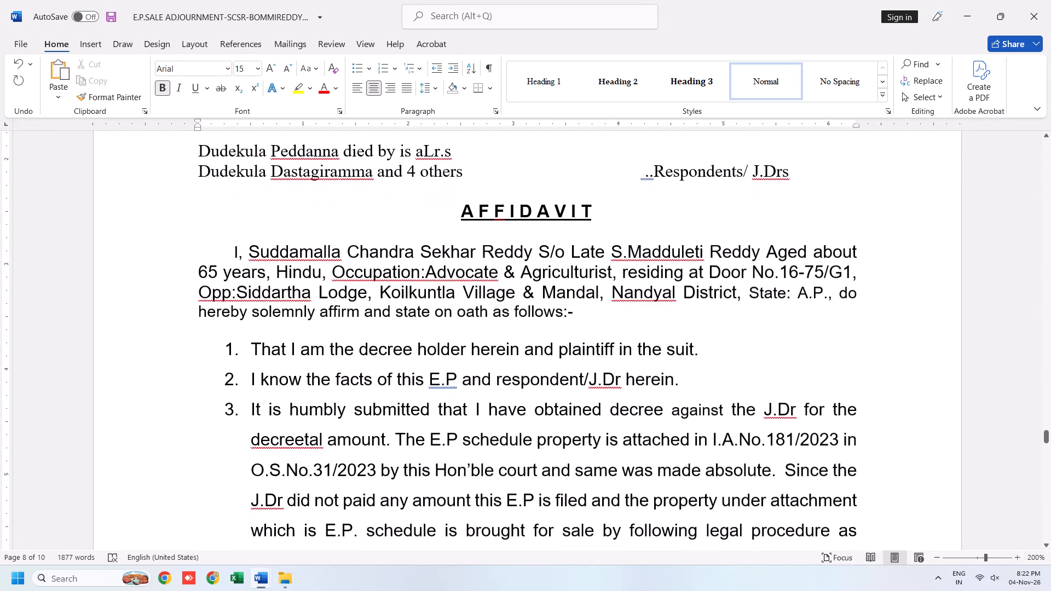
scroll(458, 332, down, 12)
scroll(464, 343, down, 15)
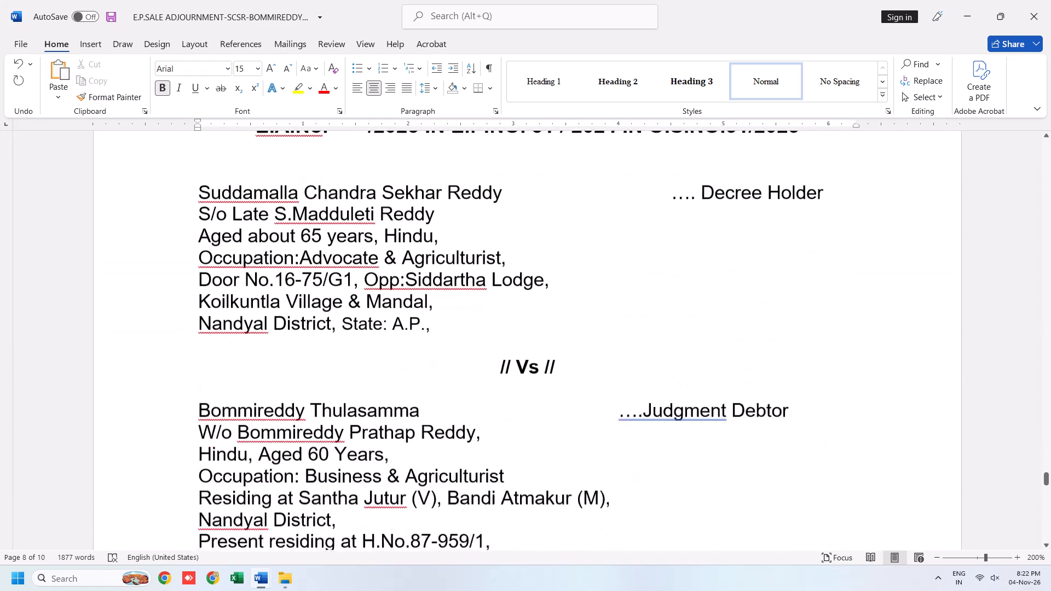
scroll(476, 346, down, 14)
scroll(490, 343, up, 15)
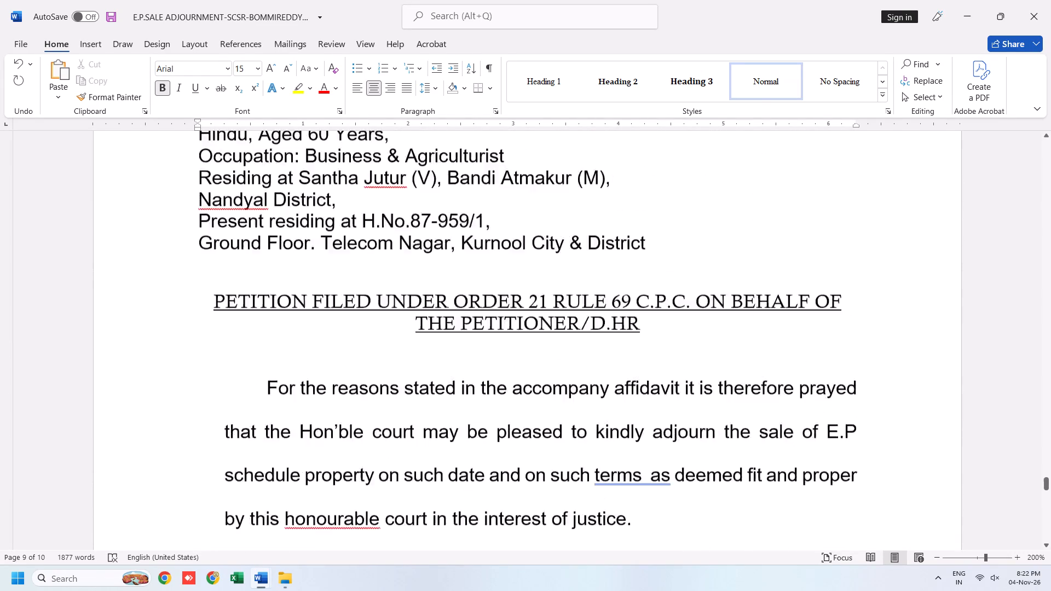
scroll(516, 335, up, 20)
scroll(516, 335, up, 7)
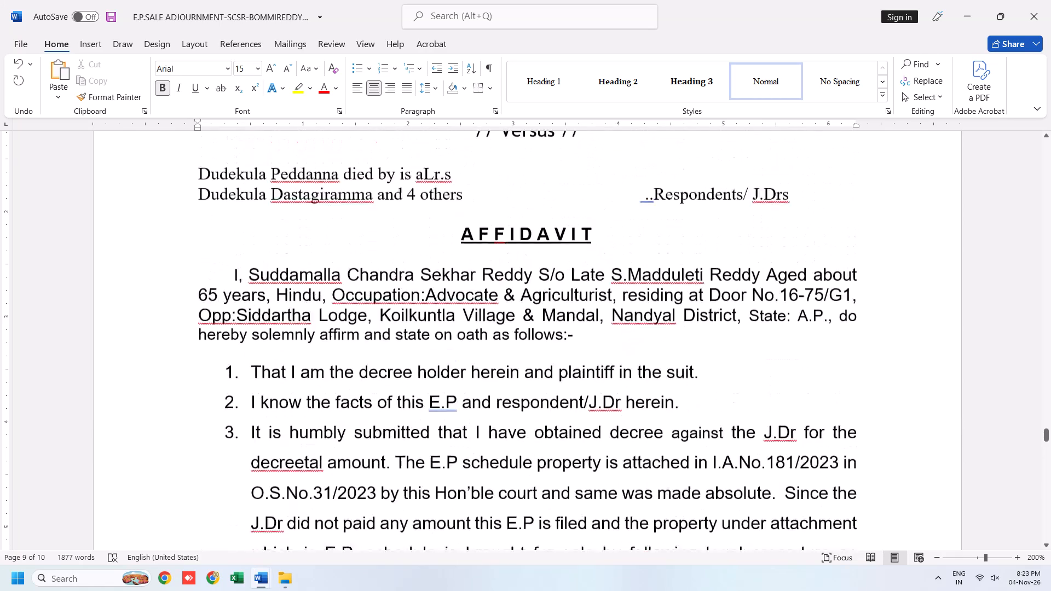
scroll(523, 334, up, 3)
scroll(523, 334, down, 3)
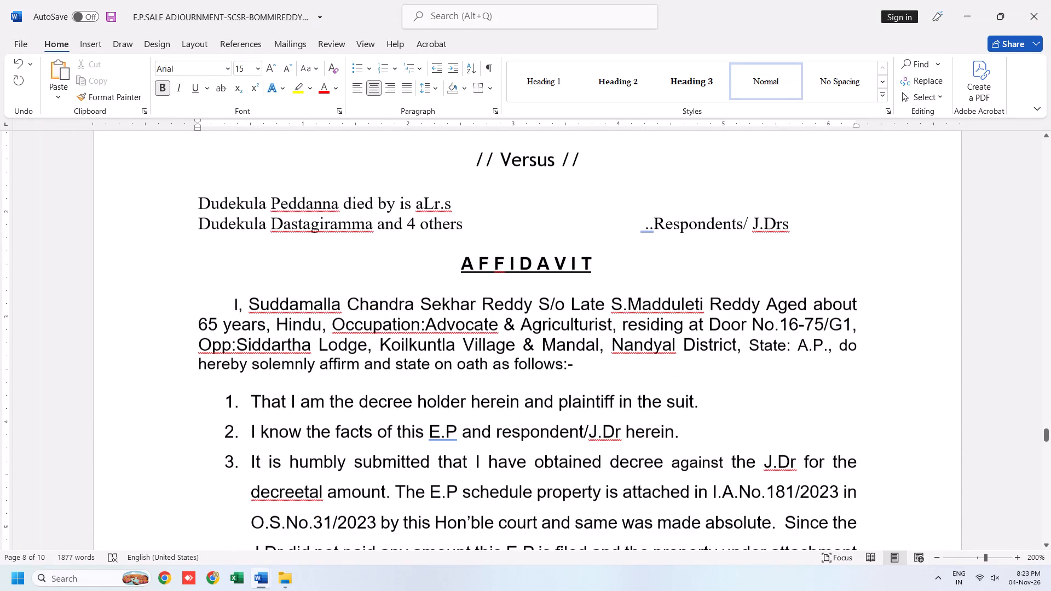
Replace the deponent's name at the start of the affidavit's opening paragraph with the new petitioner's full name.
click(249, 302)
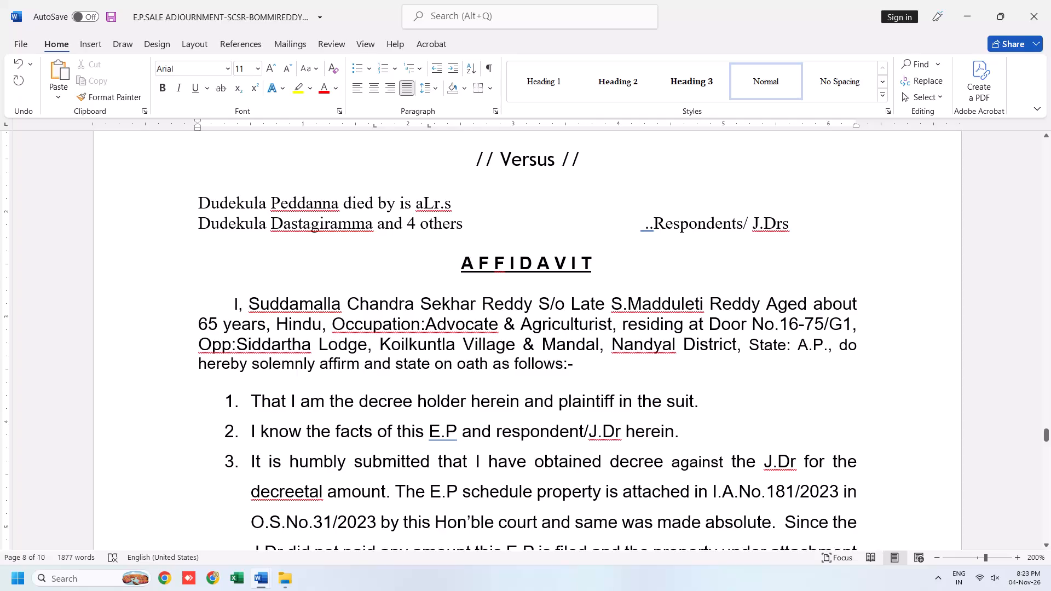
key(Delete)
key(Delete)
key(Delete)
key(Delete)
key(Delete)
key(Delete)
key(Delete)
key(Delete)
key(Delete)
key(Delete)
key(Delete)
key(Delete)
key(Delete)
key(Delete)
key(Delete)
key(Delete)
key(Delete)
key(Delete)
key(Delete)
key(Delete)
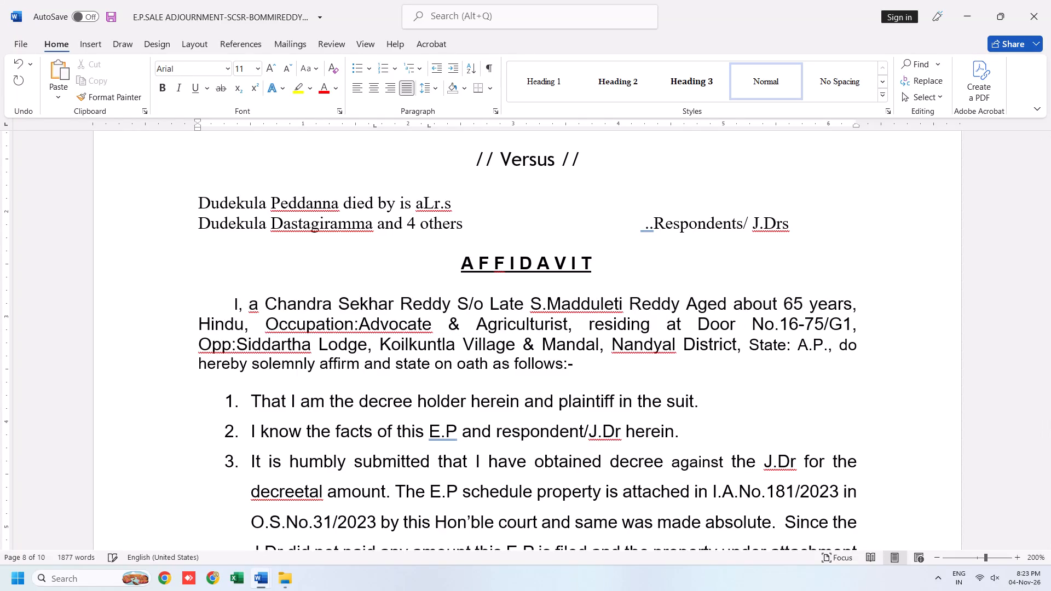
key(Delete)
key(Delete)
key(Delete)
key(Delete)
key(Delete)
key(Delete)
key(Delete)
key(Delete)
key(Delete)
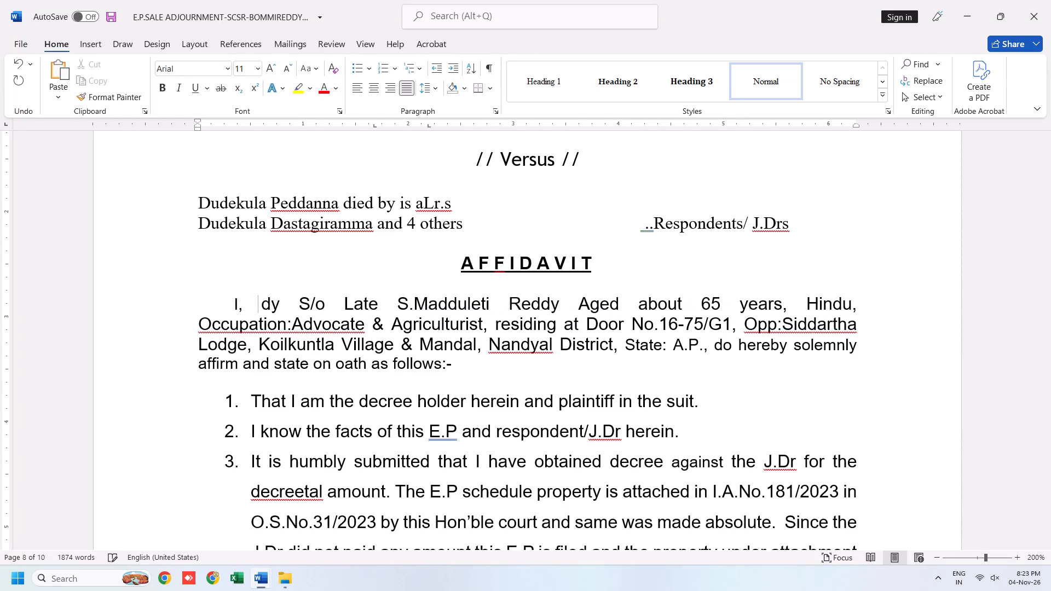
key(Delete)
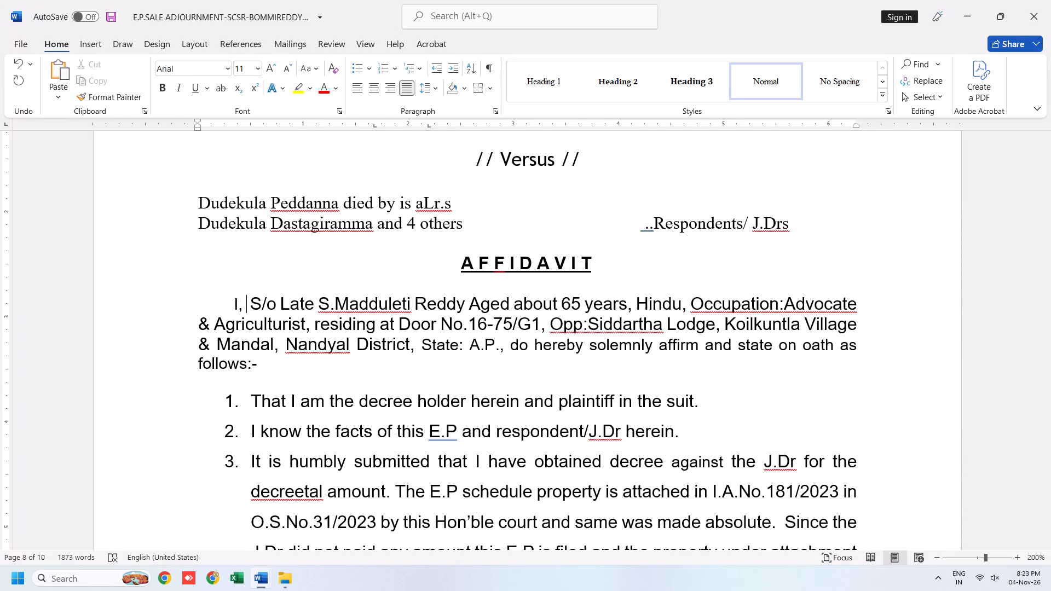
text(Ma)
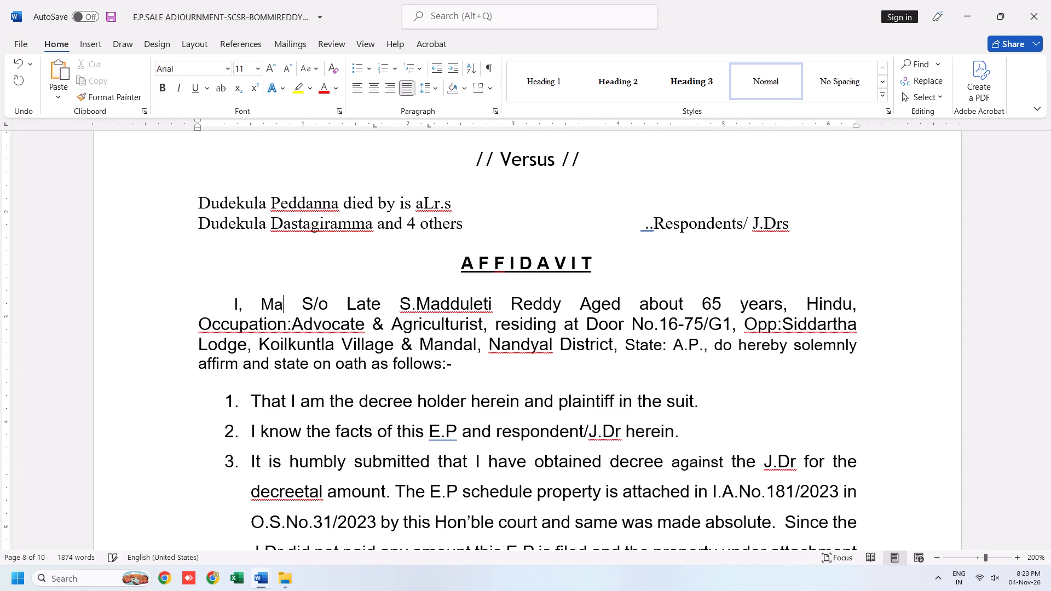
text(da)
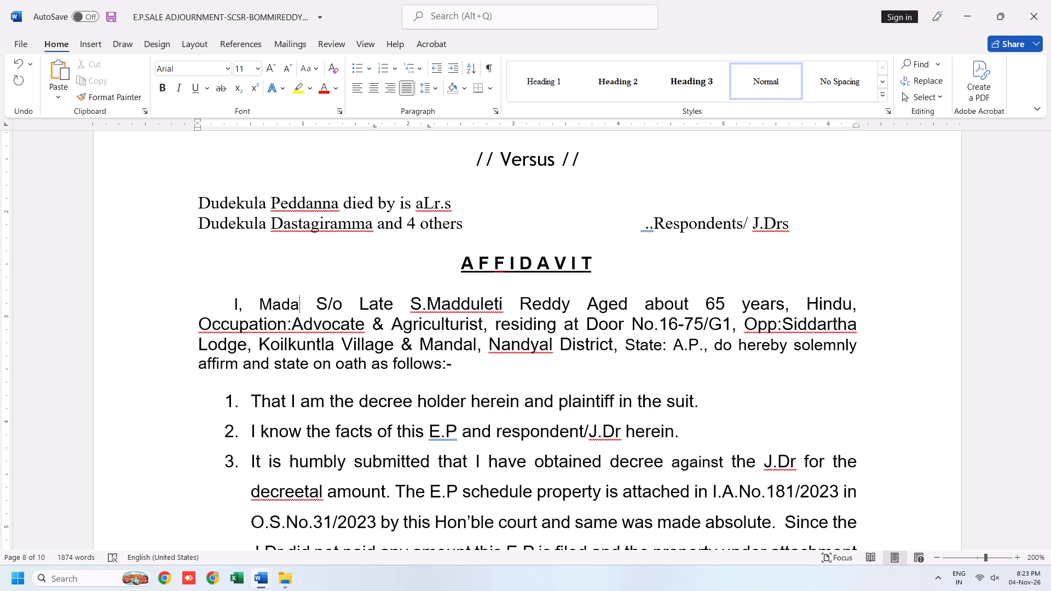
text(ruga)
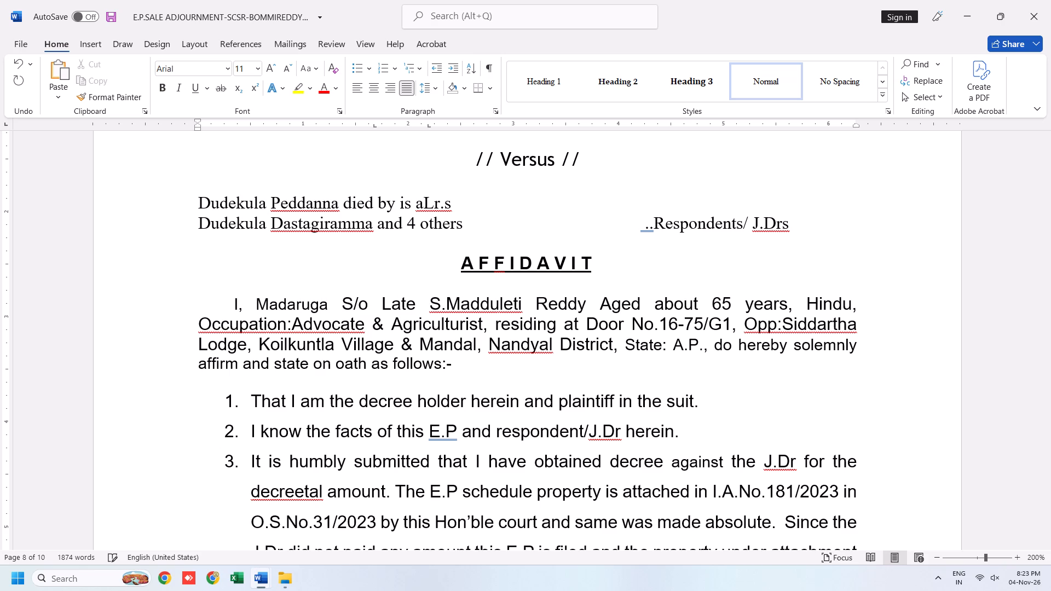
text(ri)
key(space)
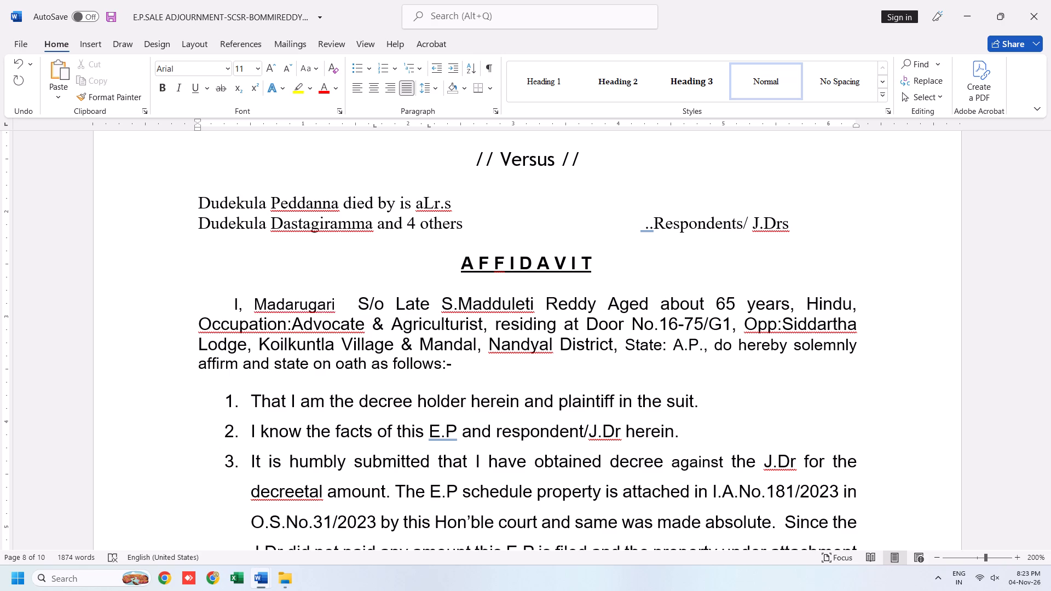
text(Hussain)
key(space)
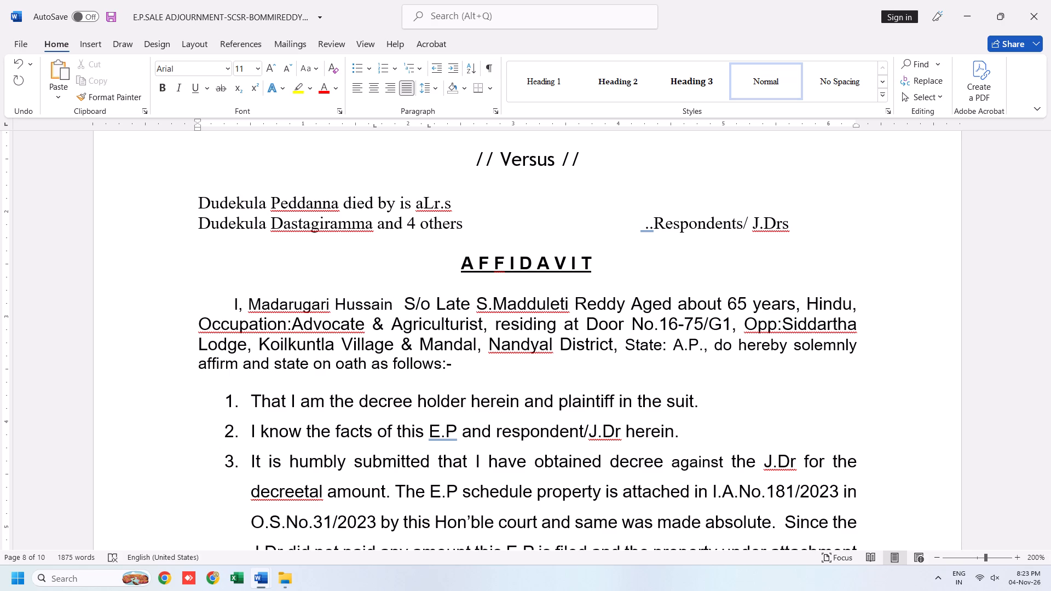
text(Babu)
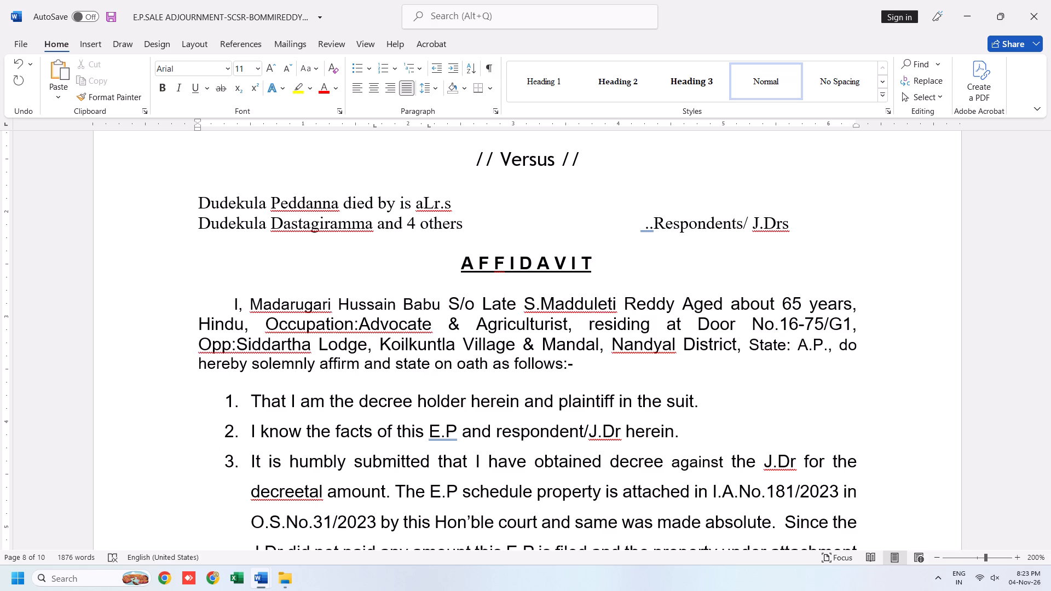
Replace the father's name after "S/o" in the affidavit's opening paragraph with the new petitioner's father's name, dropping "Late".
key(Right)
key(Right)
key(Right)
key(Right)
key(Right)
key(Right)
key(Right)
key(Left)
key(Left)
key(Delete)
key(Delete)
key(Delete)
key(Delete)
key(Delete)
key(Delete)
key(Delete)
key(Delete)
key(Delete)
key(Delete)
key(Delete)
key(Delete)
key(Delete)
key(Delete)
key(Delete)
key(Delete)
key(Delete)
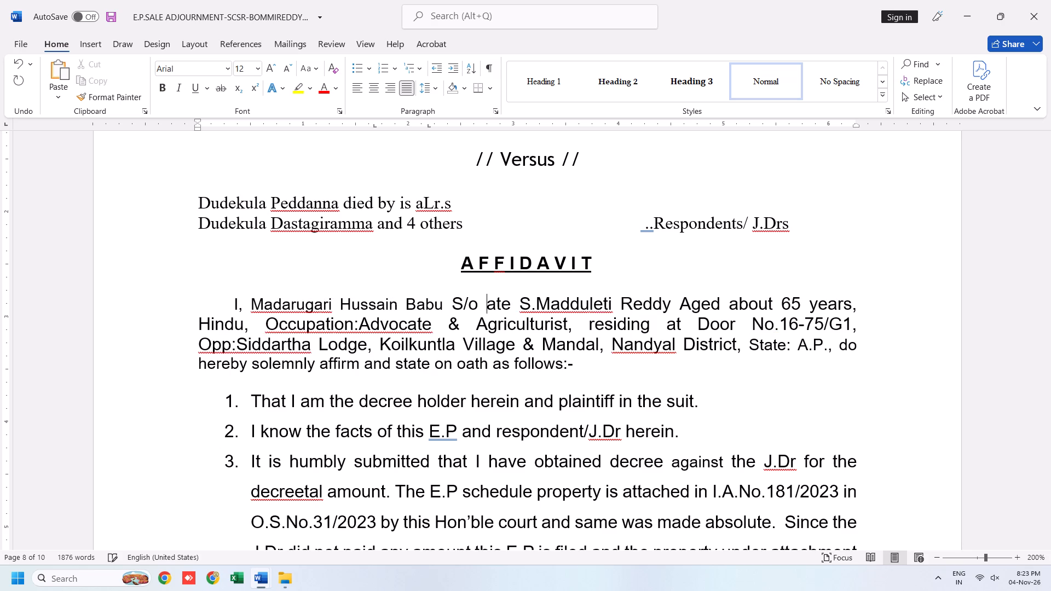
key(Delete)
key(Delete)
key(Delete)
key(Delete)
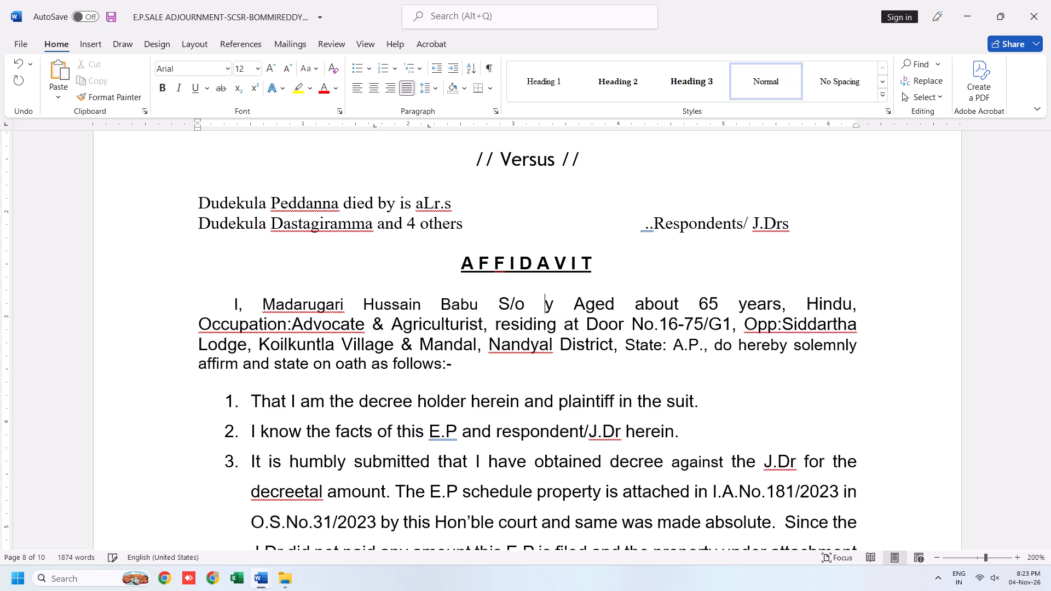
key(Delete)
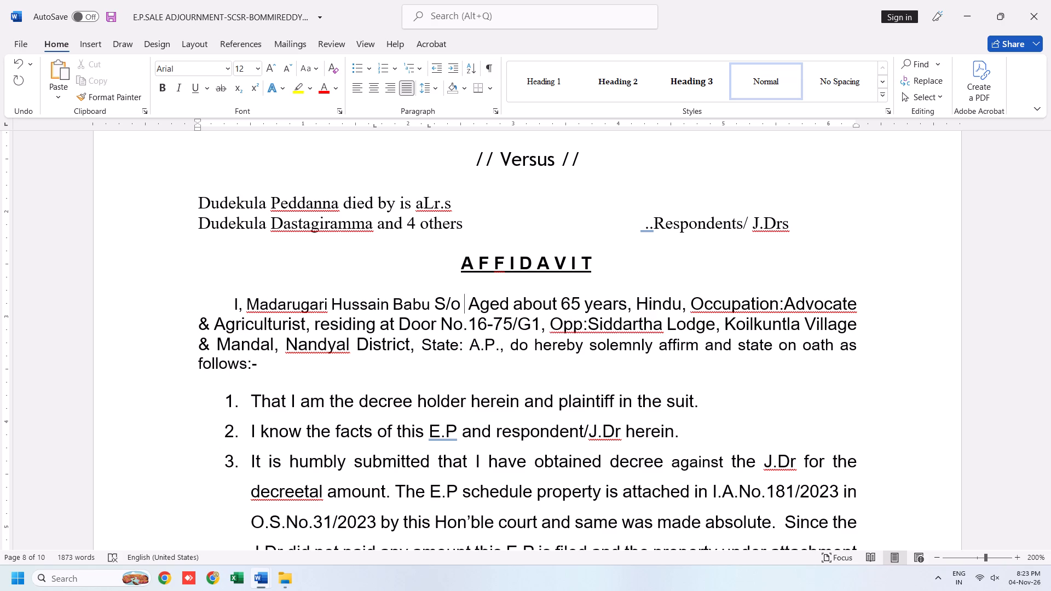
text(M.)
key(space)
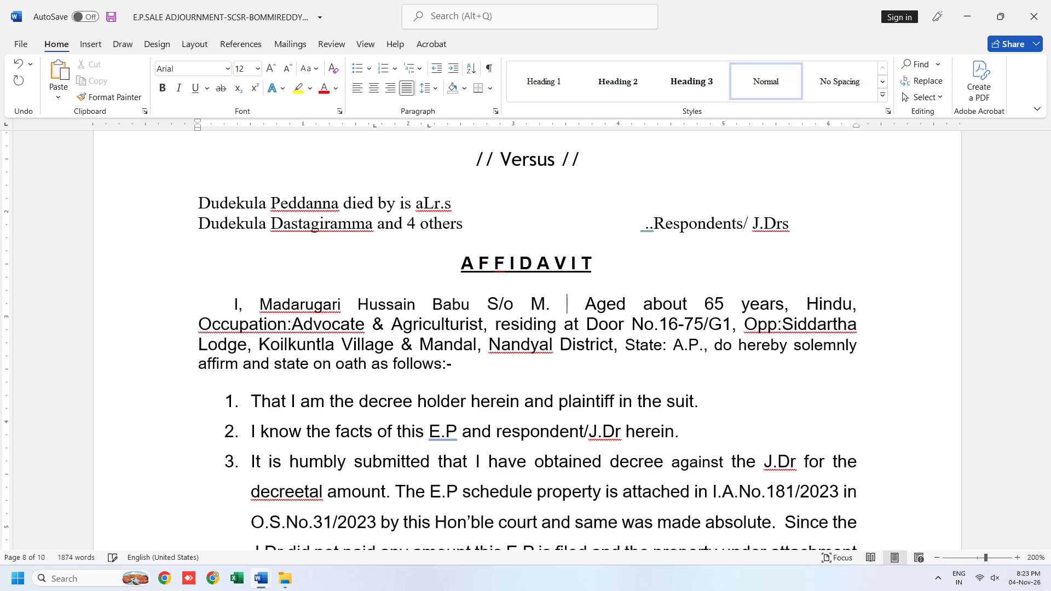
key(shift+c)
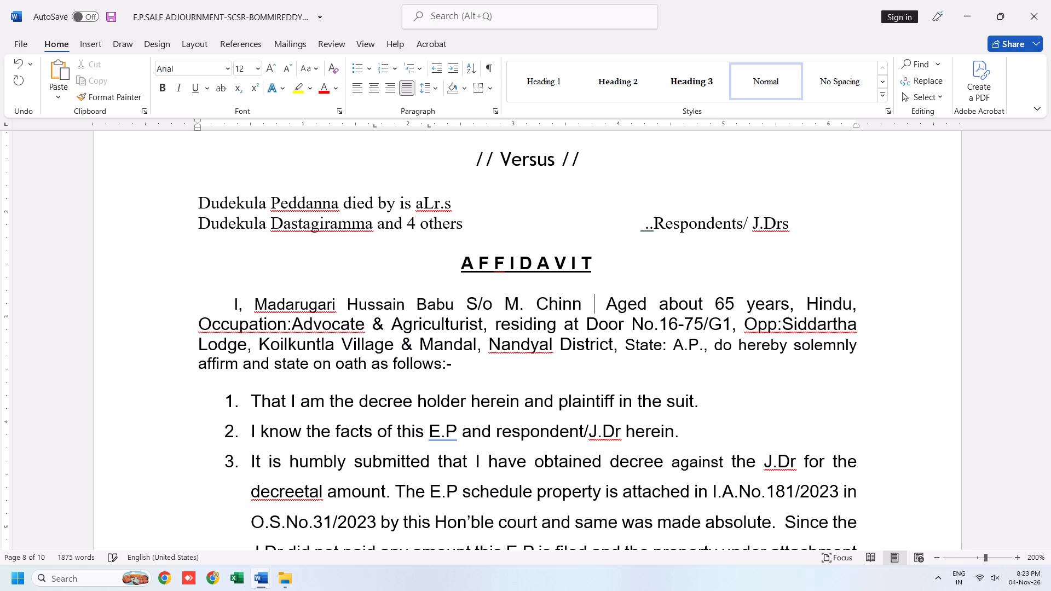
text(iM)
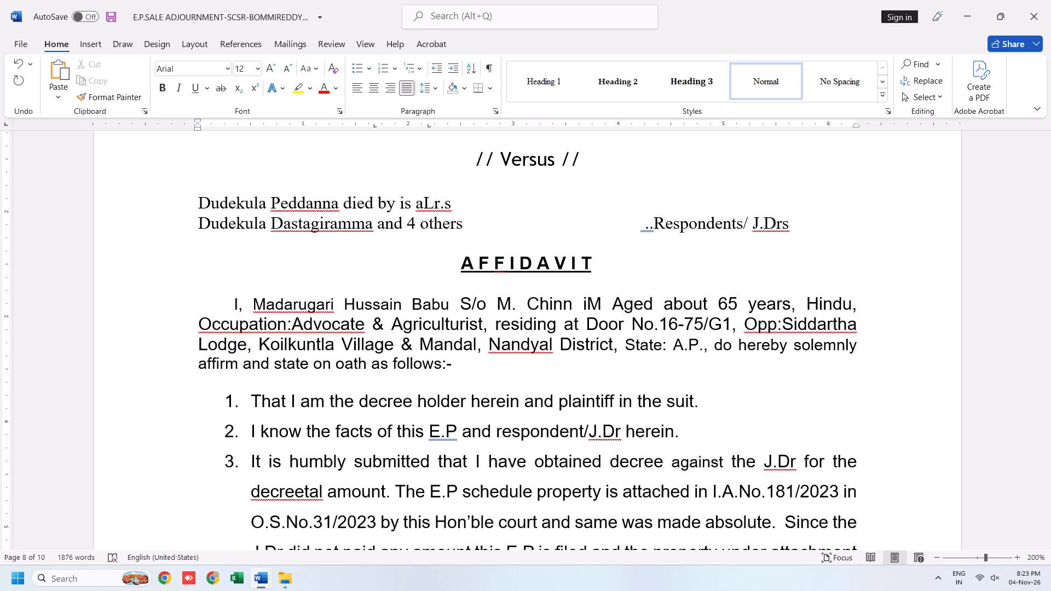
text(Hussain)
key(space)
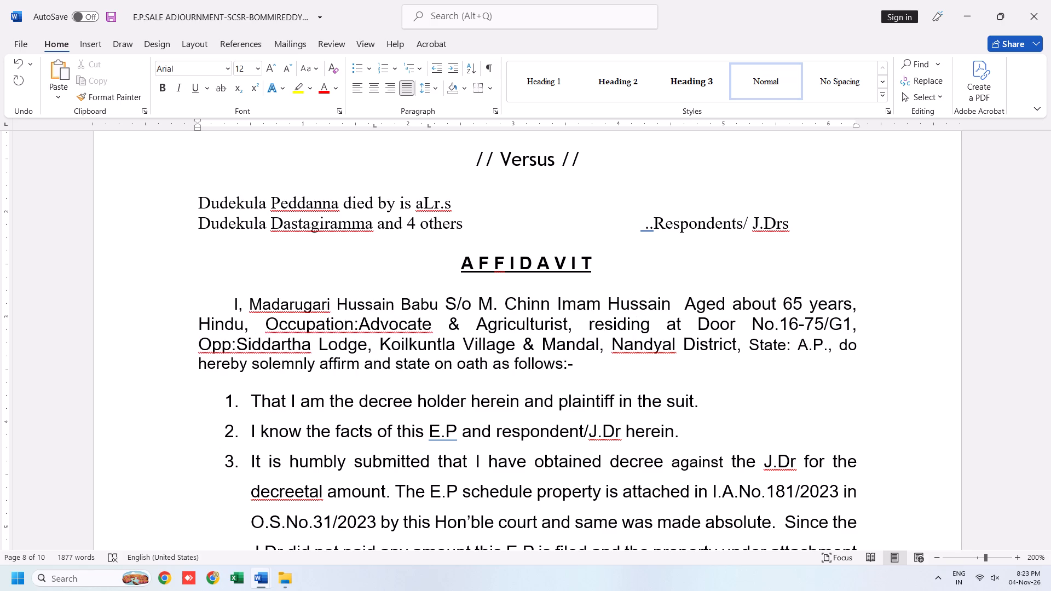
Set the deponent's age in the affidavit's opening paragraph to 50 years.
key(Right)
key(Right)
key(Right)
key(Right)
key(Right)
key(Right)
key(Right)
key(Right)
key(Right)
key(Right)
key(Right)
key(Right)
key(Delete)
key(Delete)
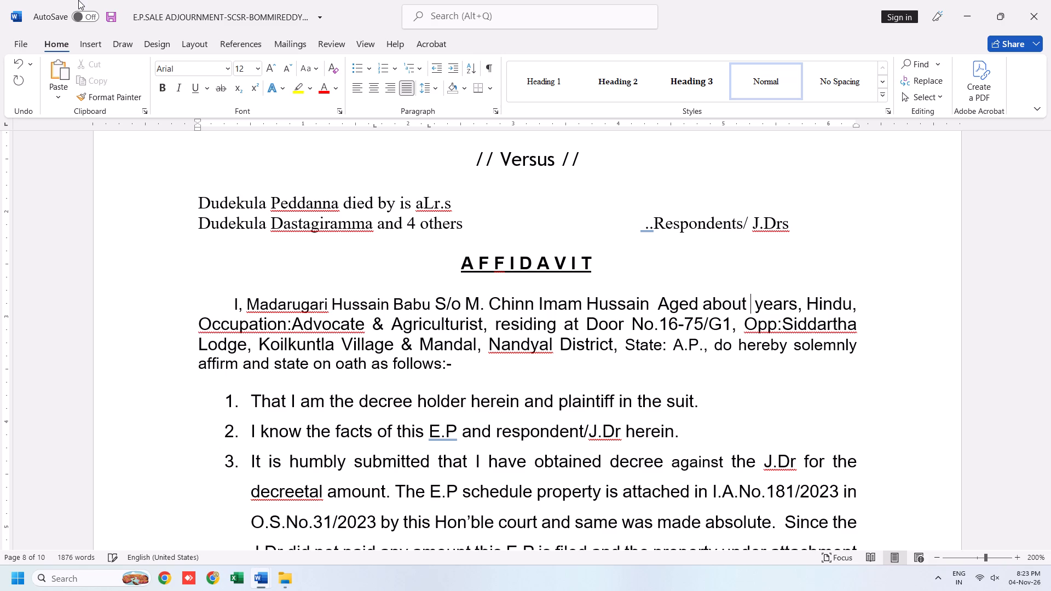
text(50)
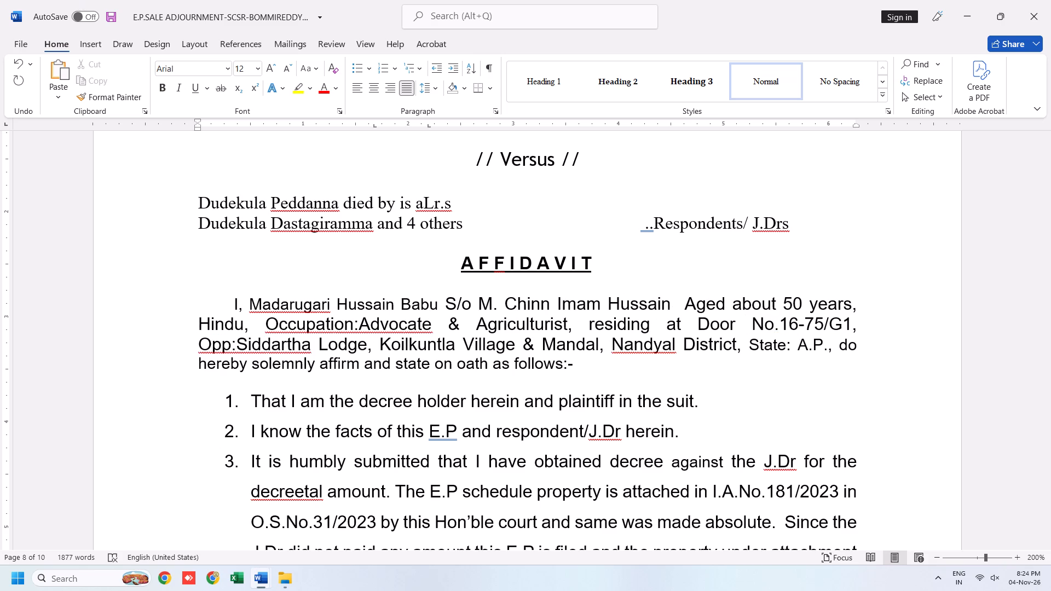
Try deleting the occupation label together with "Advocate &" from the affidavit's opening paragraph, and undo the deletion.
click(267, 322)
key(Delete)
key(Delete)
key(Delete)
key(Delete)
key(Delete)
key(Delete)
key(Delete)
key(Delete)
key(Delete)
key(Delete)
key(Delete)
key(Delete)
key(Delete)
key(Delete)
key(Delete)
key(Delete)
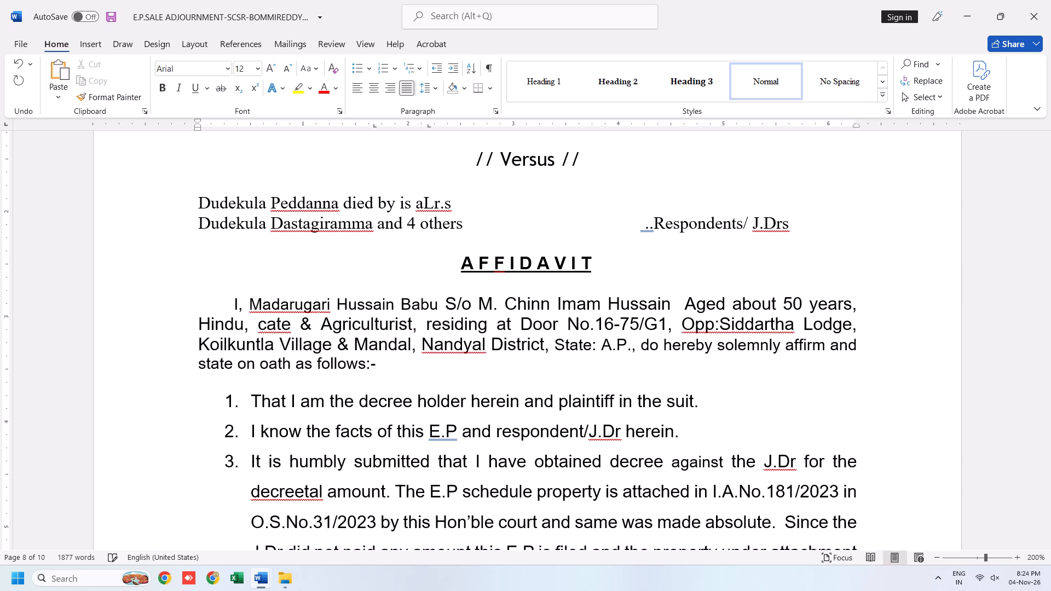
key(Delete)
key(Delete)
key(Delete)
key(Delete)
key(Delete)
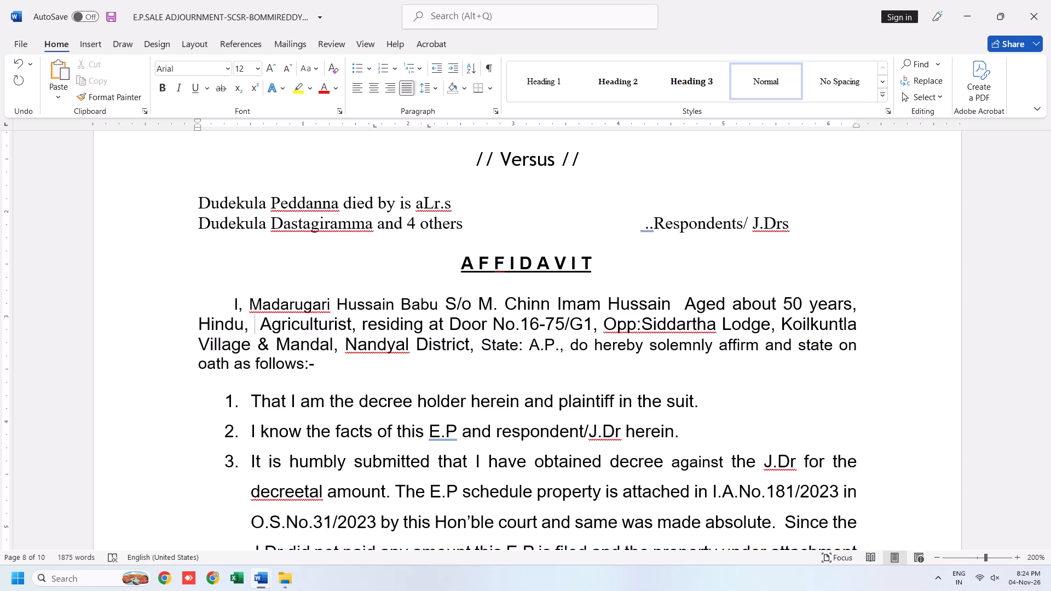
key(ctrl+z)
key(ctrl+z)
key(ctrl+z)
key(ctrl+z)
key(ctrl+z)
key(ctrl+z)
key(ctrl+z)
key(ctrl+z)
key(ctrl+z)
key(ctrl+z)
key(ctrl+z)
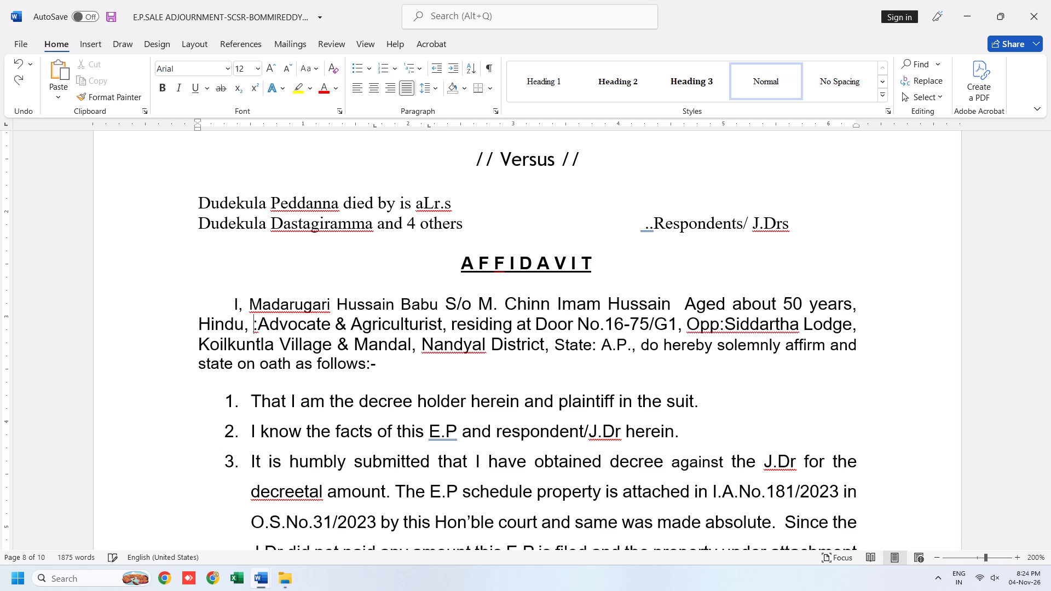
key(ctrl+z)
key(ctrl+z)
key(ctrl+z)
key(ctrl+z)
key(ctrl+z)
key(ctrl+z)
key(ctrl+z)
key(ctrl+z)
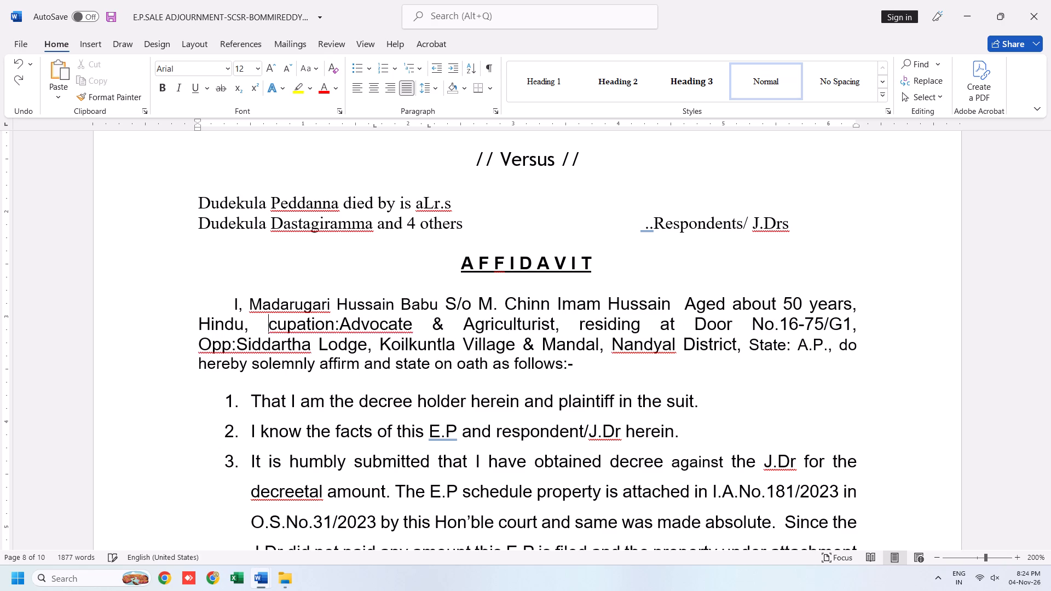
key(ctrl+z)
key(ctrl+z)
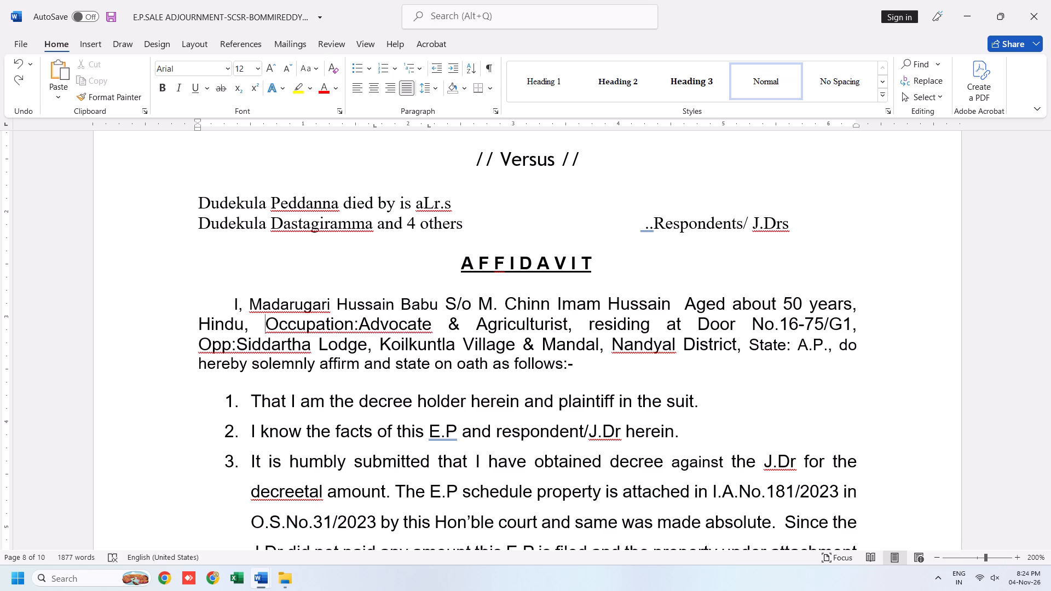
Remove "Advocate &" from the deponent's occupation and space the entry as "Occupation: Agriculturist".
click(360, 325)
key(Delete)
key(Delete)
key(Delete)
key(Delete)
key(Delete)
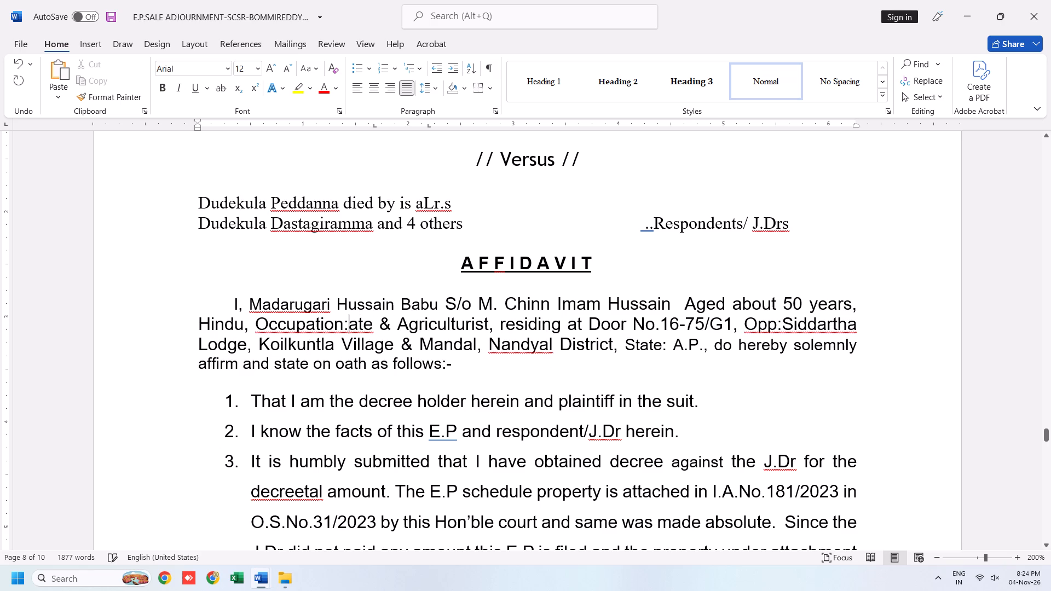
key(Delete)
key(Delete)
key(Delete)
key(Delete)
key(Delete)
key(Delete)
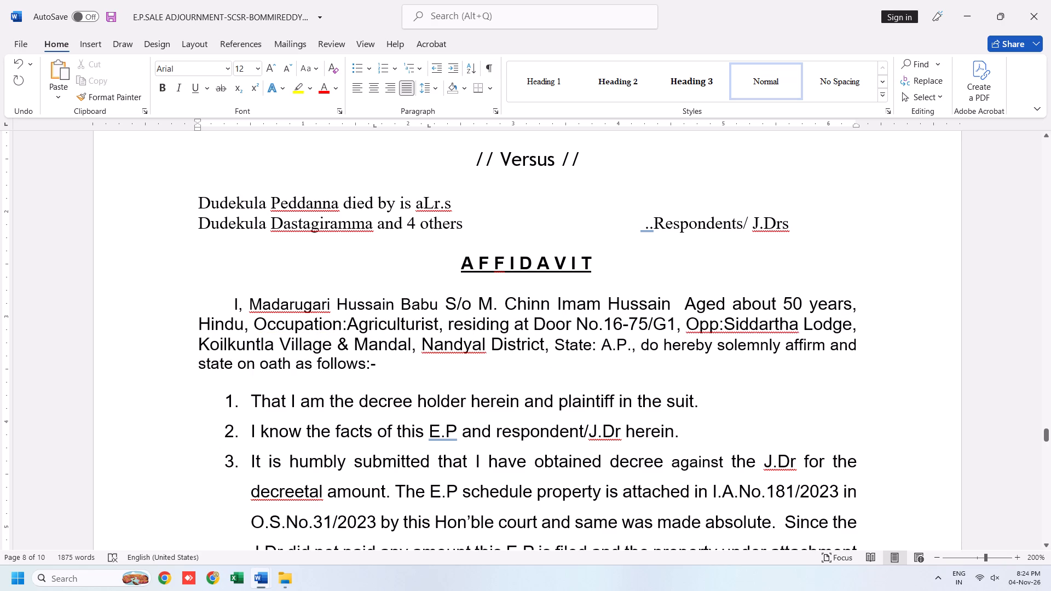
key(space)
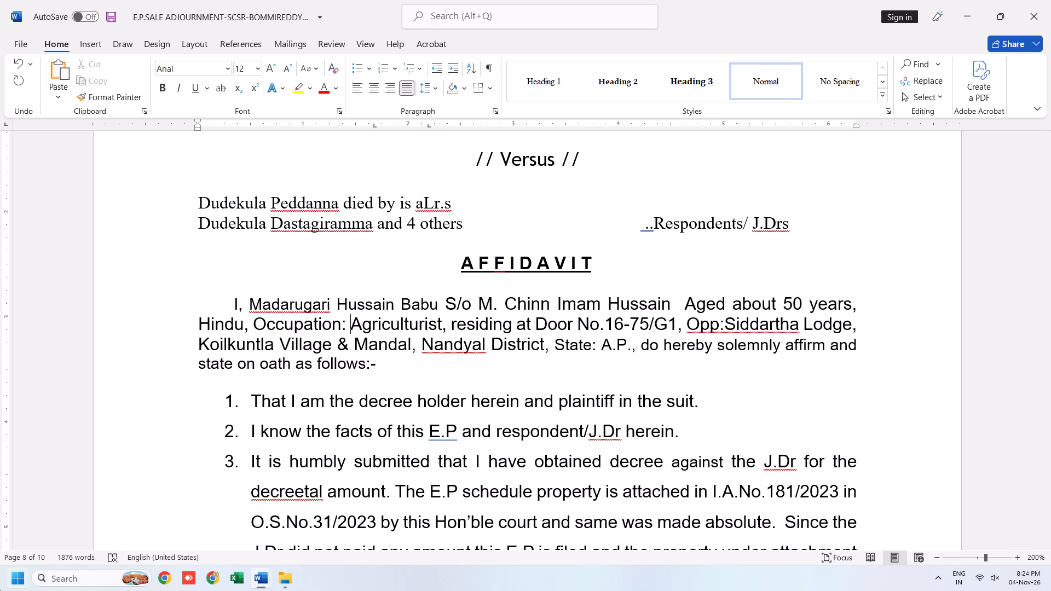
Enter the new petitioner's village, mandal and district after "residing" in the affidavit's opening paragraph.
click(516, 323)
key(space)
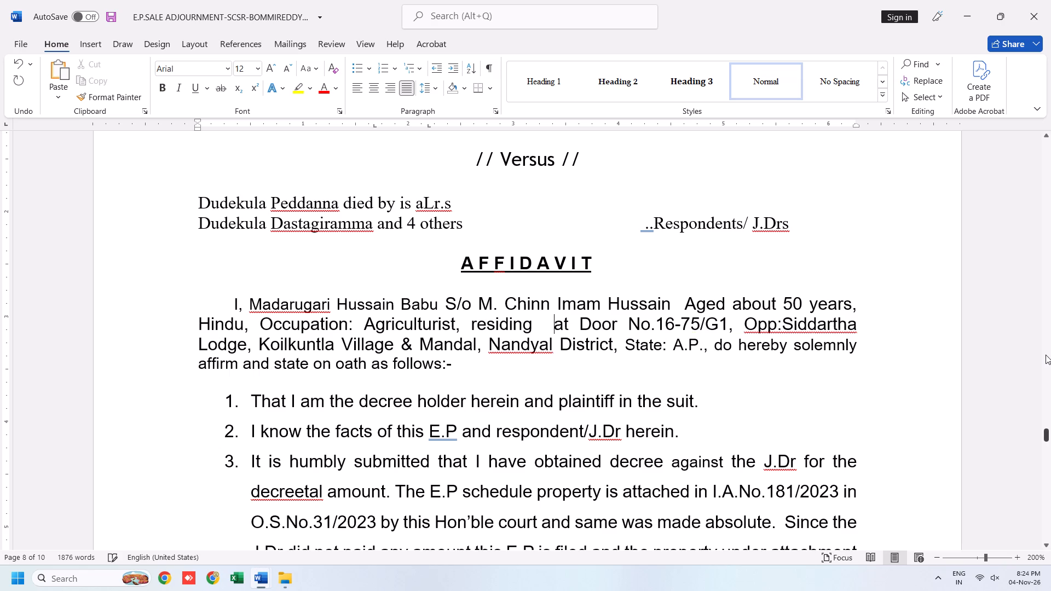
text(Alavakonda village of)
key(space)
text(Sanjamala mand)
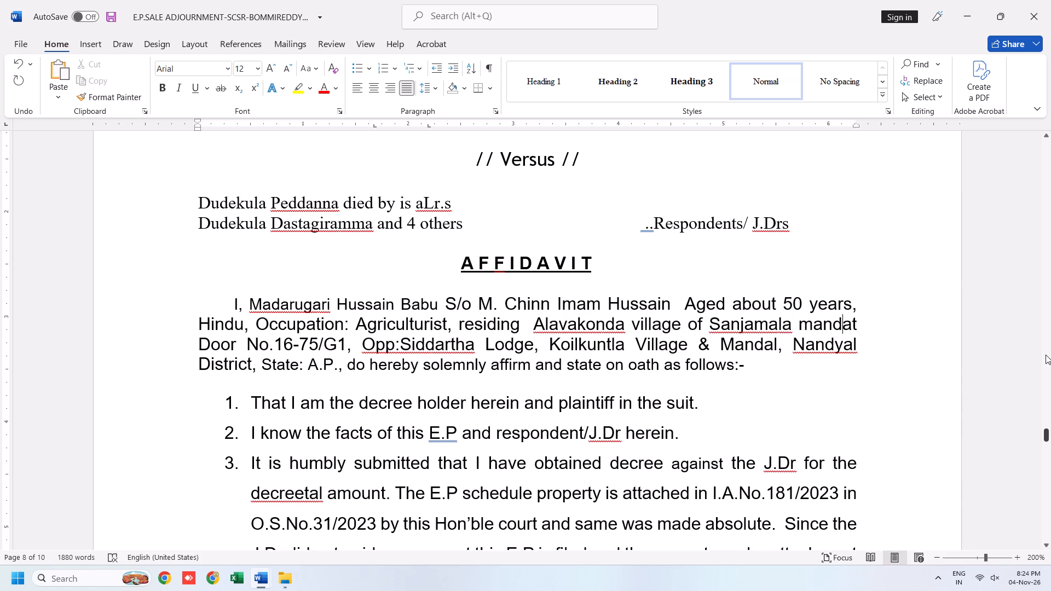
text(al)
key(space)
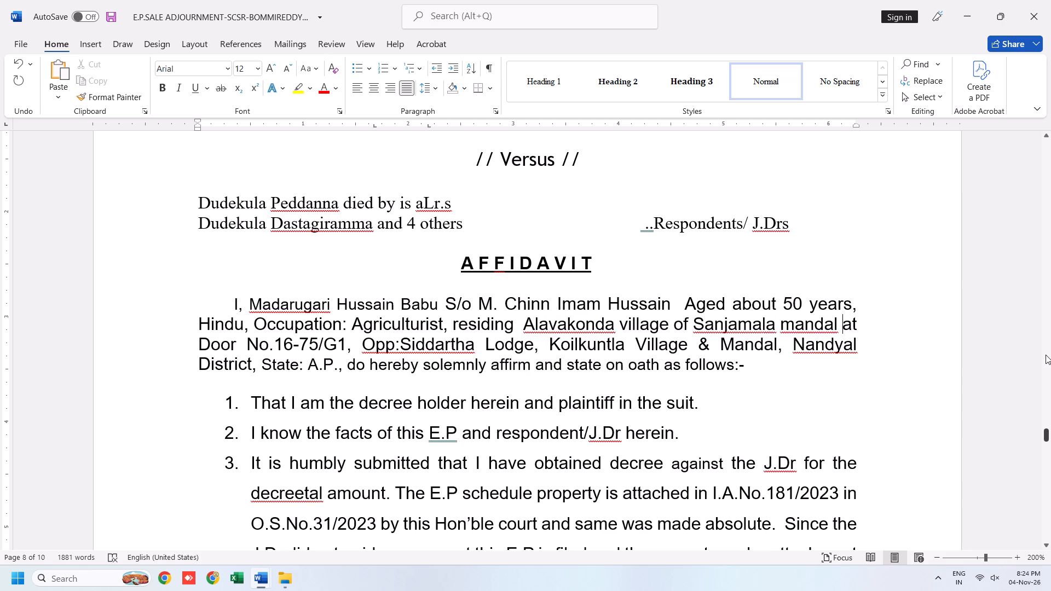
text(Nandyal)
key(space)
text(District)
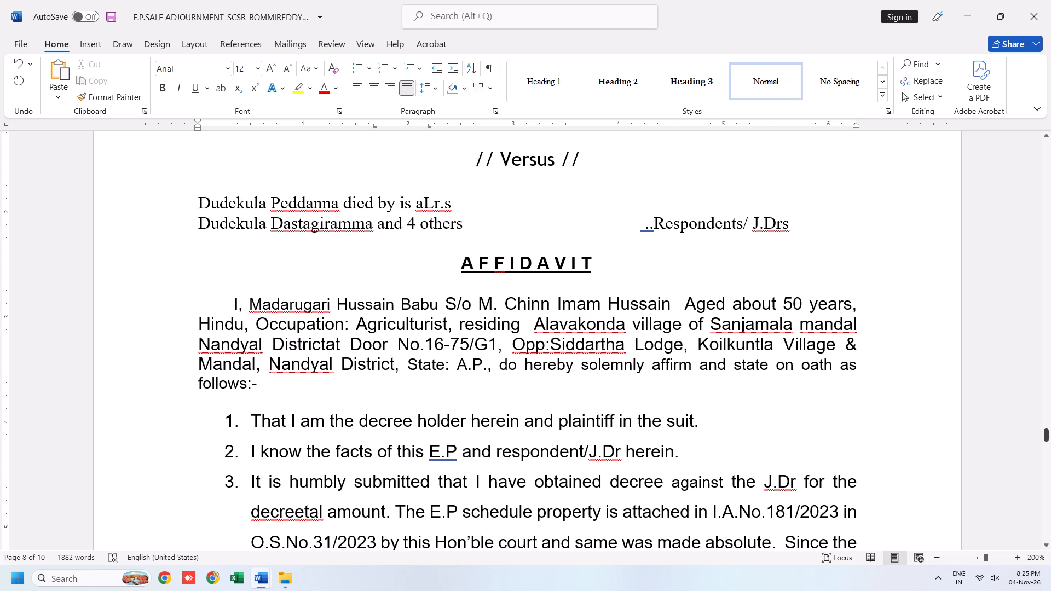
Delete the previous deponent's leftover address after the new district in the affidavit's opening paragraph, keeping ", State: A.P.".
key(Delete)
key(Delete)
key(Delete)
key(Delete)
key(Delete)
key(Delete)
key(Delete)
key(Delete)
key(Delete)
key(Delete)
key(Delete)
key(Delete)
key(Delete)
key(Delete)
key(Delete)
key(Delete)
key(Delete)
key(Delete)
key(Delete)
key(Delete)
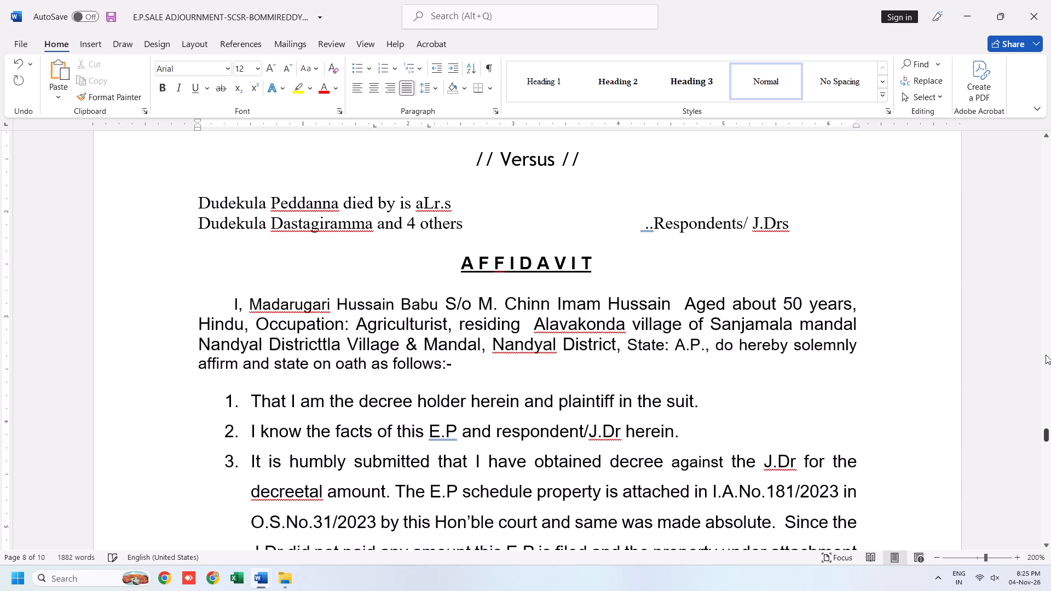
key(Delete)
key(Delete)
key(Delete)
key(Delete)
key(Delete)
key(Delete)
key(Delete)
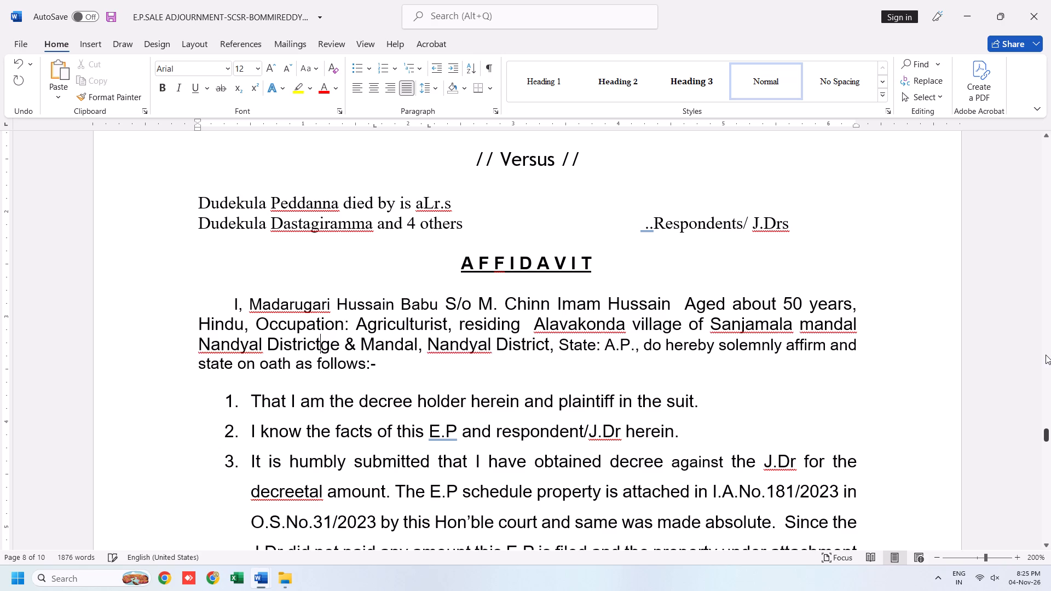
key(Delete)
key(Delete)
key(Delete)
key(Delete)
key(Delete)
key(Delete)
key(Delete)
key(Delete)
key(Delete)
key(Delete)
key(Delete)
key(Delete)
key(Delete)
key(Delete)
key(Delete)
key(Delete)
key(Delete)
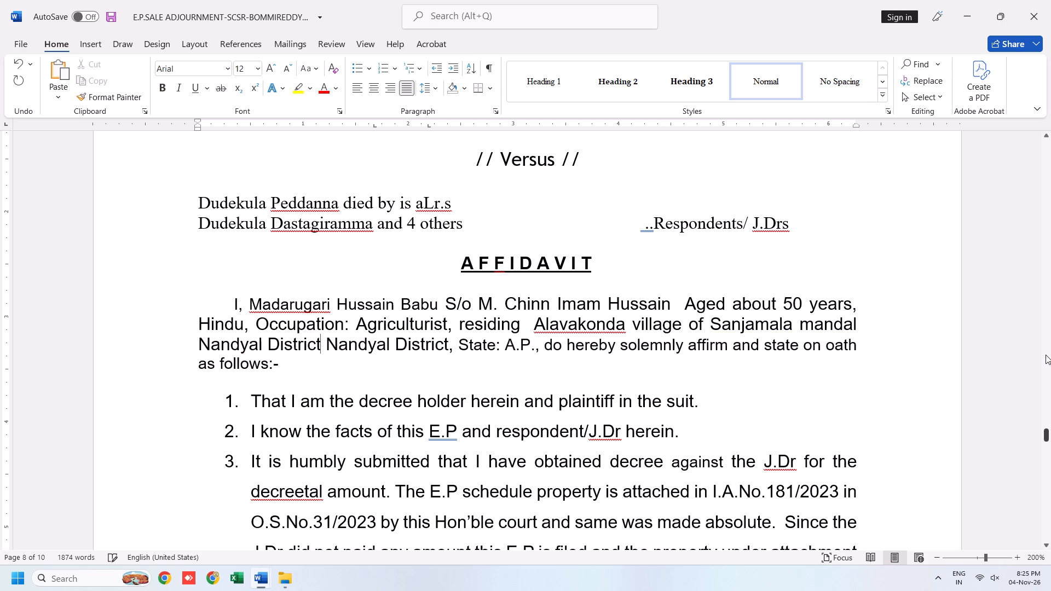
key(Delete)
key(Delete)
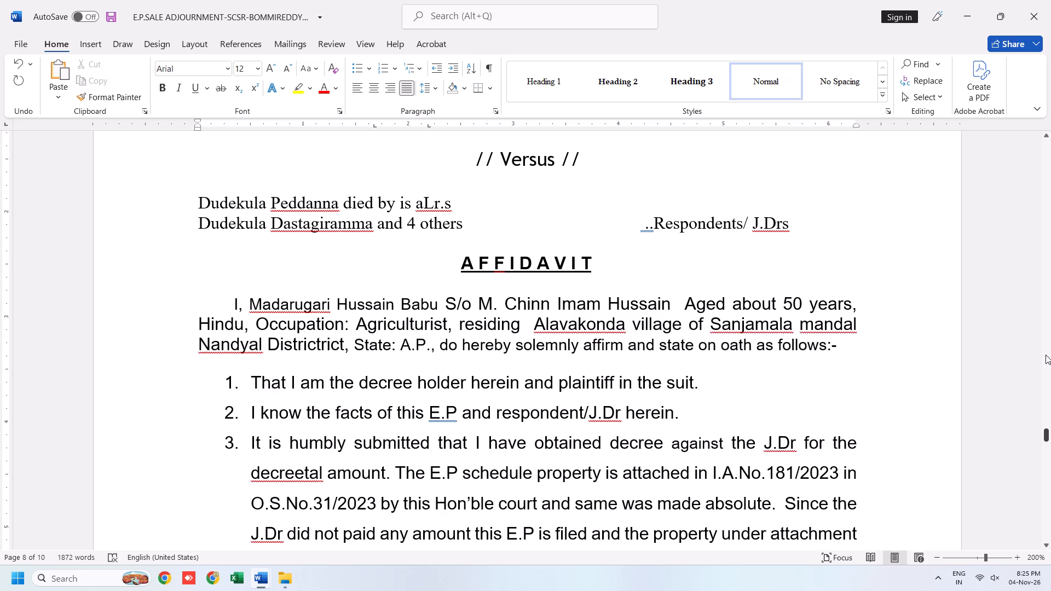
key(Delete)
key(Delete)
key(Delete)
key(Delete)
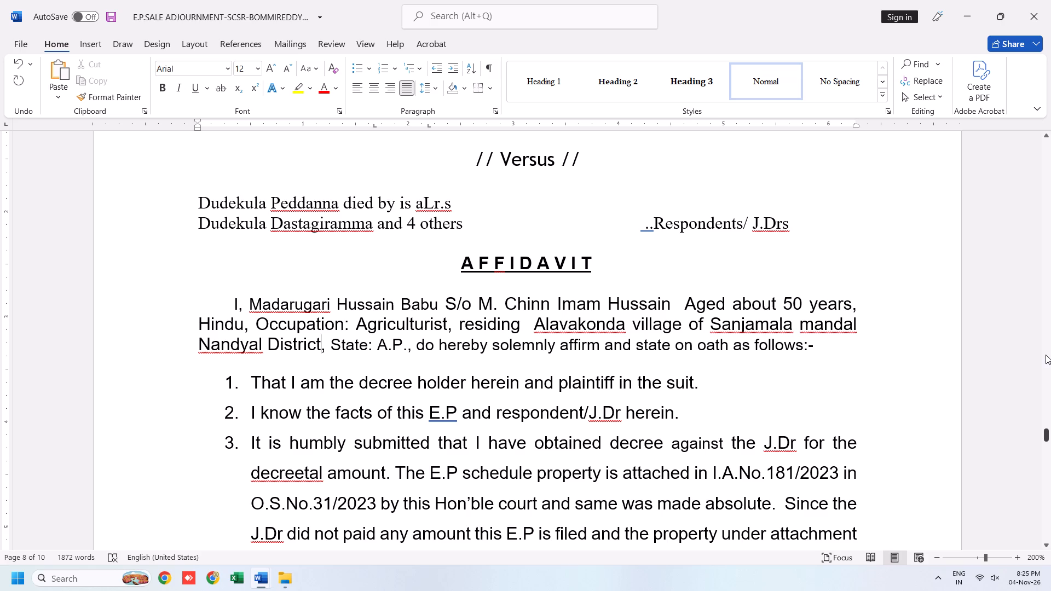
Save the document.
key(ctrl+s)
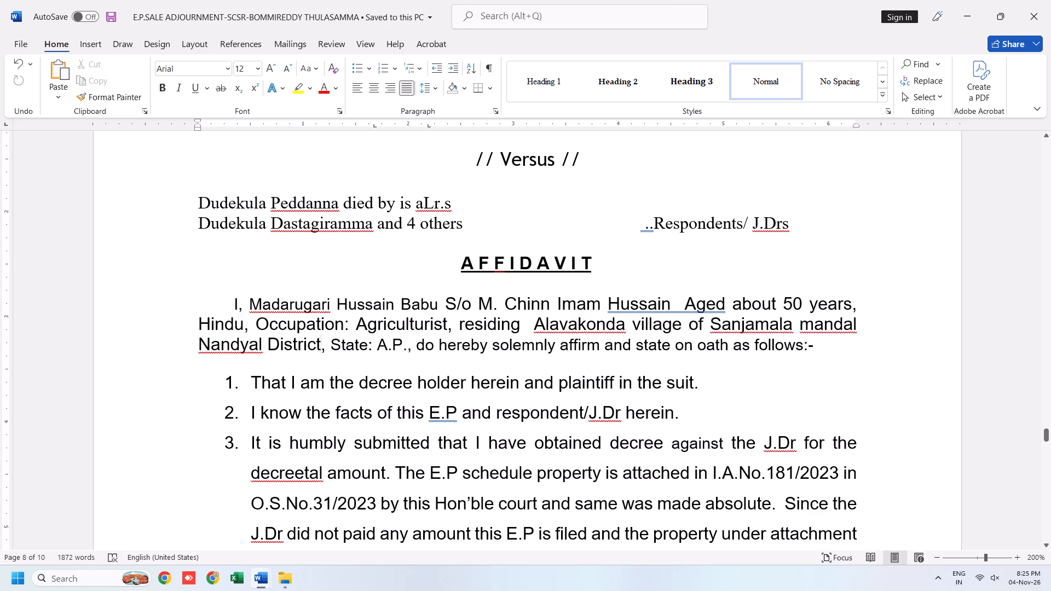
Place the insertion point directly before the I.A. number 181/2023 in the affidavit's paragraph 3.
scroll(699, 476, down, 2)
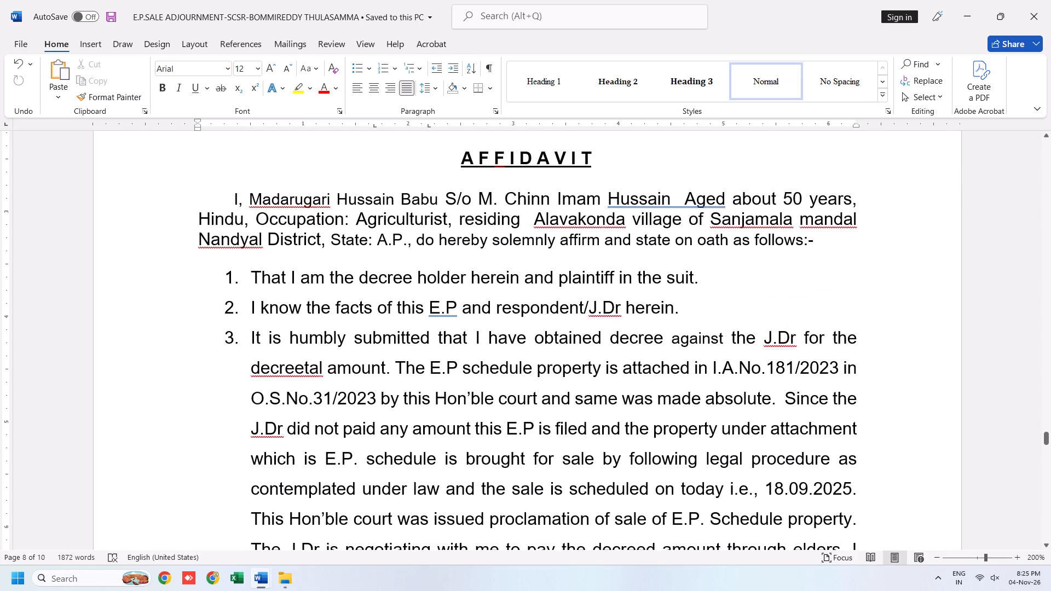
click(770, 364)
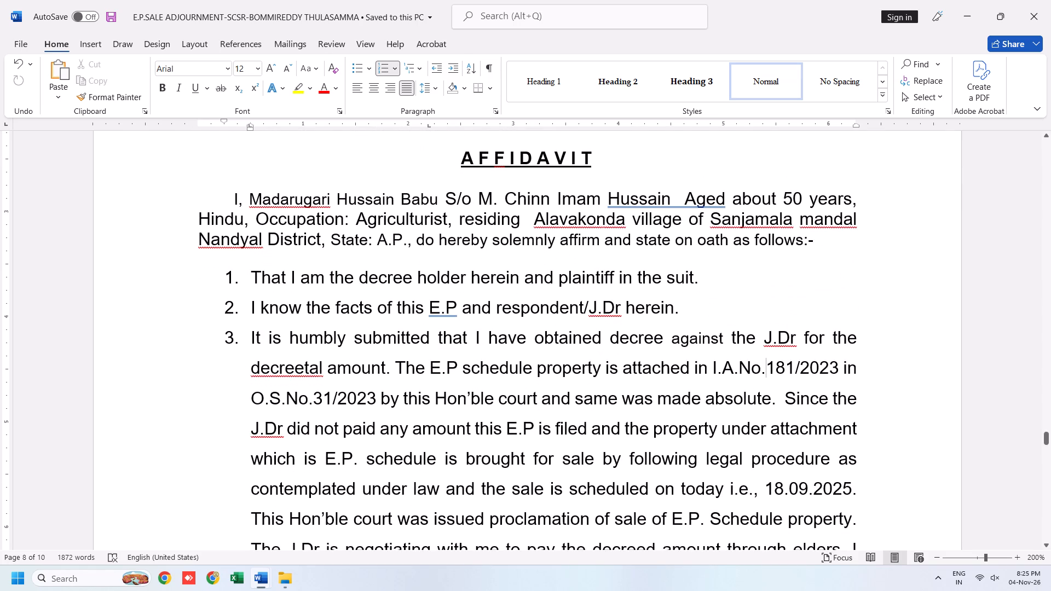
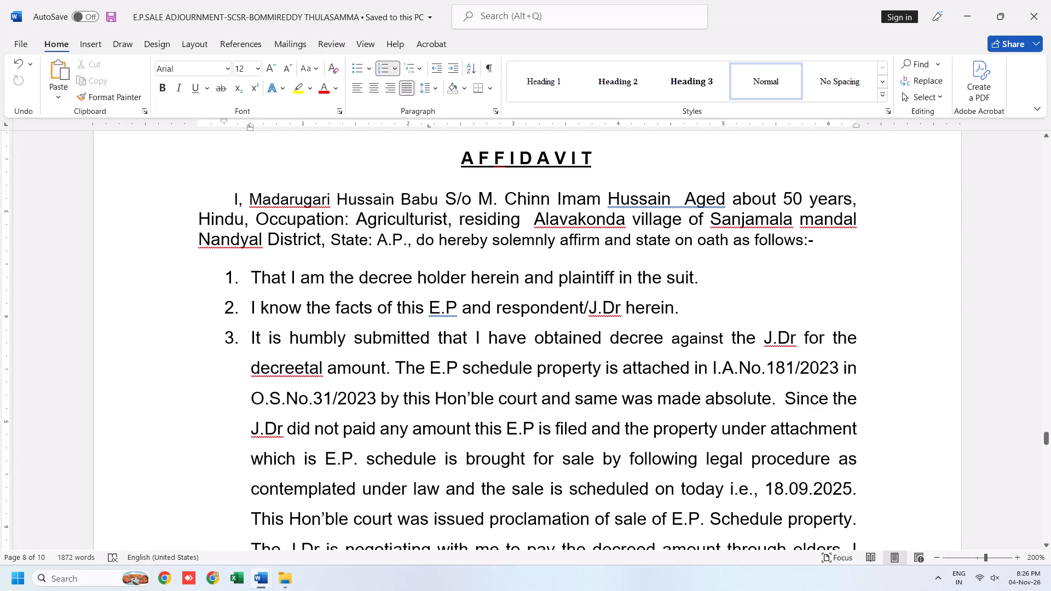
Change the I.A. number in the affidavit's paragraph 3 to 171/2015.
key(Delete)
key(Delete)
key(Delete)
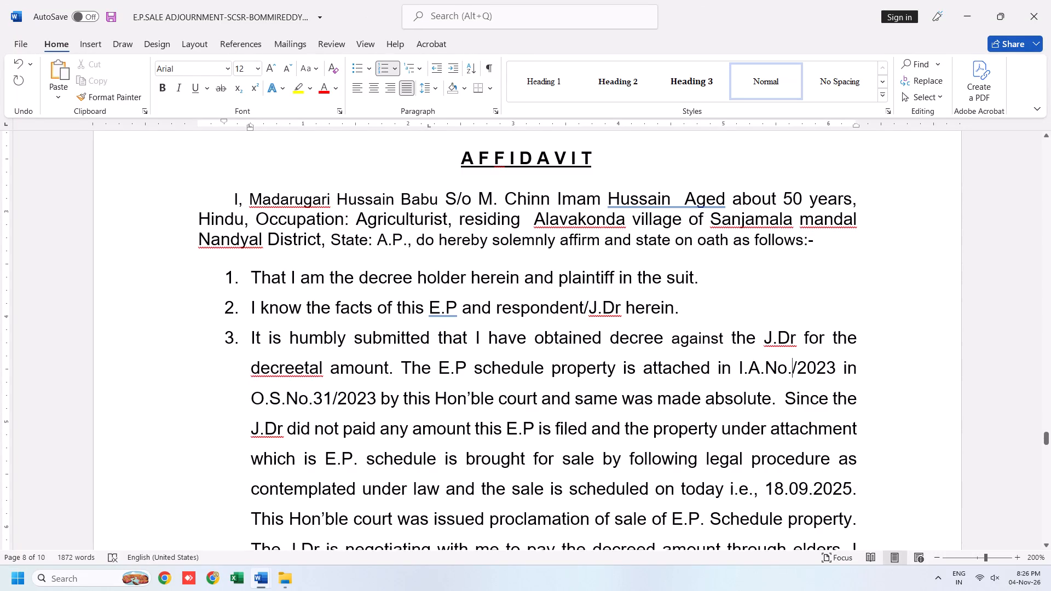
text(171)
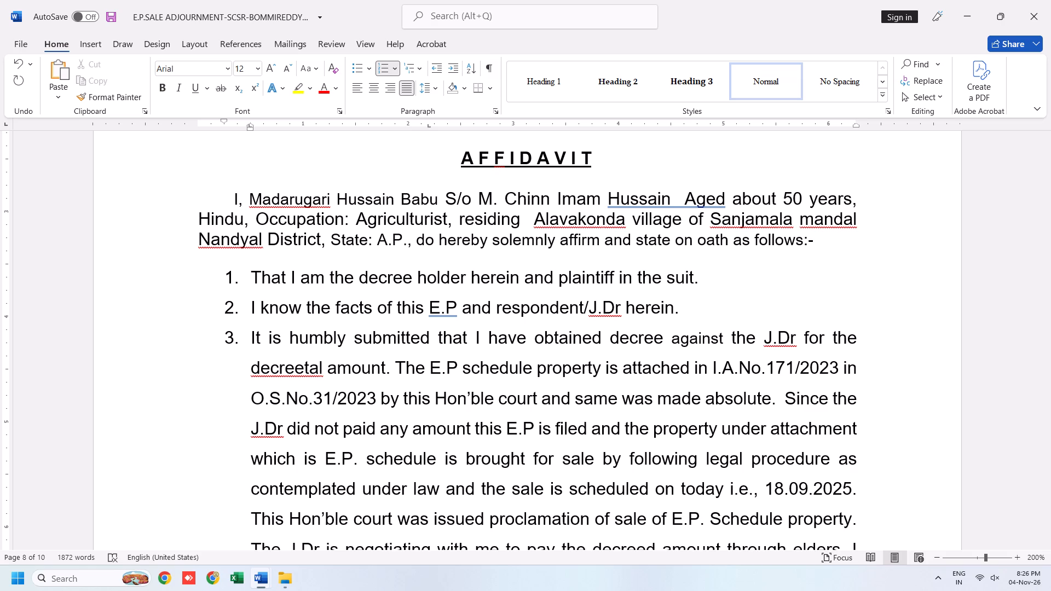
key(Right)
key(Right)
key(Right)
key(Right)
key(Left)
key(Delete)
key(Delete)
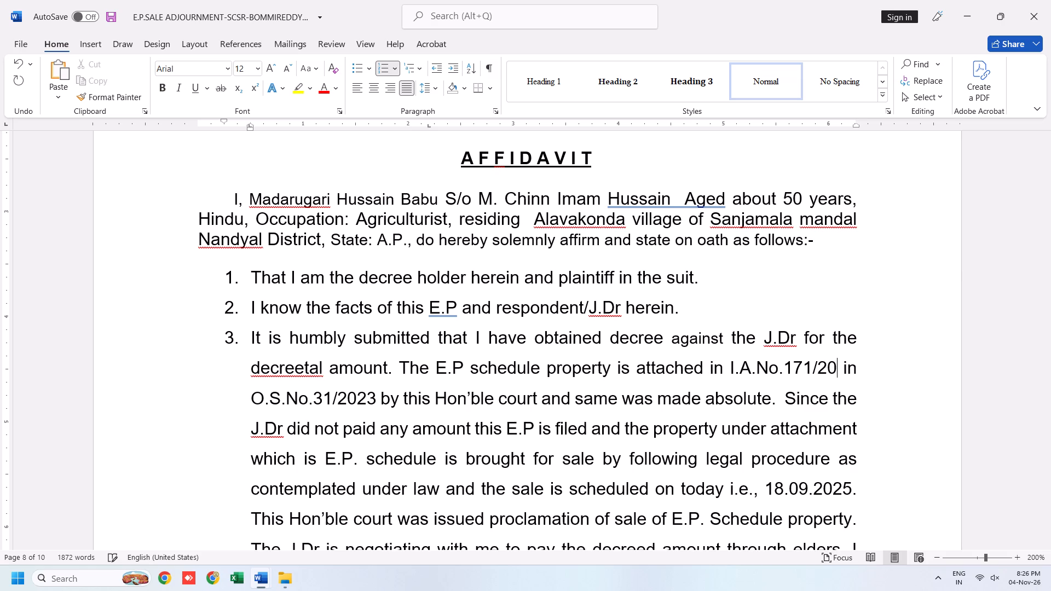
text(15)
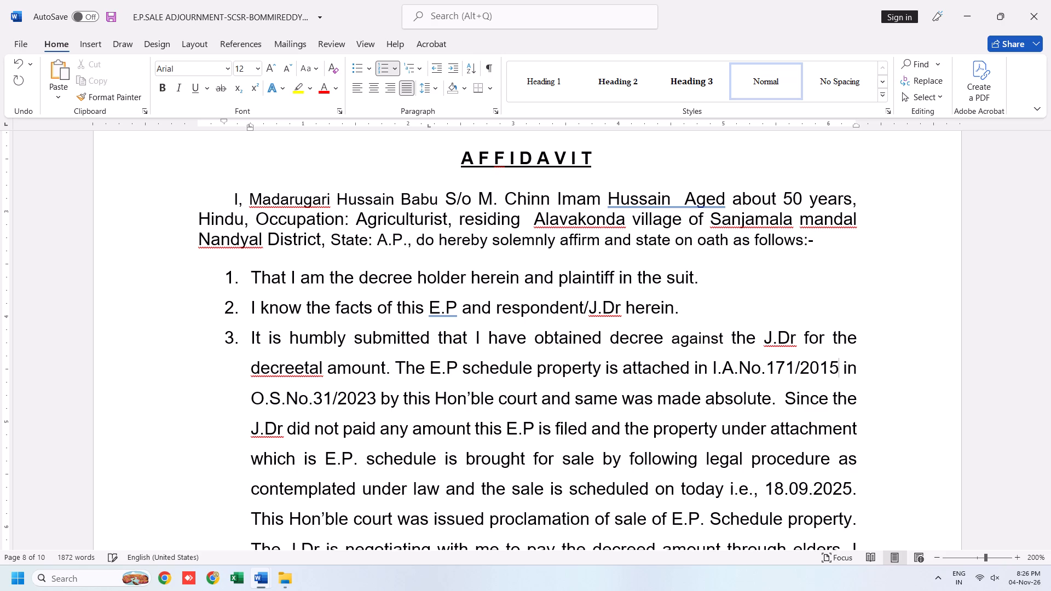
Change the O.S. number in the affidavit's paragraph 3 to 63/2015.
click(311, 394)
key(Delete)
key(Delete)
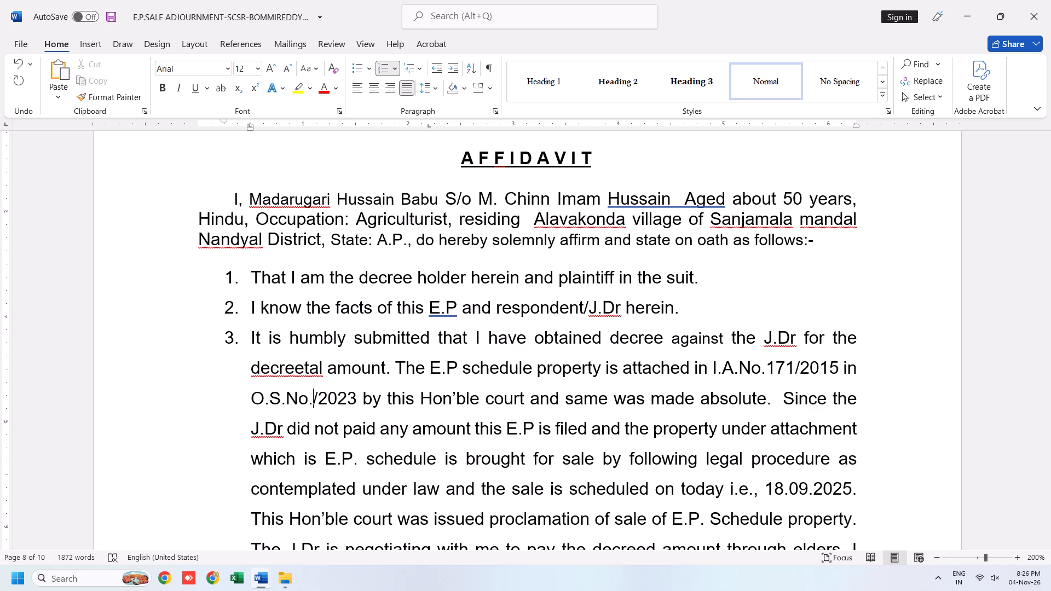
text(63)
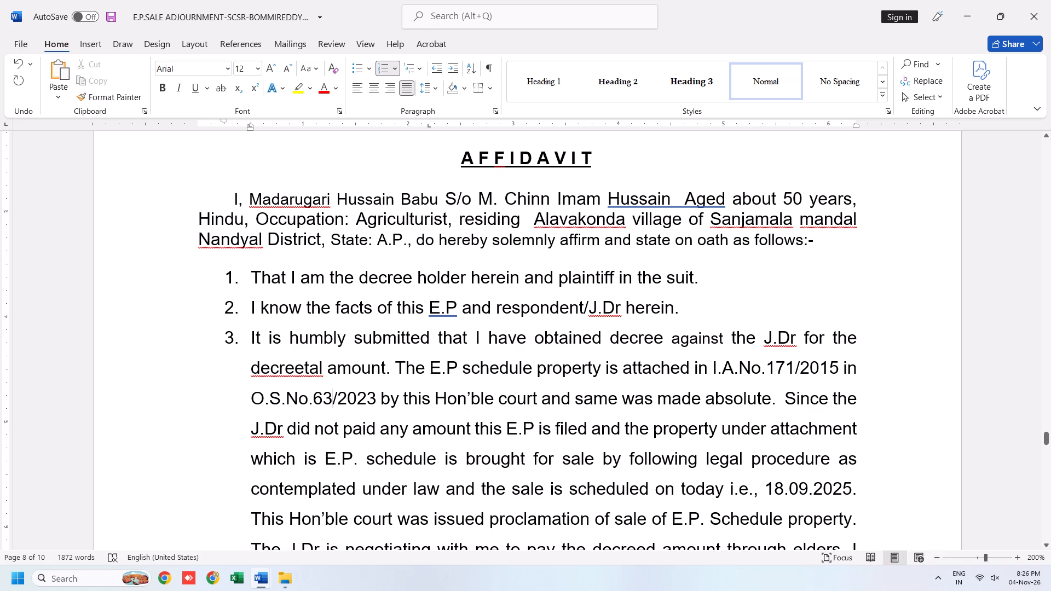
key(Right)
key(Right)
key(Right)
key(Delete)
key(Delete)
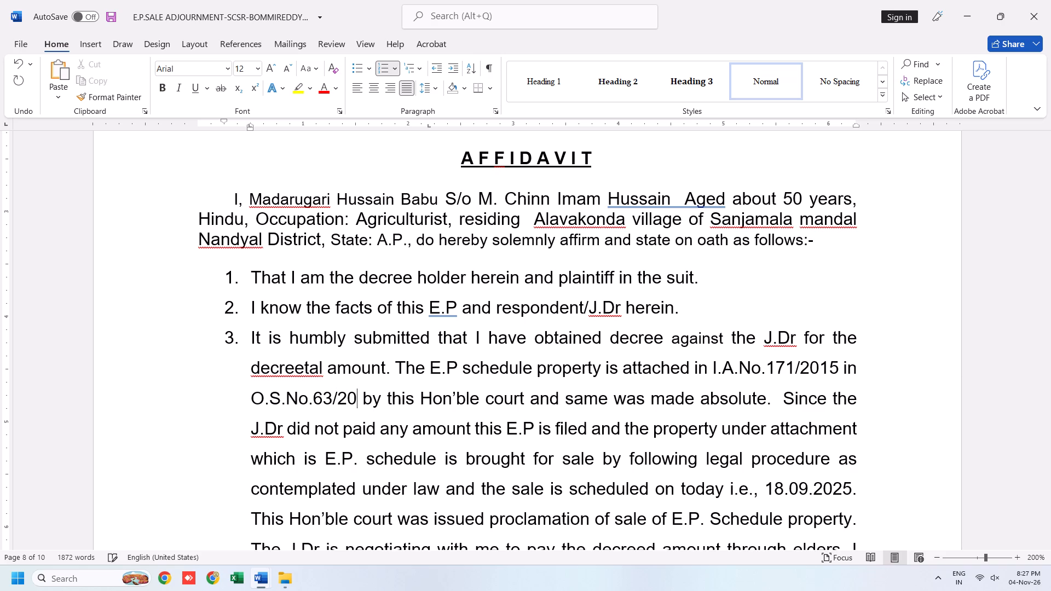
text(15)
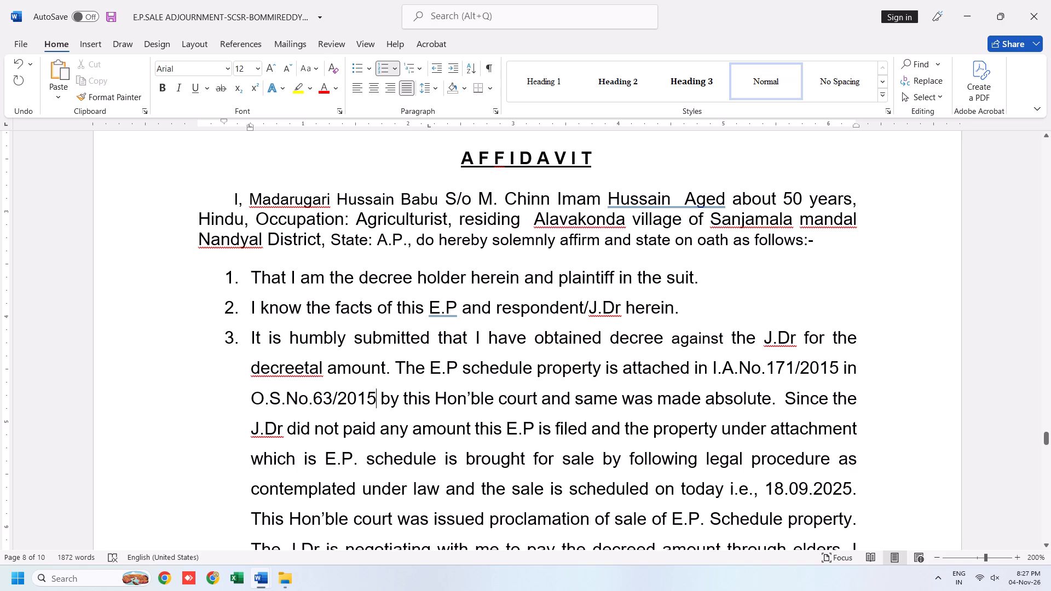
Change the scheduled sale date after "today i.e.," in the affidavit's paragraph 3 to 05.11.2026.
click(767, 485)
key(Delete)
key(Delete)
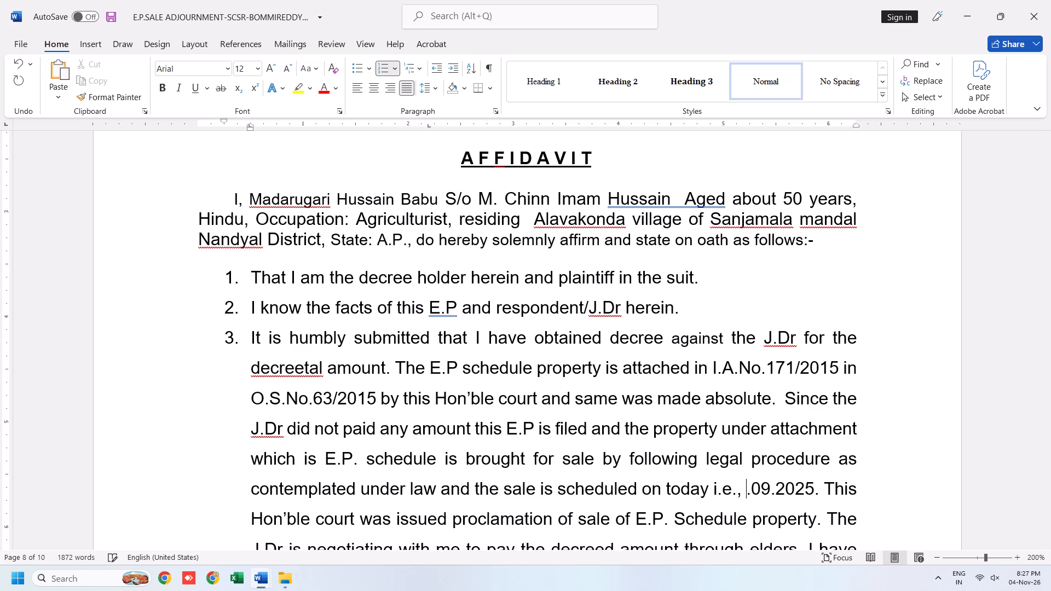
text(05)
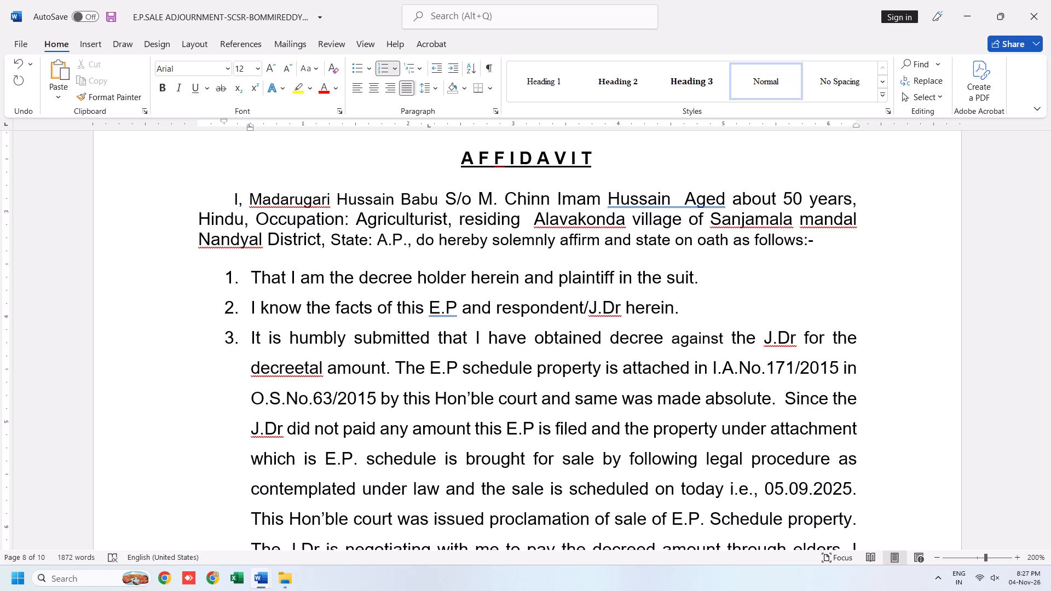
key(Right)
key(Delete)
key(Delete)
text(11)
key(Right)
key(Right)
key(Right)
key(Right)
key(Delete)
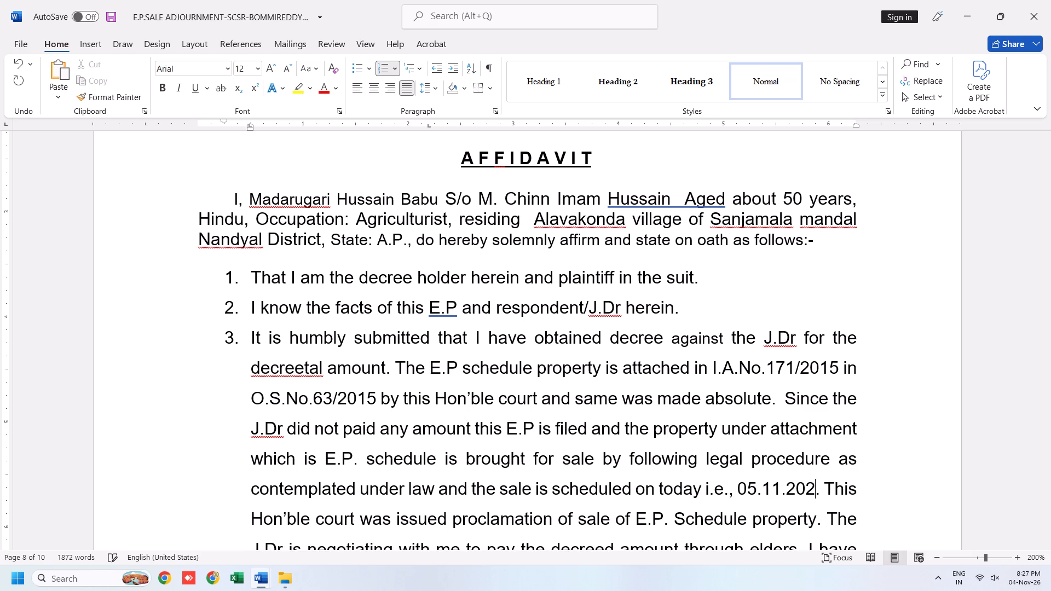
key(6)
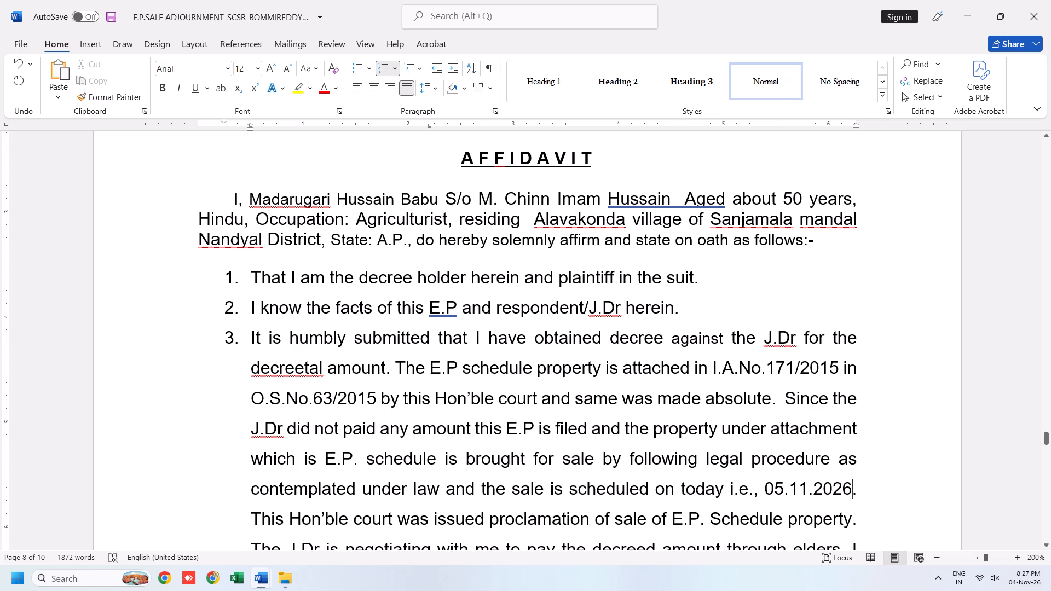
Delete the sentence about receiving a part payment of the E.P. amount from the J.Dr in the affidavit's paragraph 3.
scroll(789, 527, down, 2)
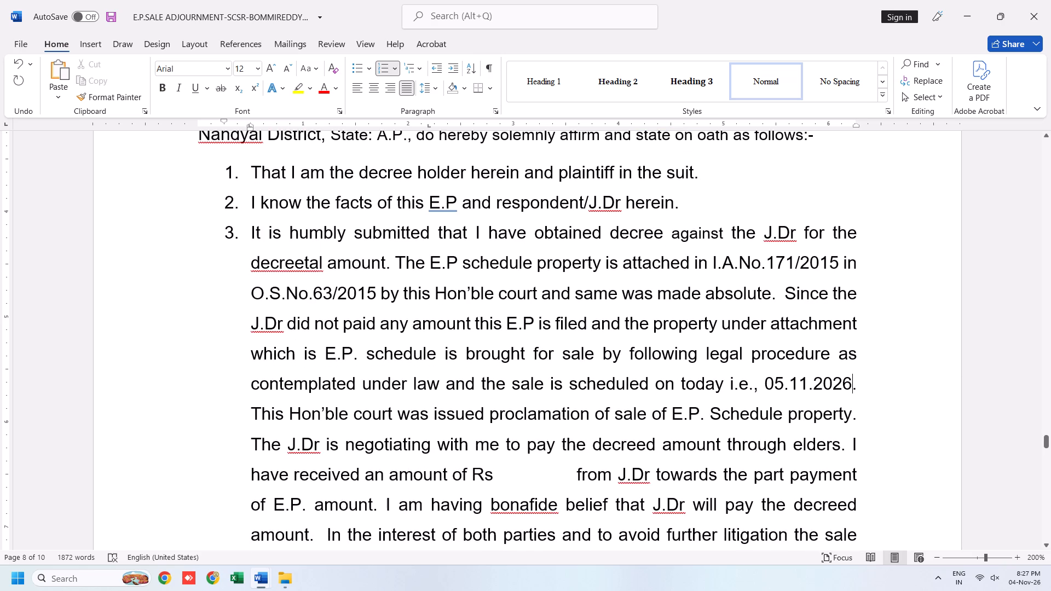
scroll(589, 453, down, 2)
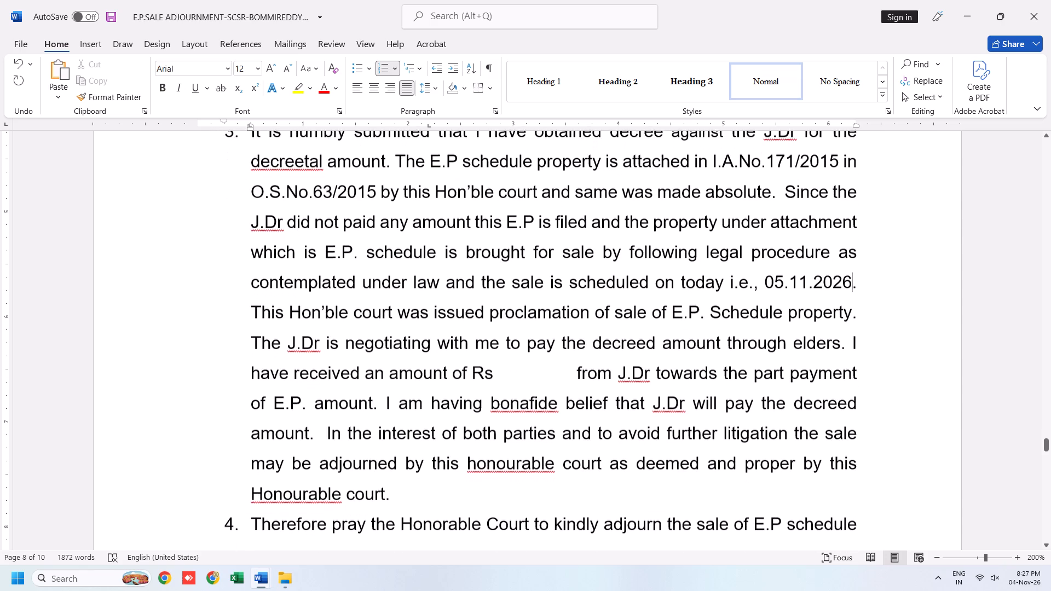
scroll(589, 453, down, 3)
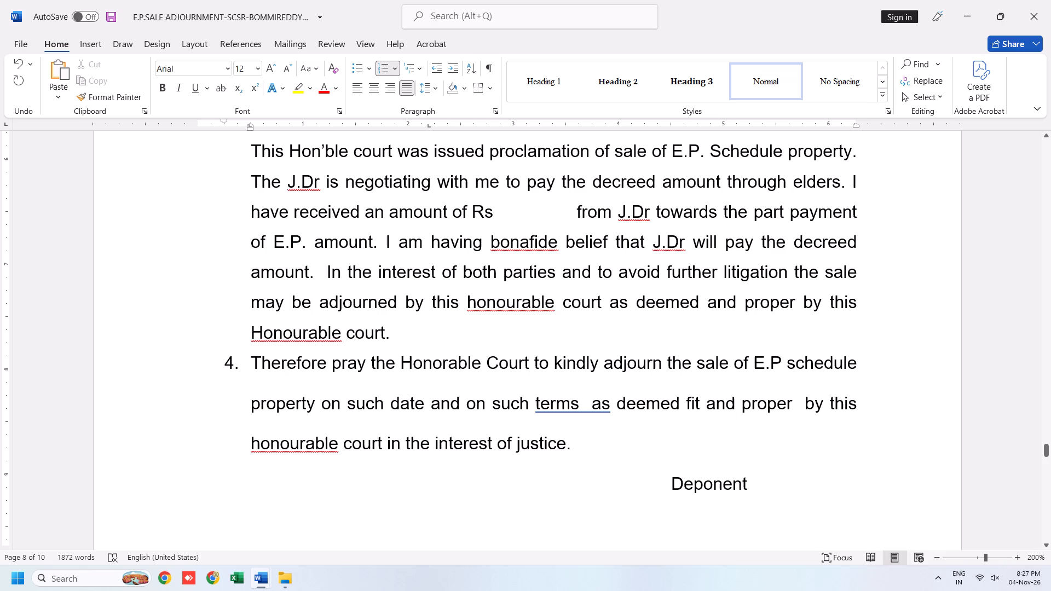
click(848, 180)
key(shift+Down)
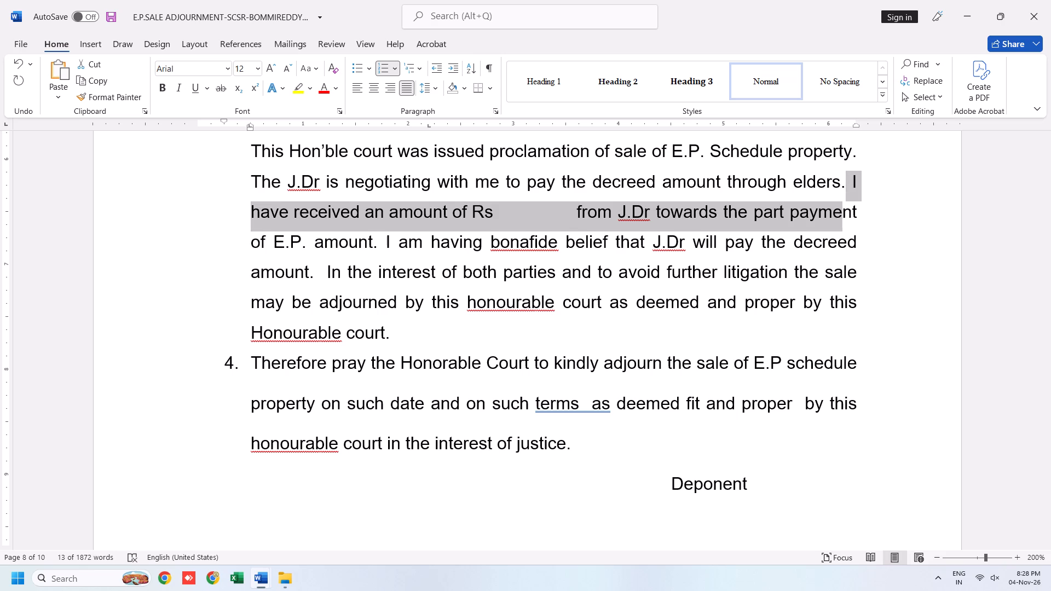
key(shift+Down)
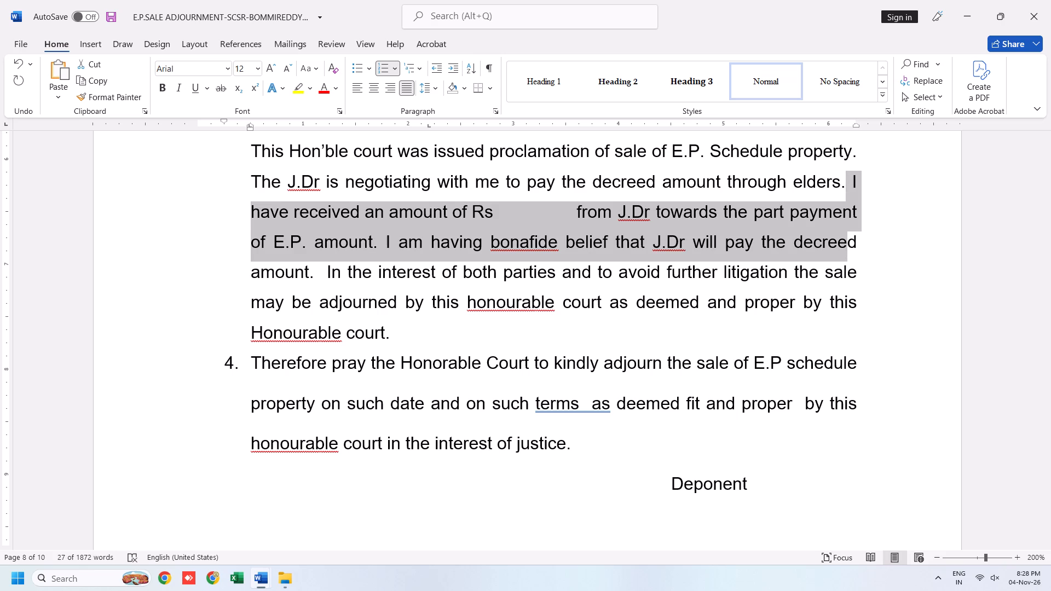
key(shift+Left)
key(shift+Left)
key(shift+Left)
key(shift+Left)
key(shift+Left)
key(shift+Left)
key(shift+Left)
key(shift+Left)
key(shift+Left)
key(shift+Left)
key(shift+Left)
key(shift+Left)
key(shift+Left)
key(shift+Left)
key(shift+Left)
key(shift+Left)
key(shift+Left)
key(shift+Left)
key(shift+Left)
key(shift+Left)
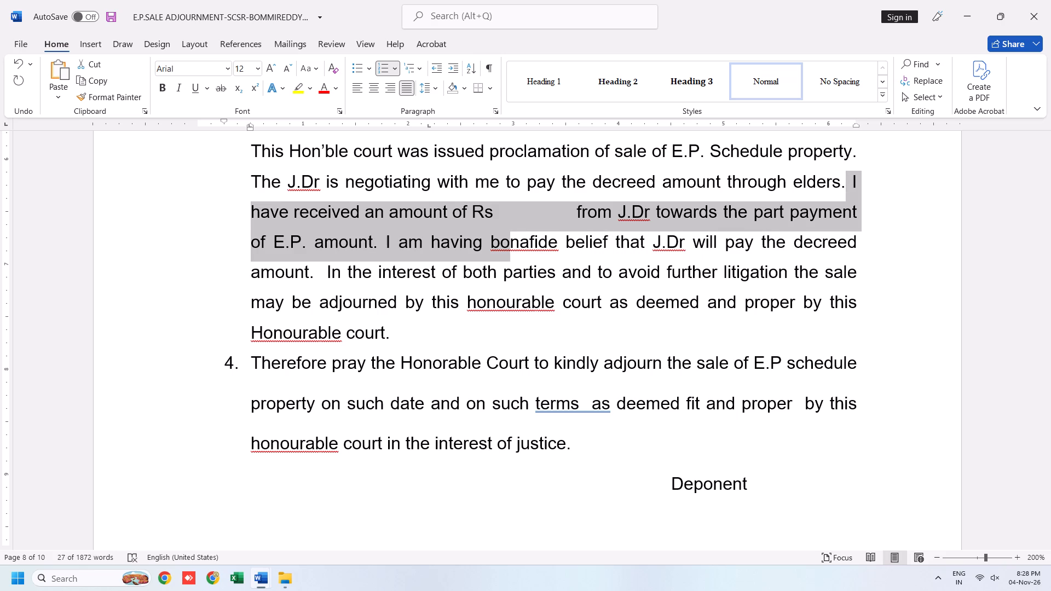
key(shift+Right)
key(shift+Right)
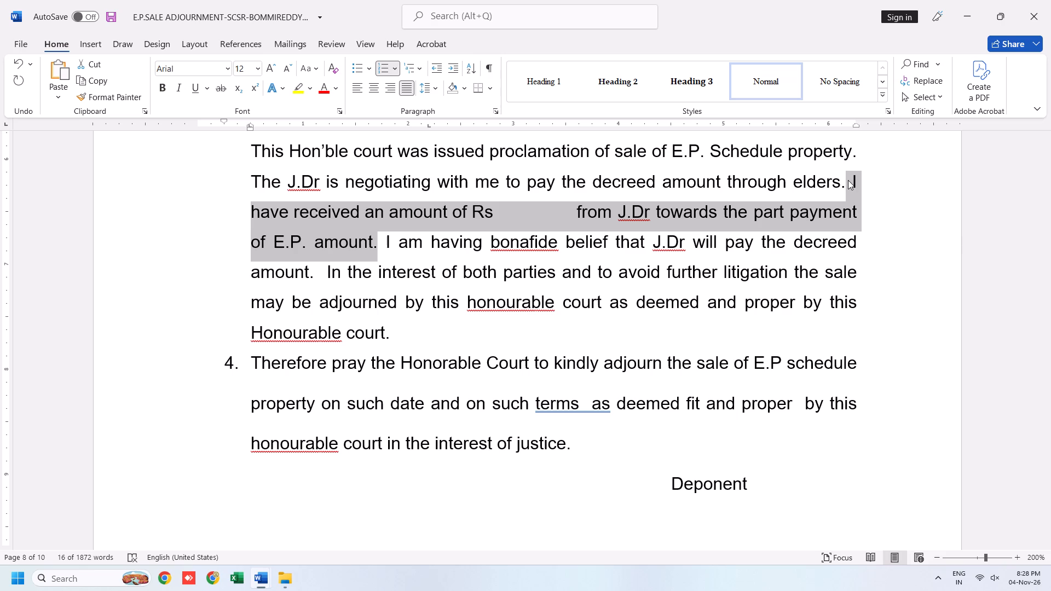
key(Delete)
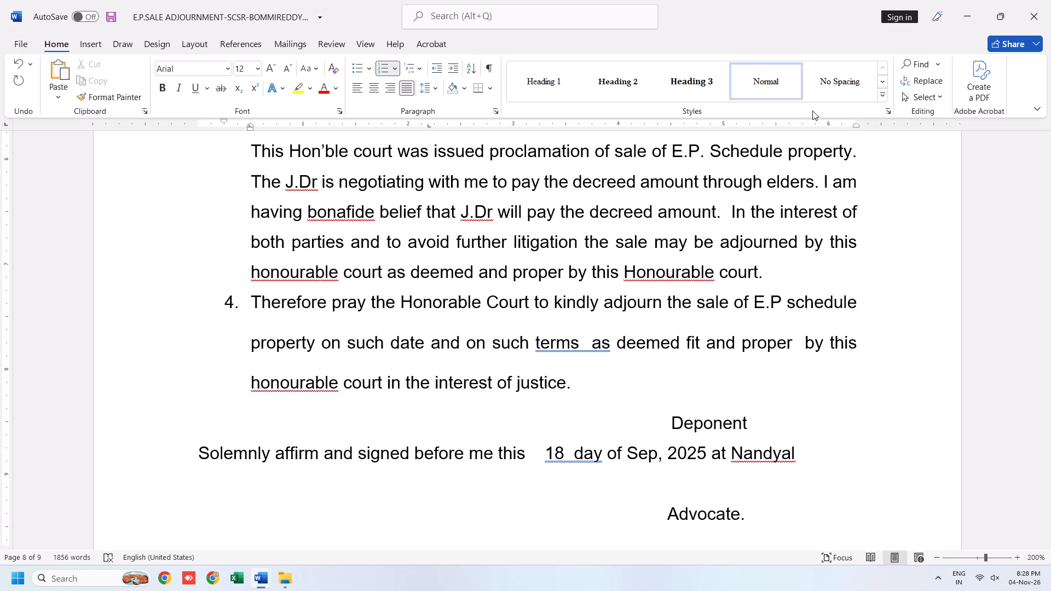
Insert a blank unnumbered line between paragraphs 3 and 4 of the affidavit.
click(767, 273)
key(Return)
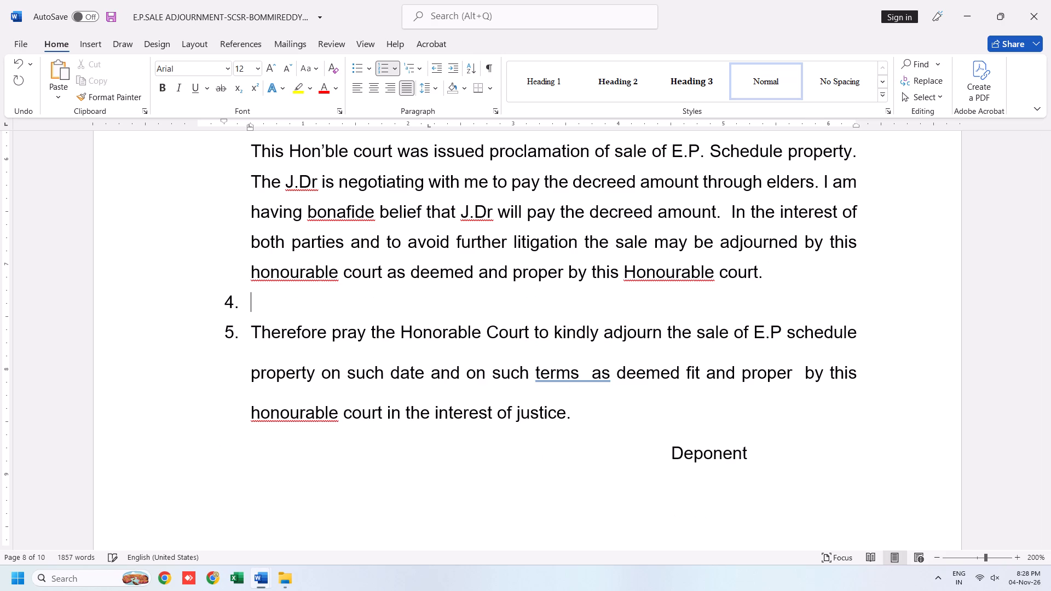
key(BackSpace)
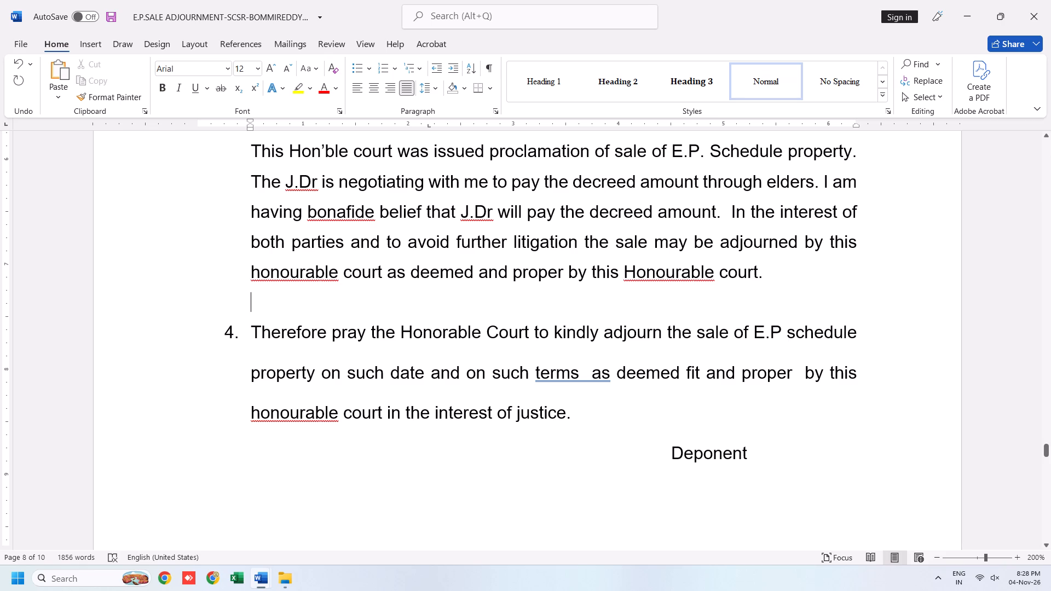
Remove the empty line between the affidavit's E.A./E.P./O.S. number heading and the petitioner's name.
scroll(715, 275, down, 2)
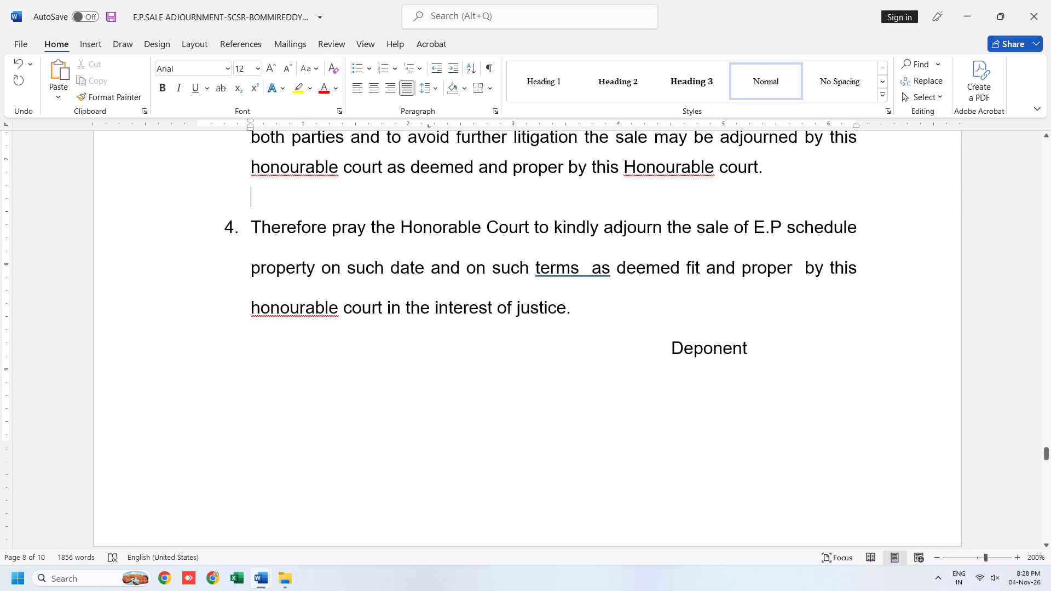
scroll(720, 295, down, 2)
scroll(720, 295, up, 15)
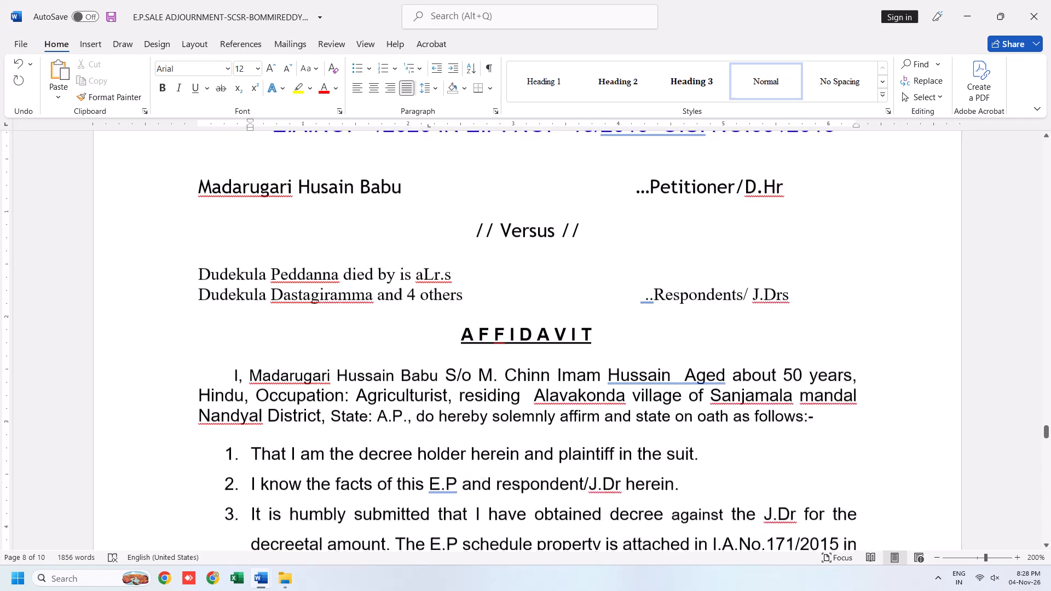
scroll(723, 292, up, 3)
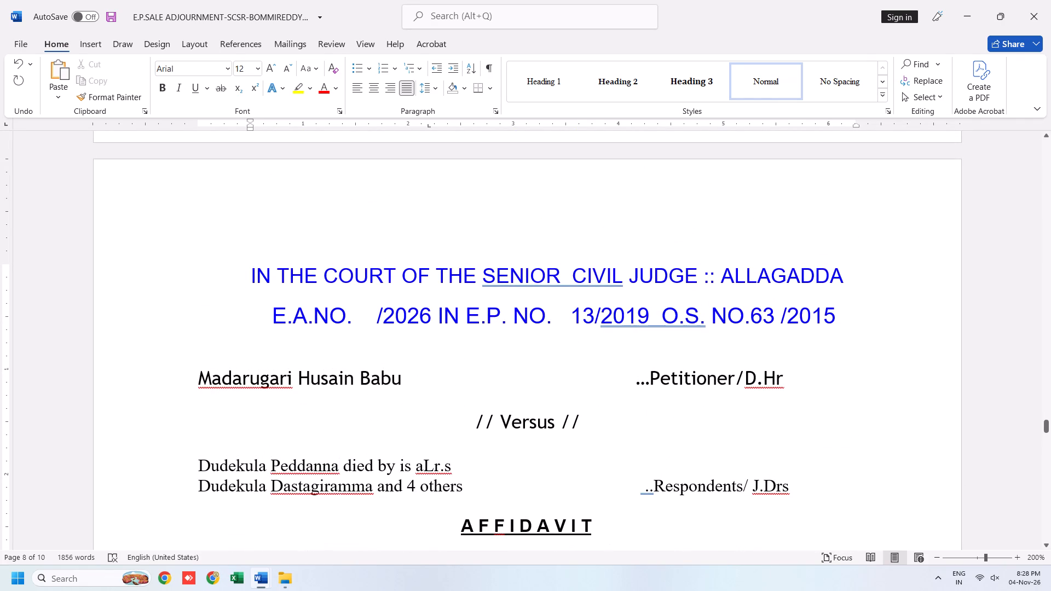
click(842, 310)
key(Delete)
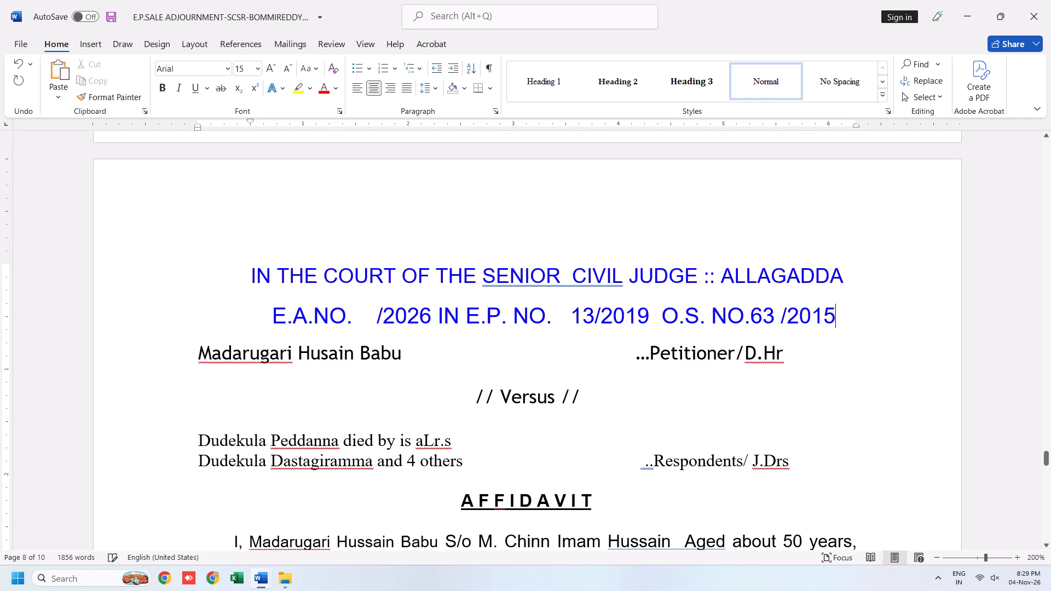
scroll(627, 279, down, 3)
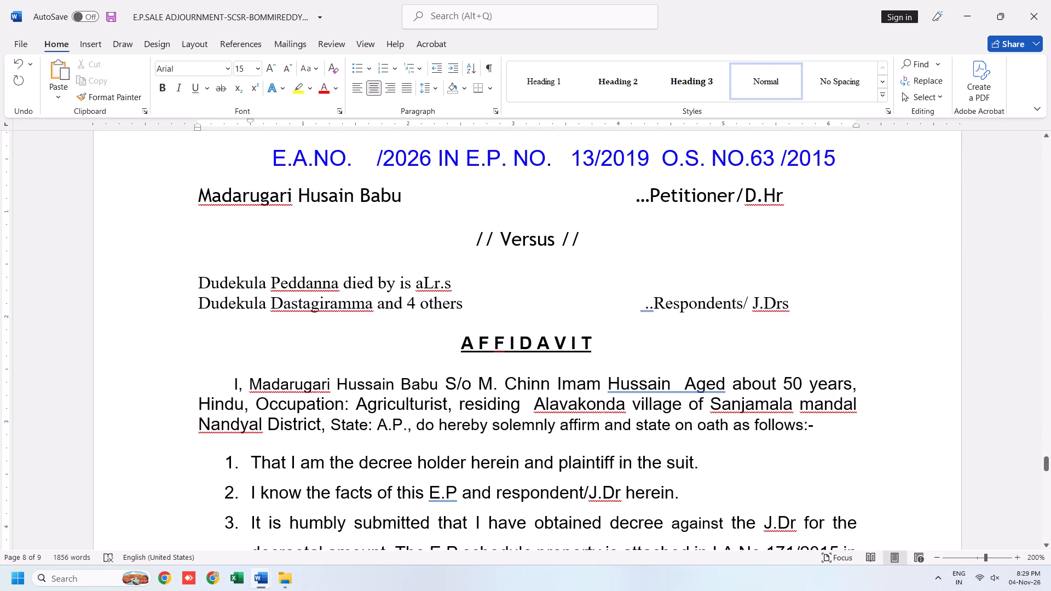
Change the date in the affidavit's "Solemnly affirm and signed before me" line to 05 day of Nov, 2026.
scroll(625, 279, down, 3)
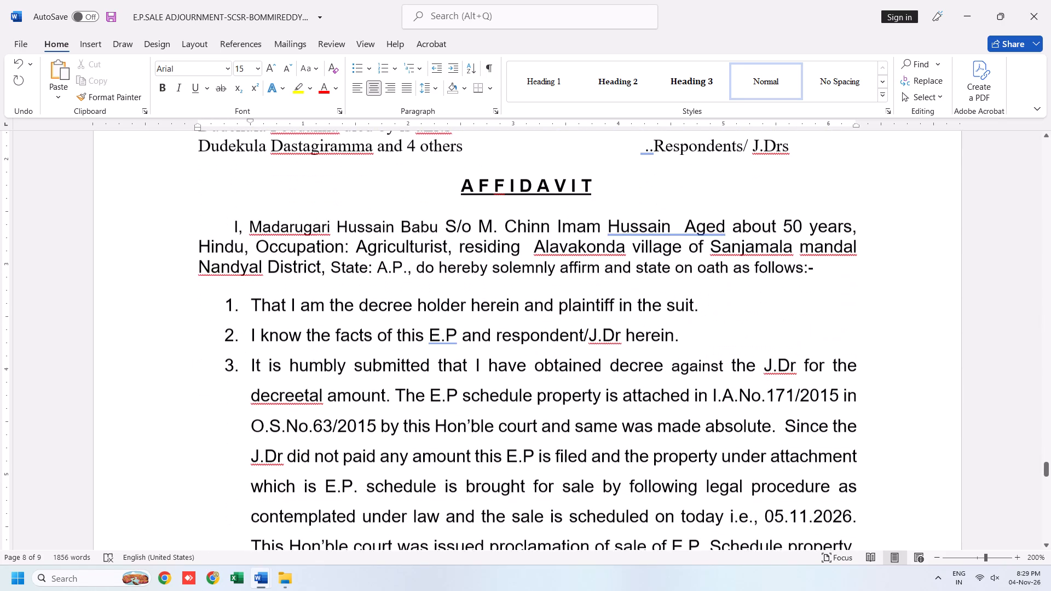
scroll(626, 278, down, 8)
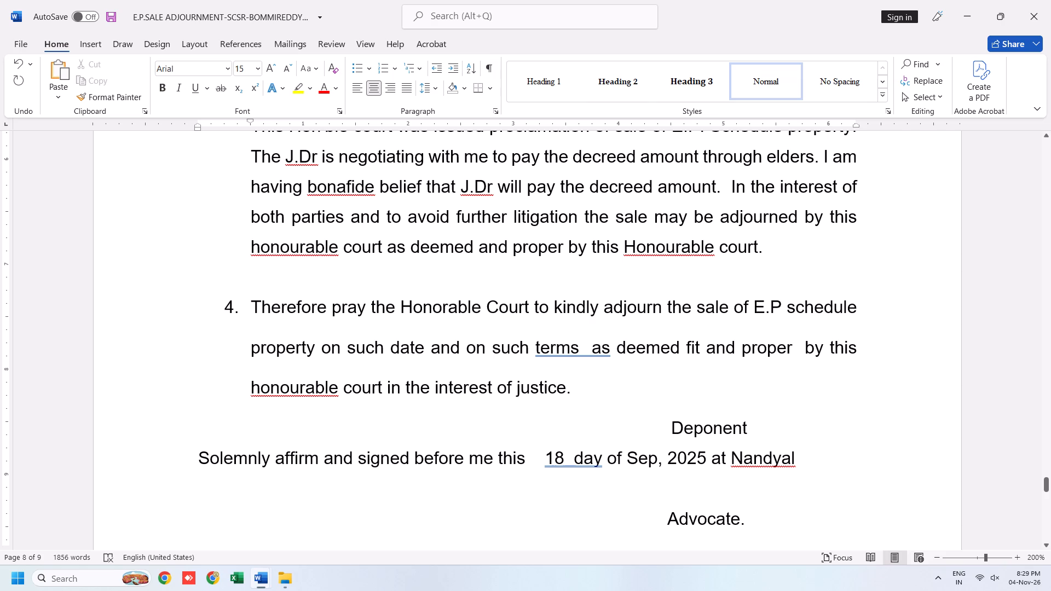
click(549, 456)
key(Delete)
key(Delete)
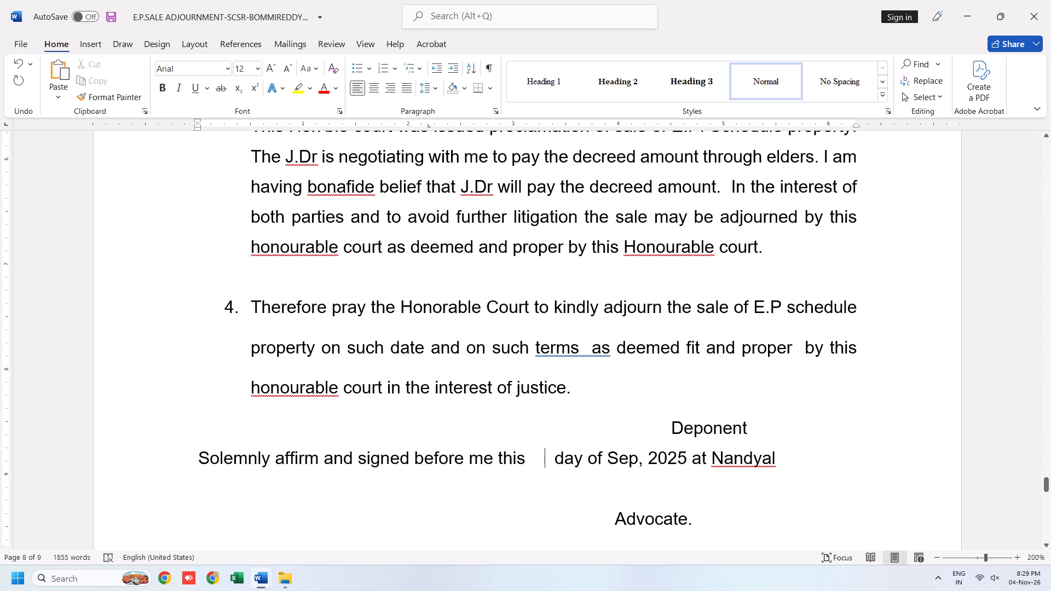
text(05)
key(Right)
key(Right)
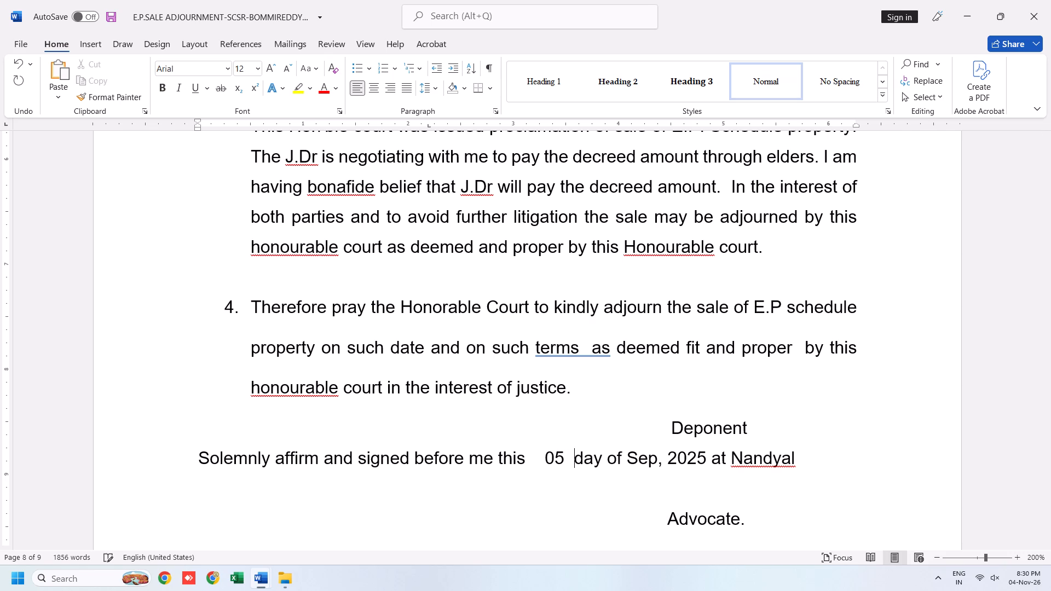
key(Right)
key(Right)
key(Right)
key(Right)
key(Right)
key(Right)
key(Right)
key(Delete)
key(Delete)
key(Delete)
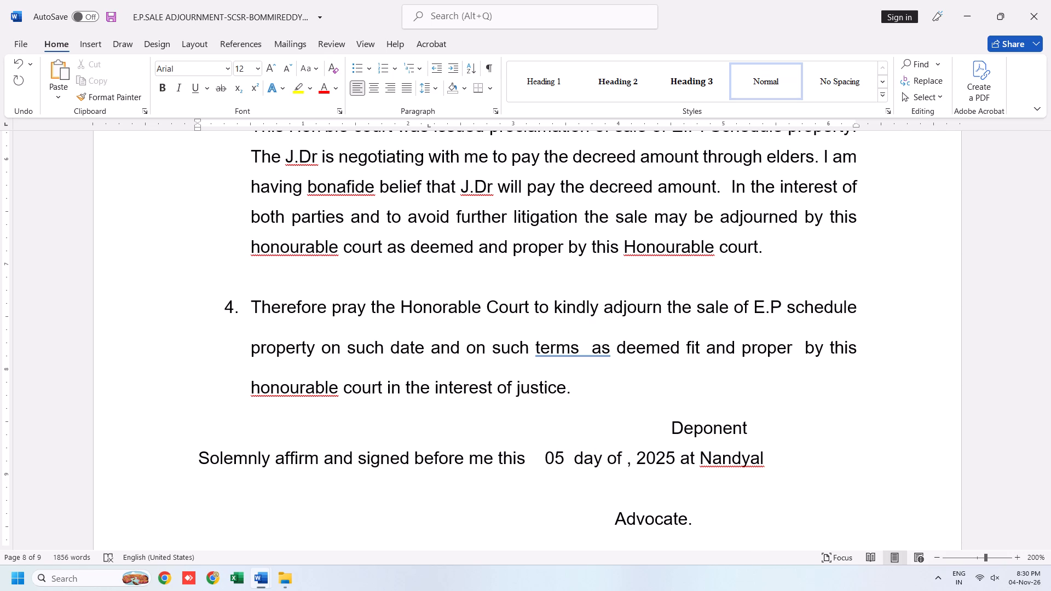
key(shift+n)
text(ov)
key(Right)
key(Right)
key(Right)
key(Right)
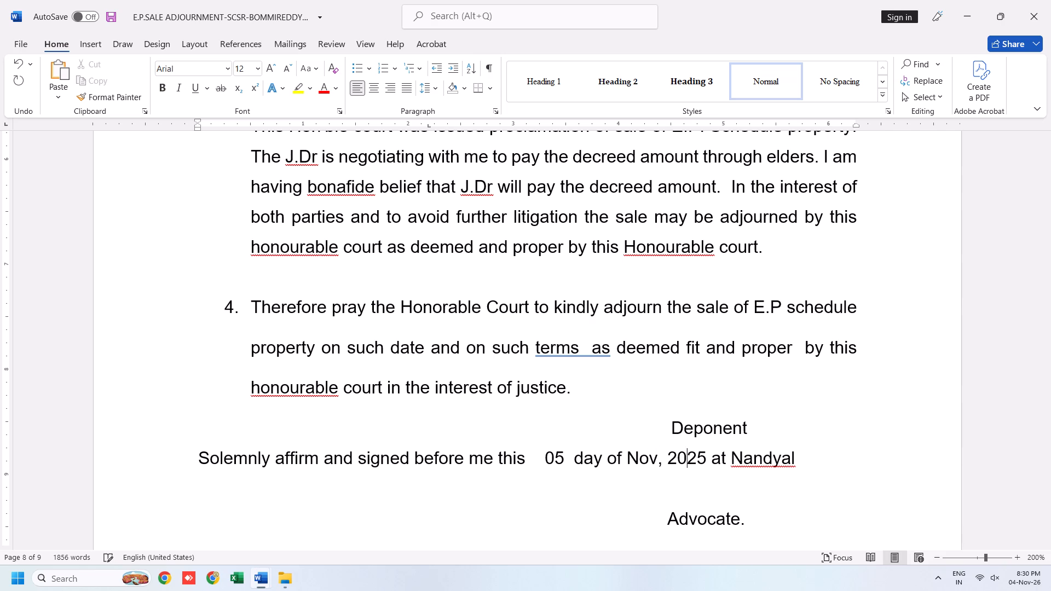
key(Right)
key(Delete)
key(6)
Replace the place name Nandyal in the affidavit's signing line with "Allagadda." and save the document.
click(732, 459)
key(Delete)
key(Delete)
key(Delete)
key(Delete)
key(Delete)
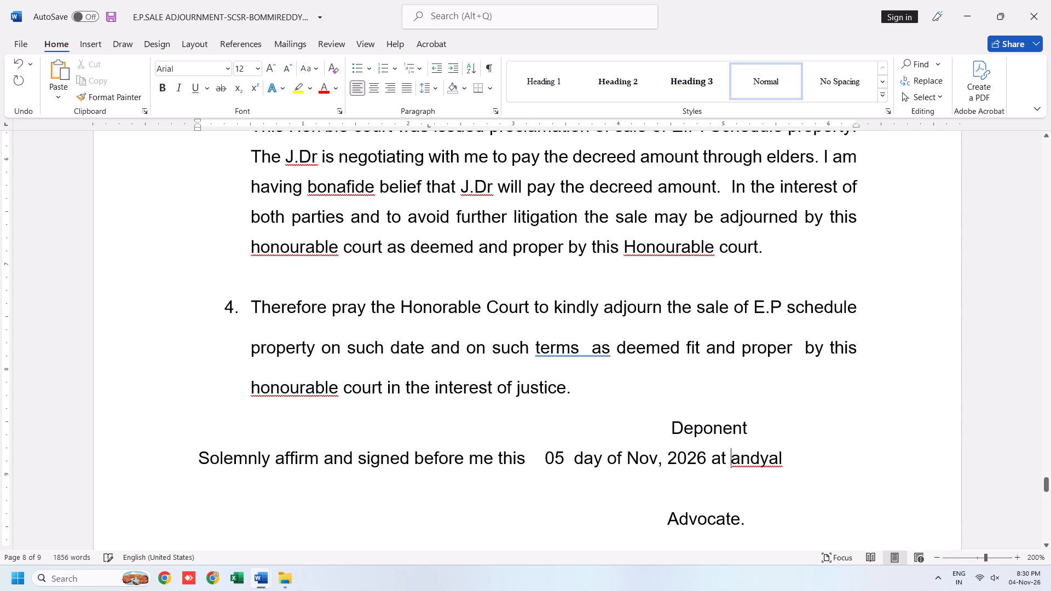
key(Delete)
key(Delete)
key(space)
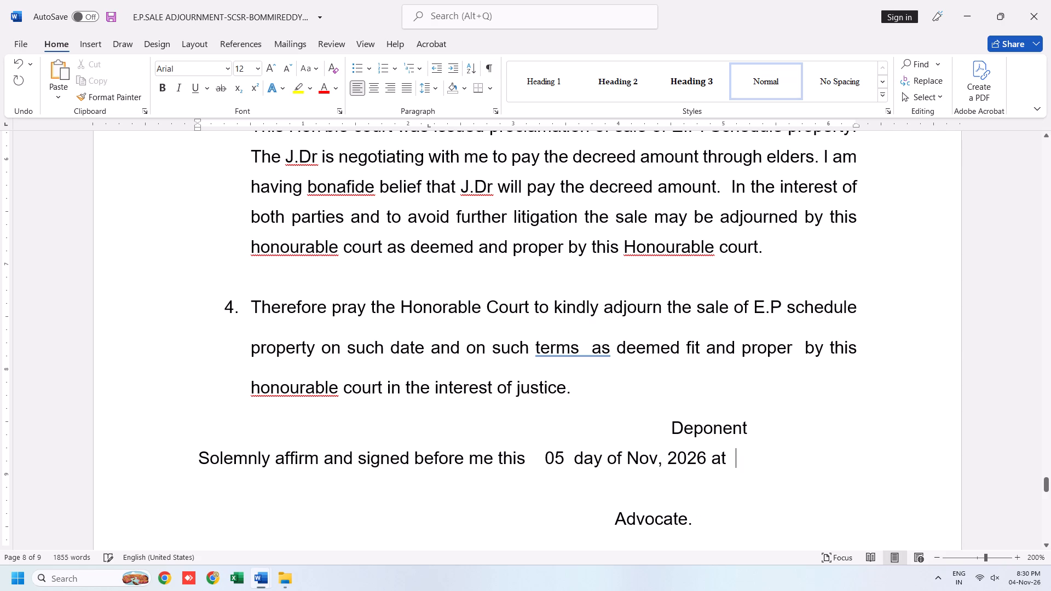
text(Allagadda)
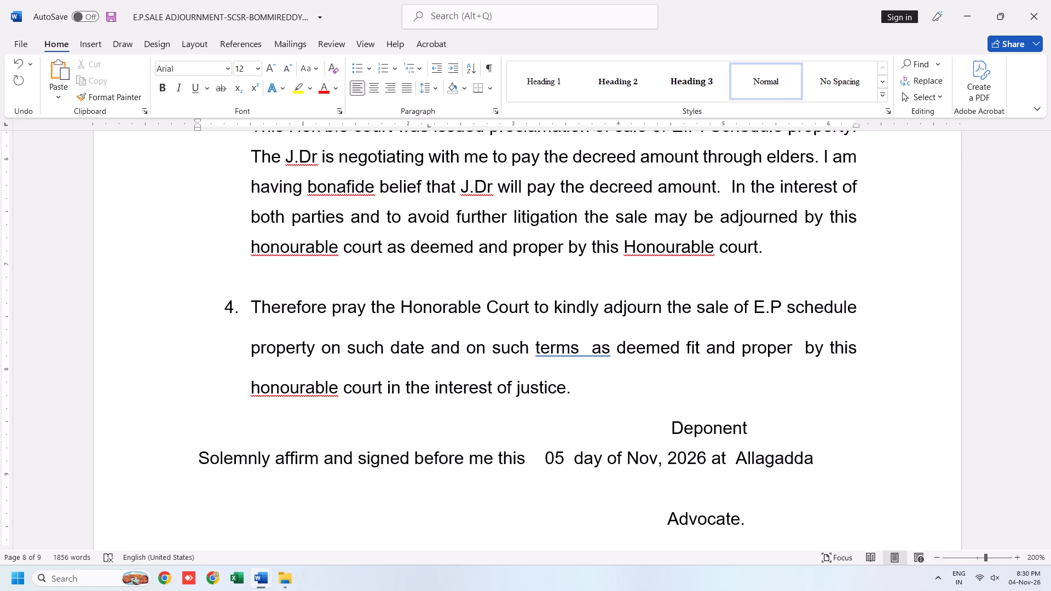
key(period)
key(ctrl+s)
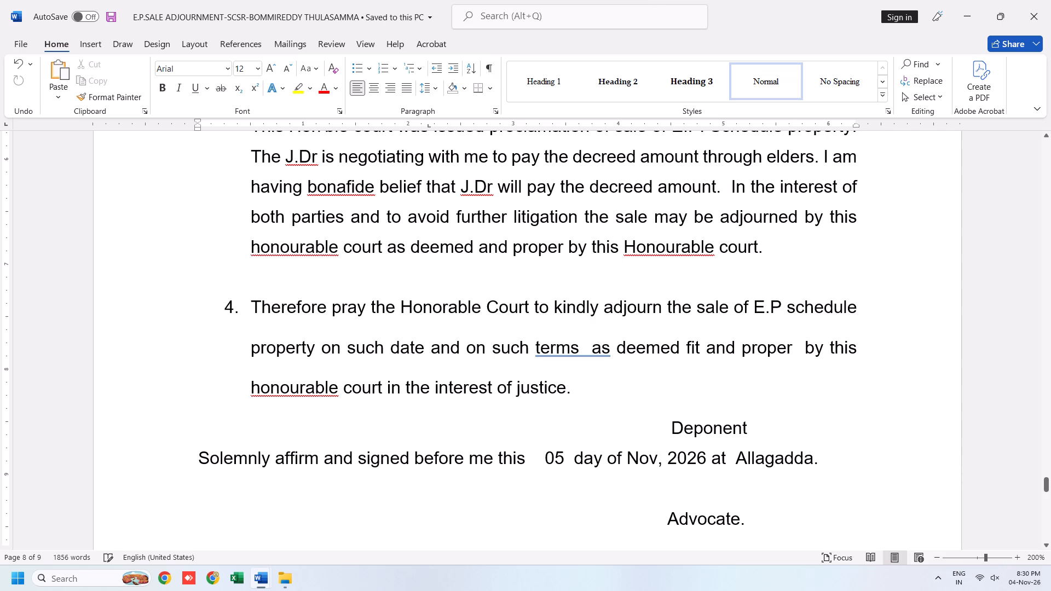
Copy the affidavit's two-line heading with the Allagadda court name and the E.A./E.P./O.S. numbers.
scroll(732, 433, down, 8)
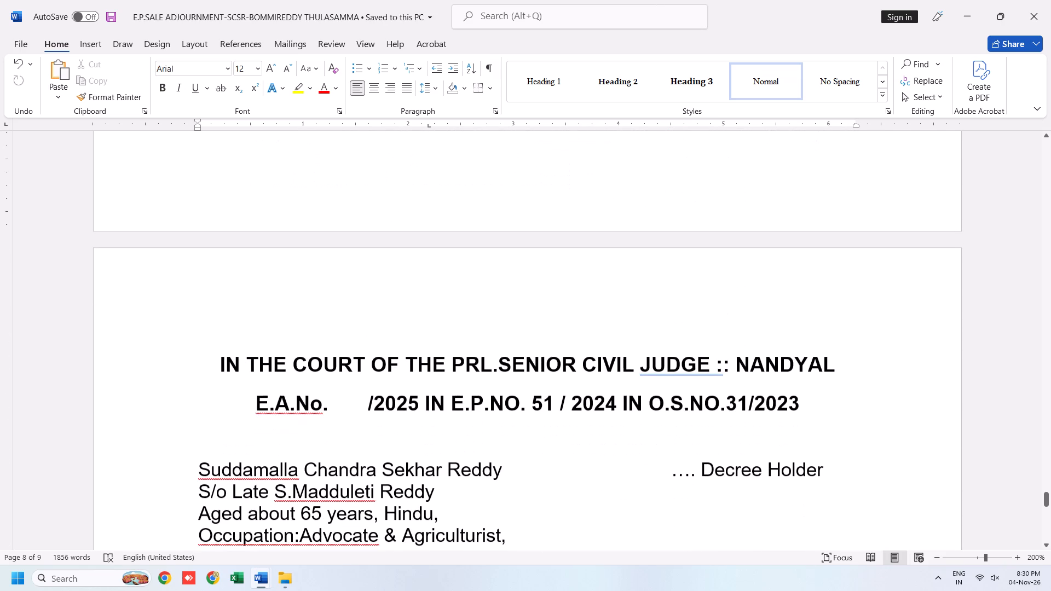
scroll(656, 421, up, 19)
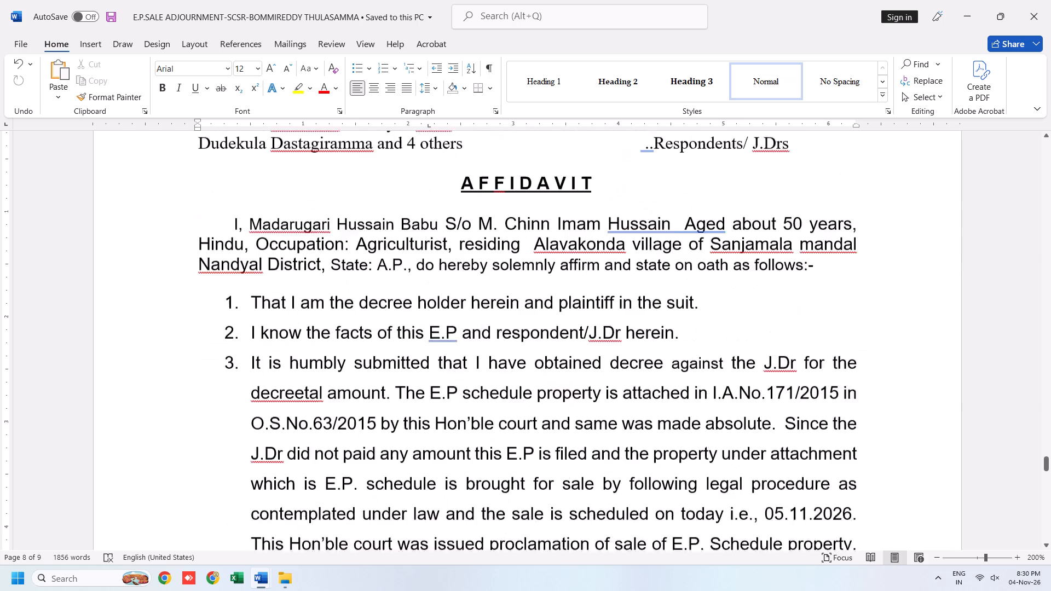
scroll(668, 418, up, 5)
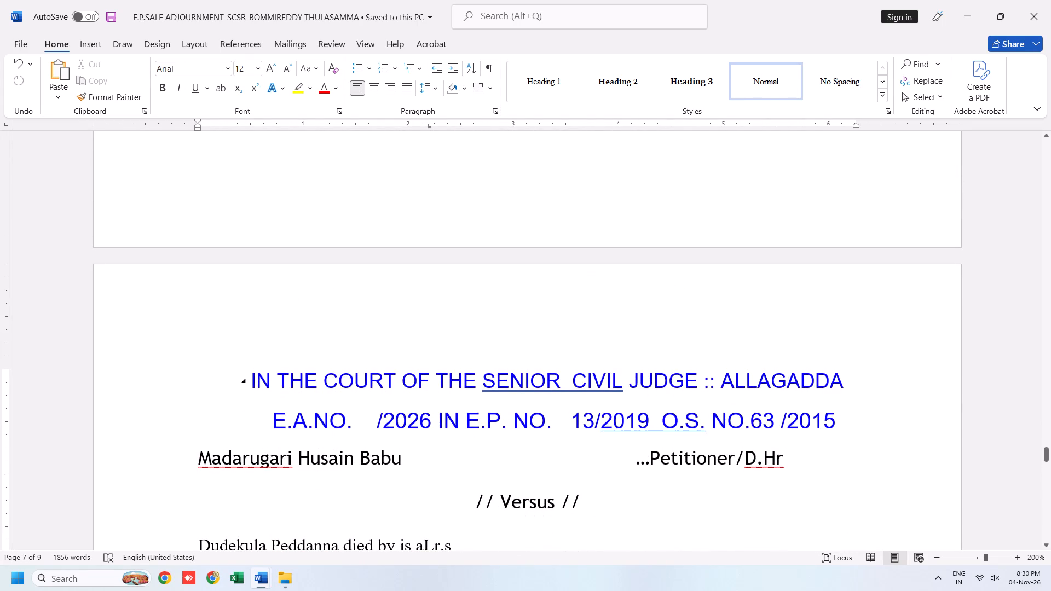
click(249, 373)
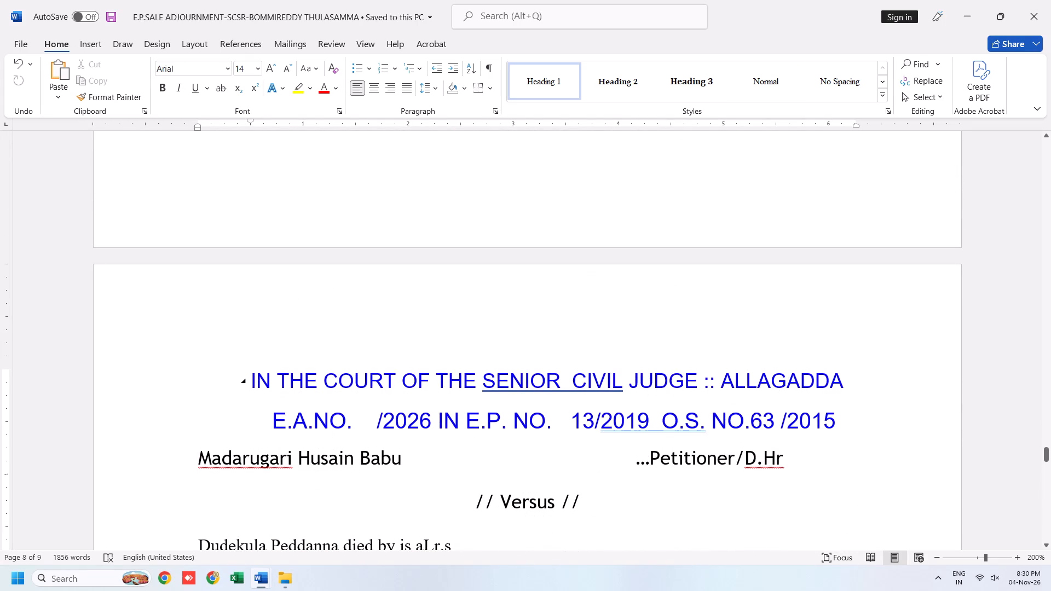
key(shift+Down)
key(shift+Down)
key(shift+Down)
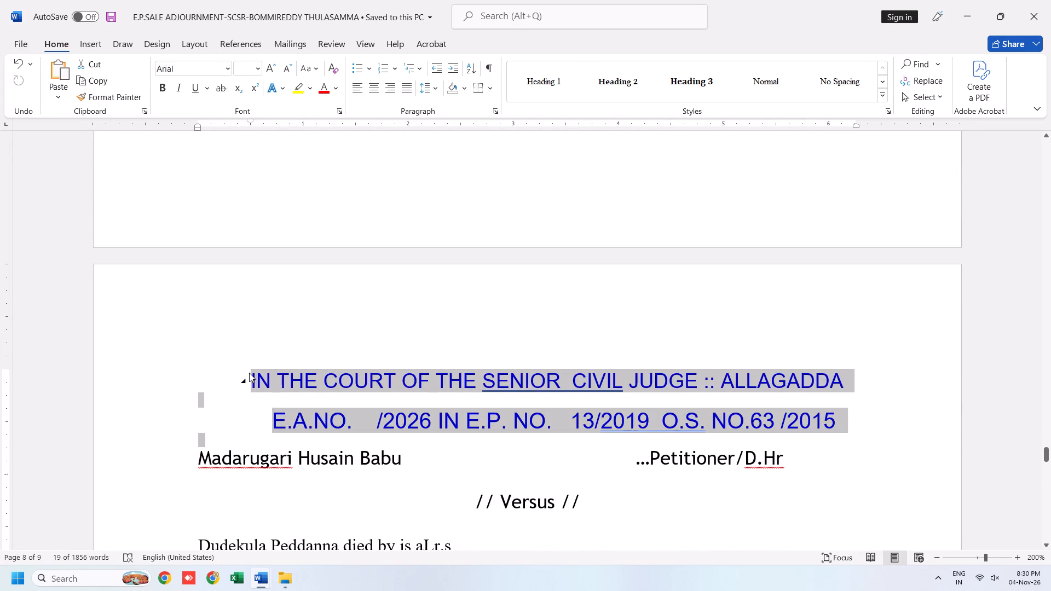
key(ctrl+c)
Replace the Nandyal court and case-number heading of the petition on the last page with the copied Allagadda heading.
scroll(463, 442, down, 13)
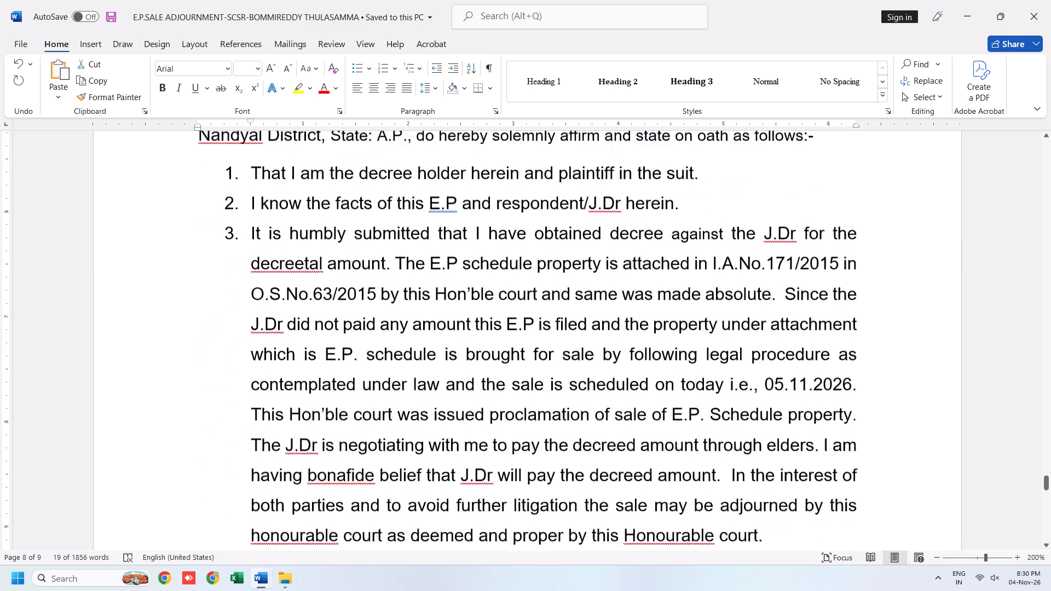
scroll(486, 433, down, 12)
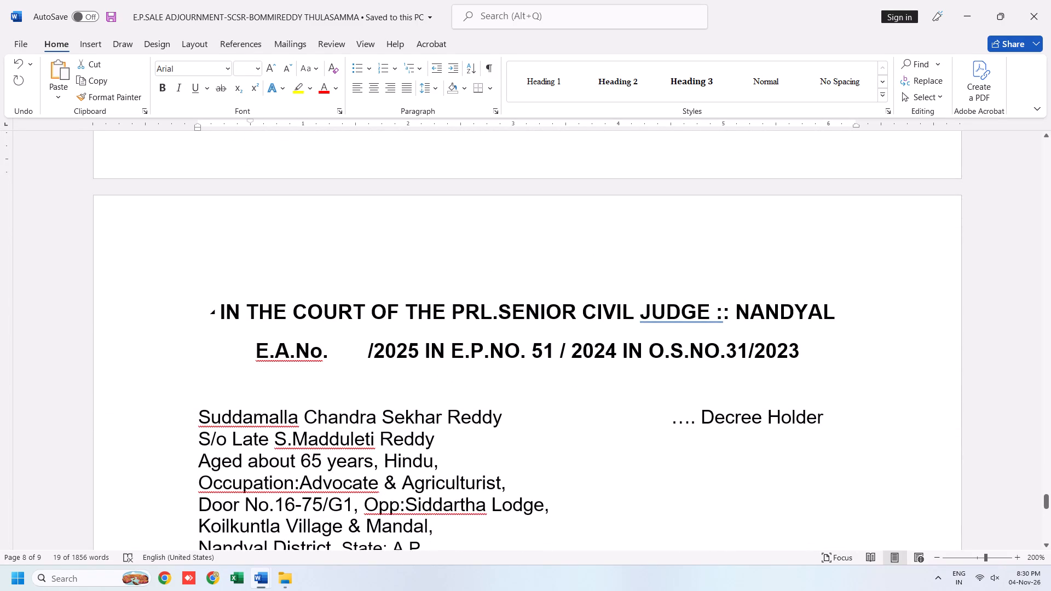
click(219, 309)
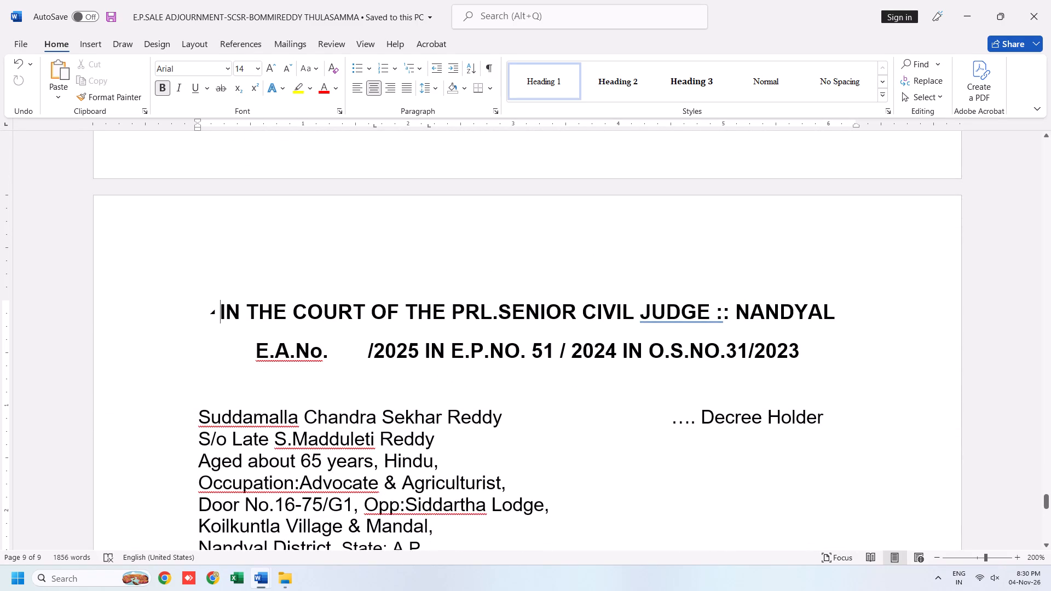
key(shift+Down)
key(shift+Down)
key(shift+Down)
key(Delete)
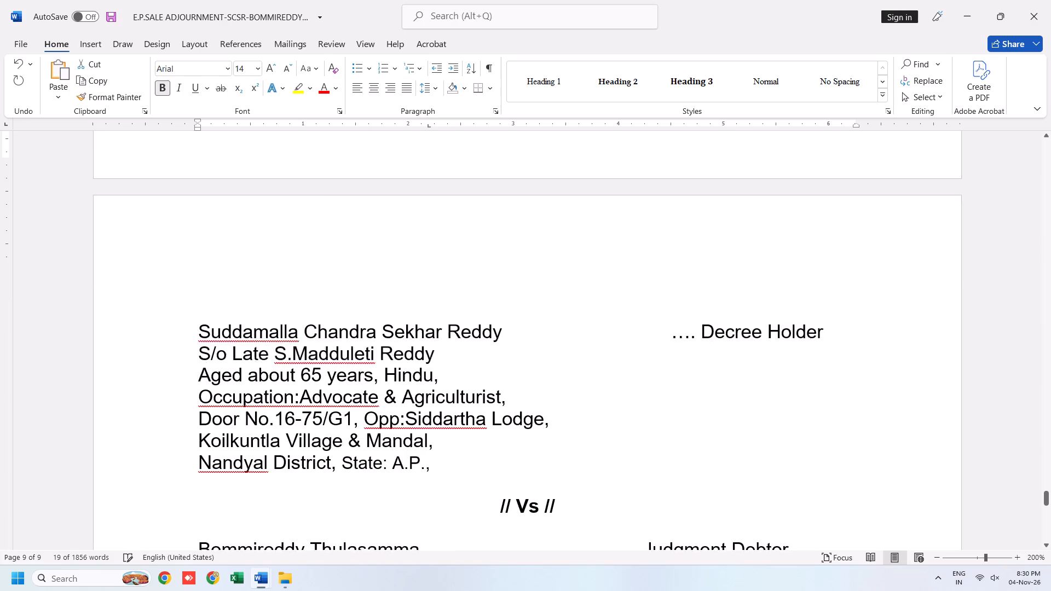
key(ctrl+v)
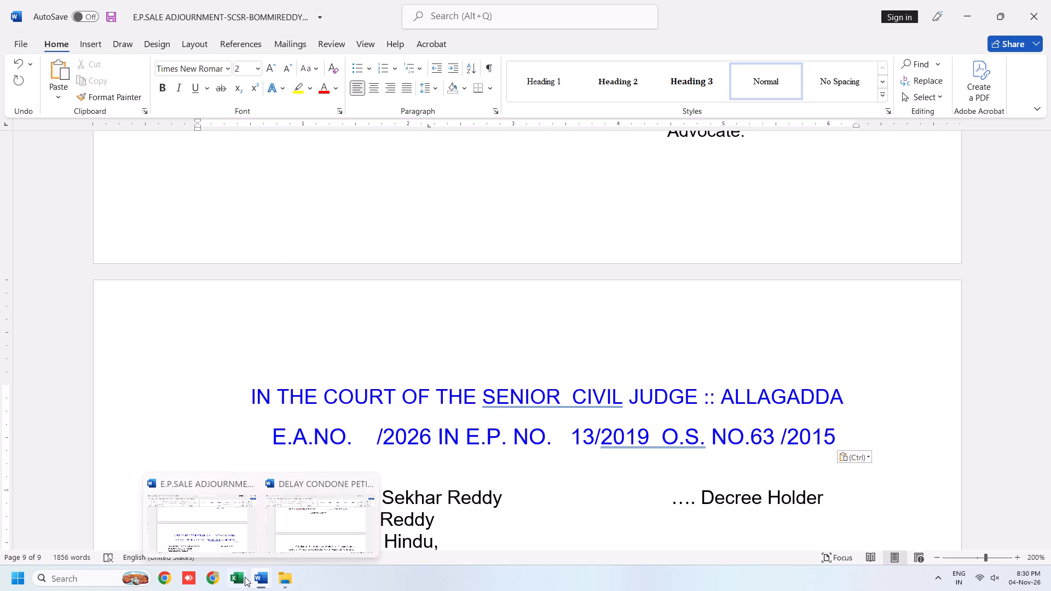
In the DELAY CONDONE PETITION document, copy the petition's full party details from the petitioner's name through the "…Respondents/J.Drs" line.
click(331, 540)
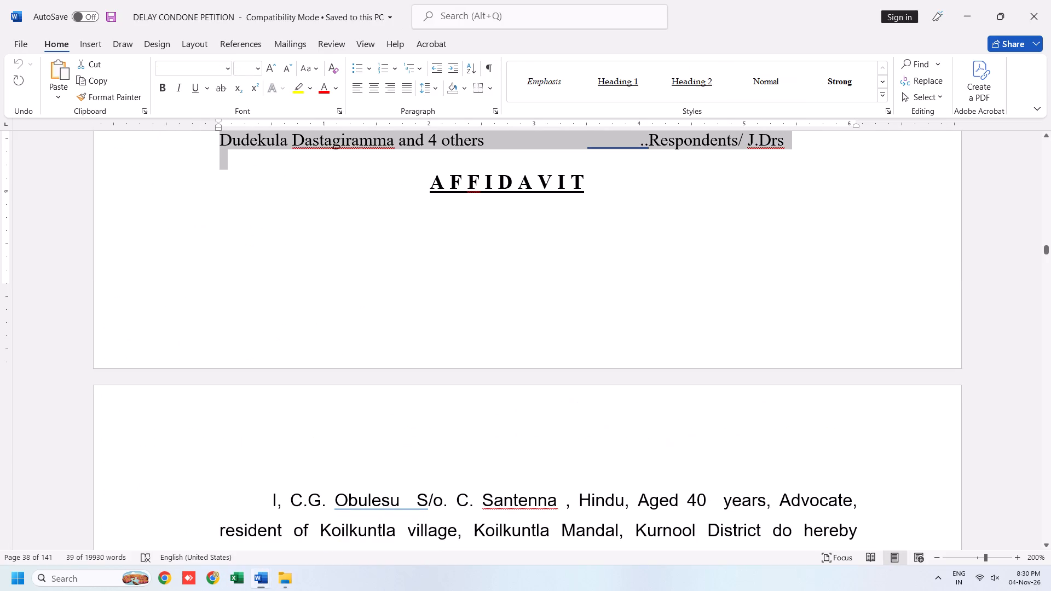
scroll(375, 549, down, 16)
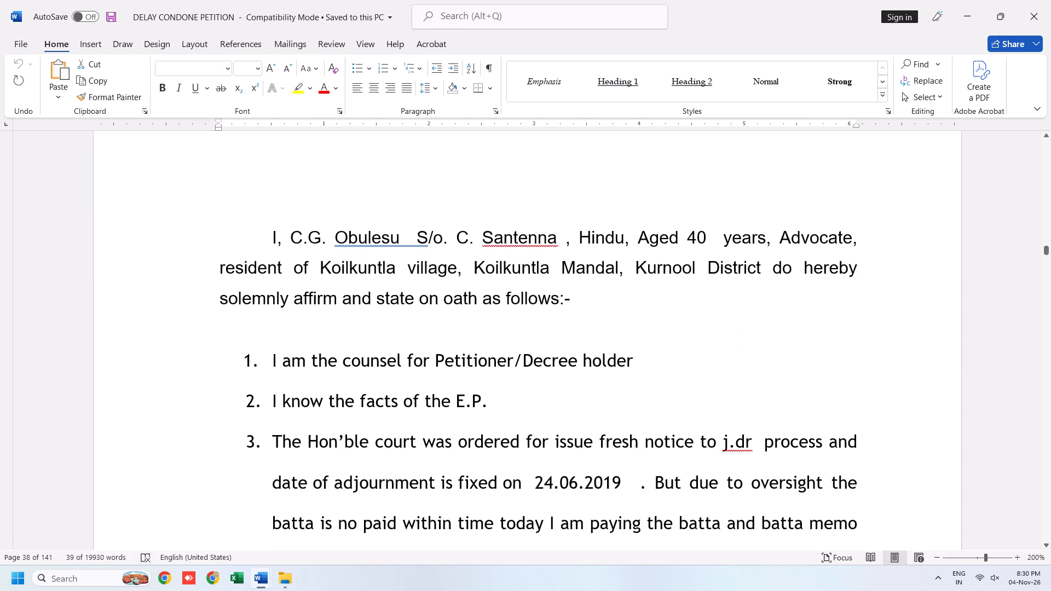
scroll(559, 495, down, 19)
scroll(559, 495, down, 3)
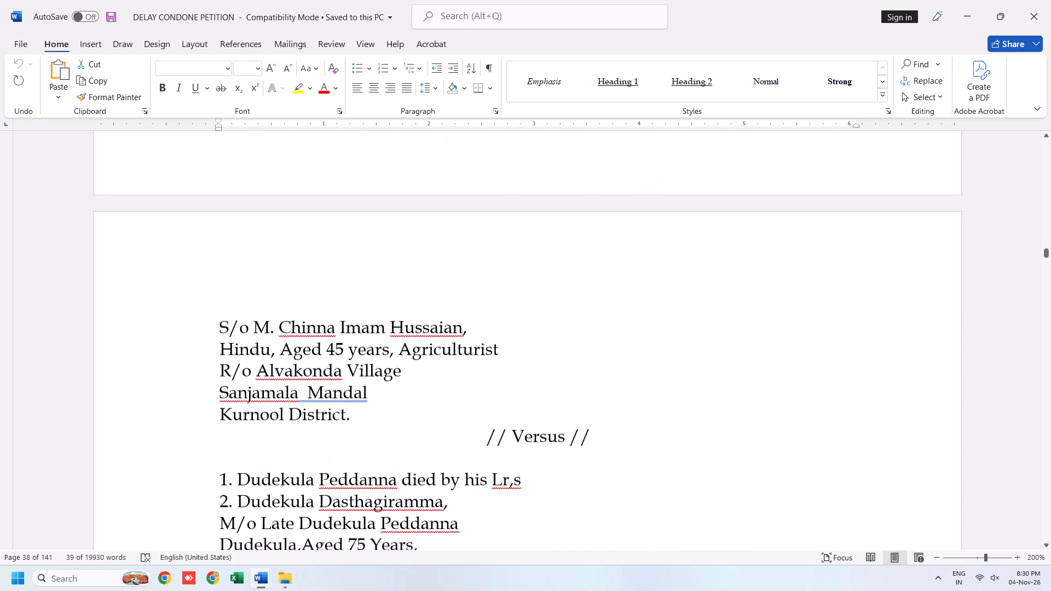
scroll(561, 494, up, 4)
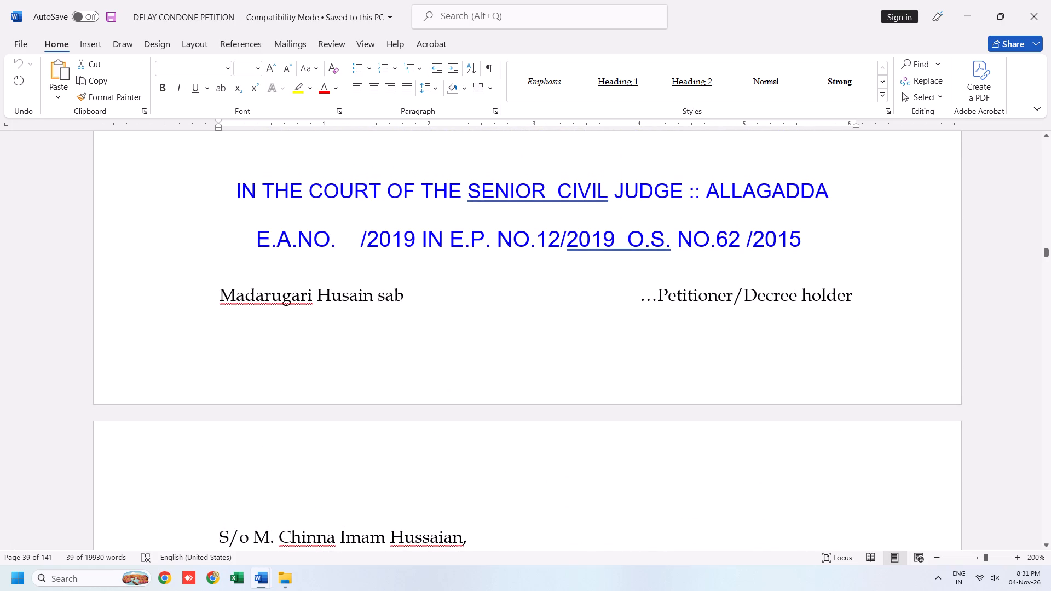
click(221, 289)
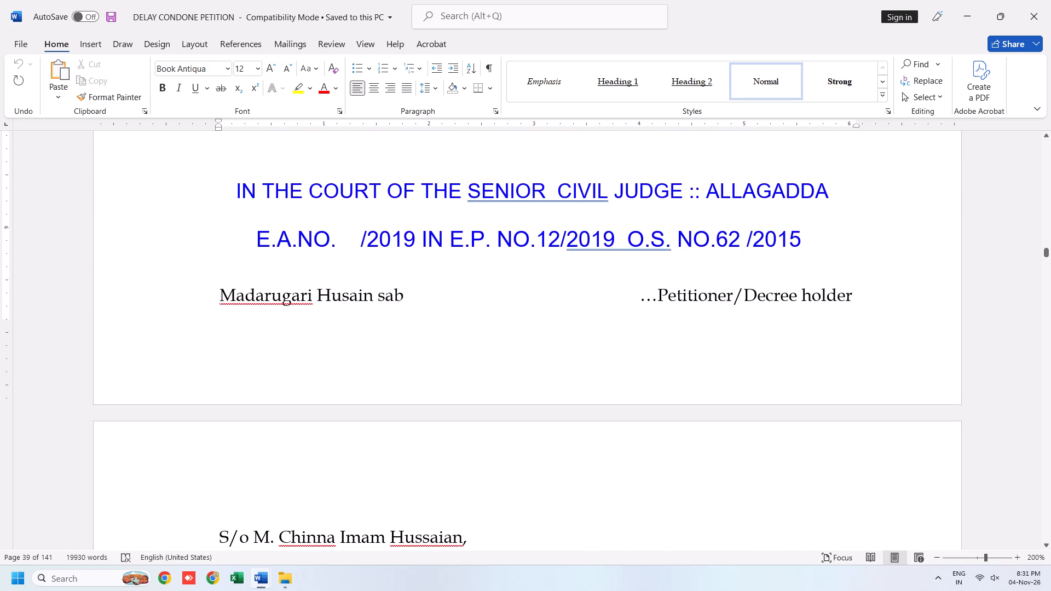
key(shift+Down)
key(shift+Down)
key(shift+Down)
key(shift+Down)
key(shift+Down)
key(shift+Down)
key(shift+Down)
key(shift+Down)
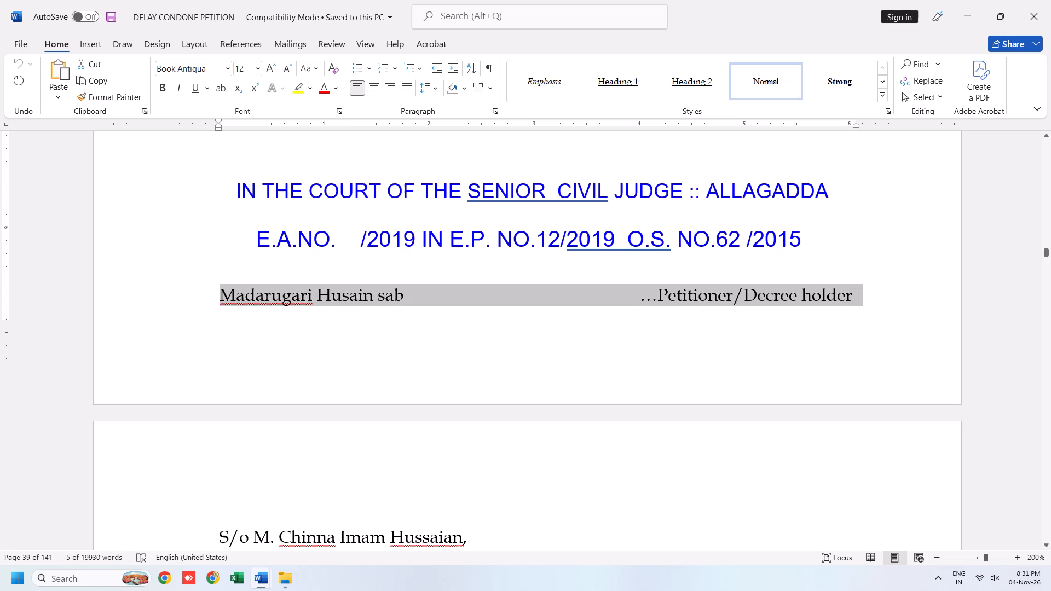
key(shift+Down)
key(shift+Down)
key(shift+Down)
key(shift+Down)
key(shift+Down)
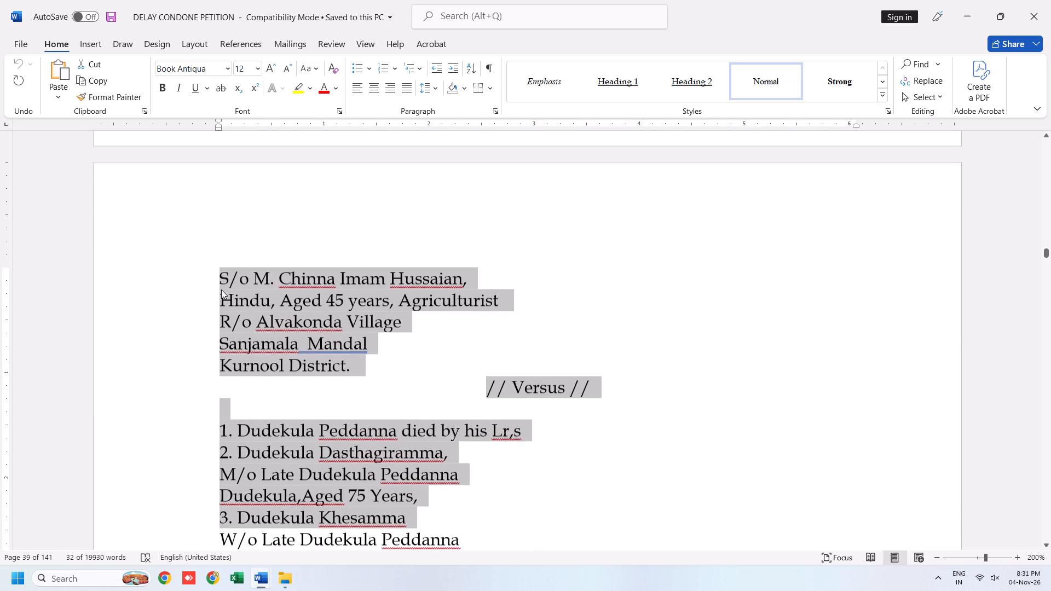
key(shift+Down)
key(shift+Down)
key(shift+Down)
key(shift+Down)
key(shift+Down)
key(shift+Down)
key(shift+Down)
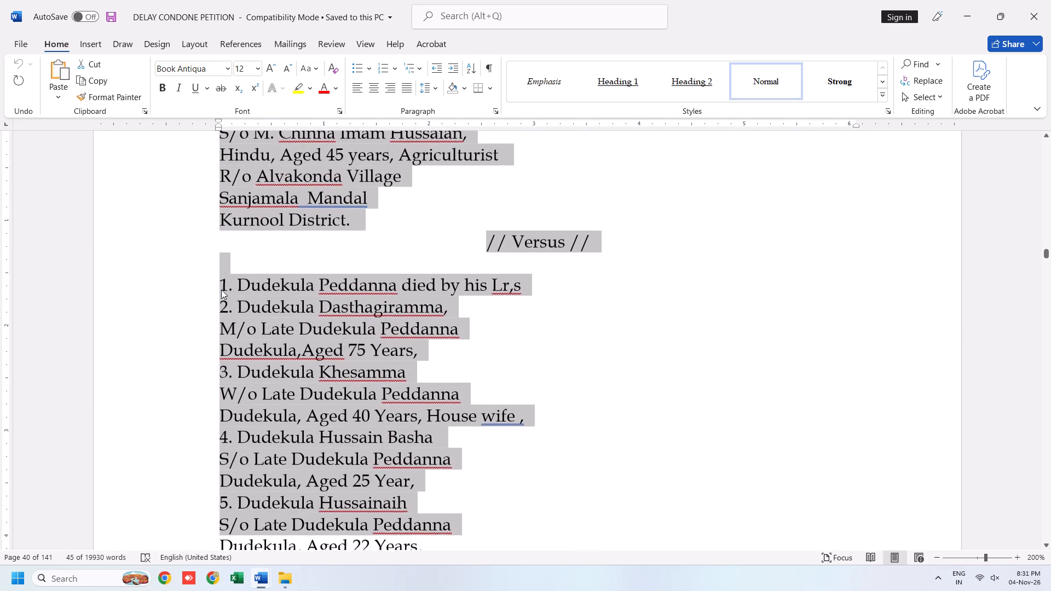
key(shift+Down)
key(shift+Down)
key(shift+Down)
key(shift+Down)
key(shift+Down)
key(shift+Down)
key(shift+Down)
key(shift+Down)
key(shift+Down)
key(shift+Down)
key(shift+Down)
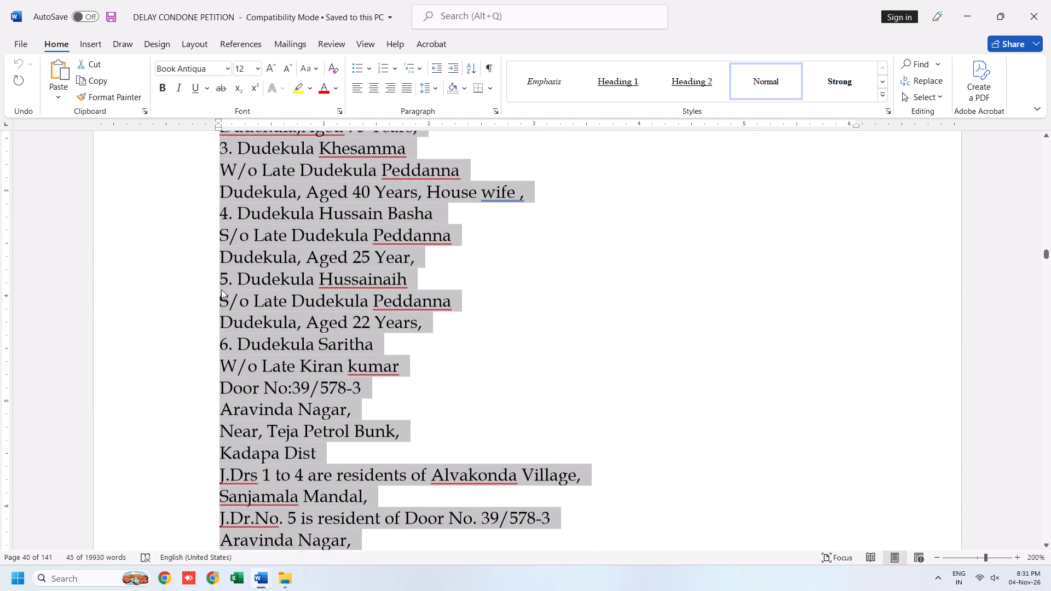
key(shift+Down)
key(shift+Down)
key(shift+Down)
key(shift+Down)
key(shift+Down)
key(shift+Up)
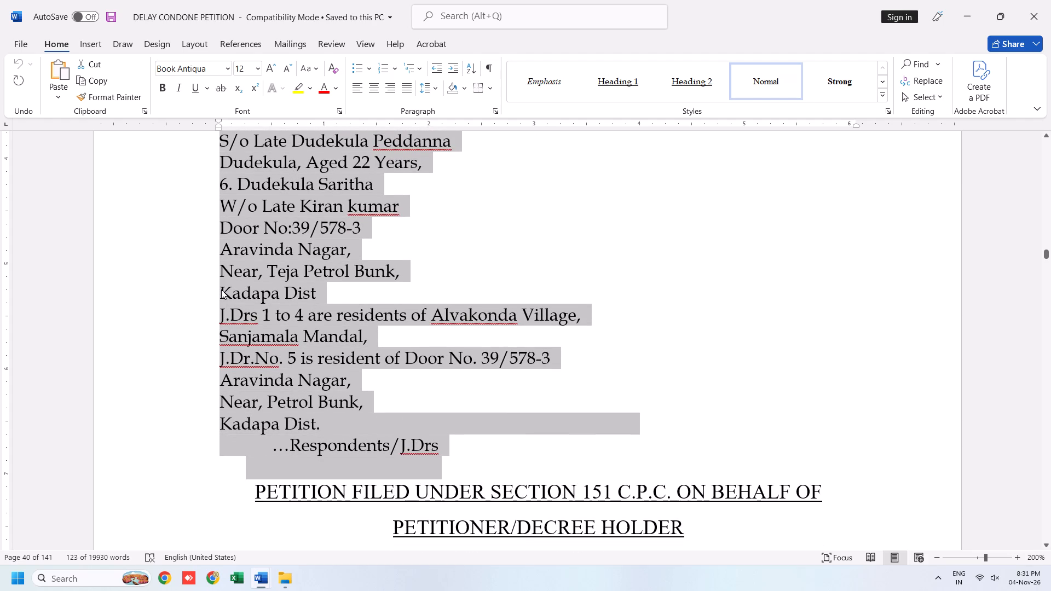
key(ctrl+c)
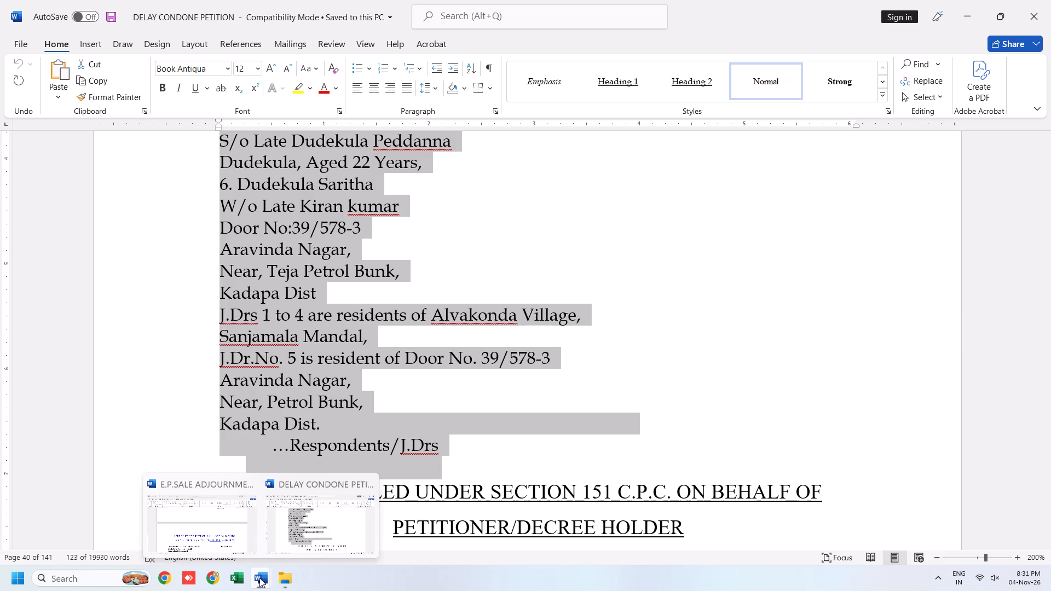
In the E.P. sale adjournment document, replace the petition's Decree Holder and Judgment Debtor details on the last page with the copied party details.
click(219, 547)
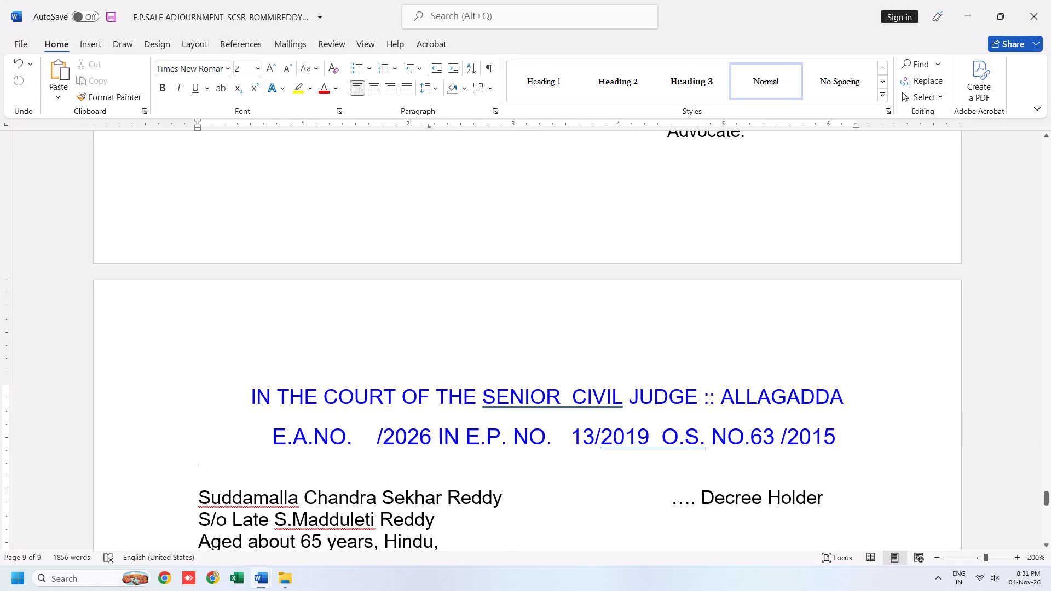
scroll(547, 441, down, 8)
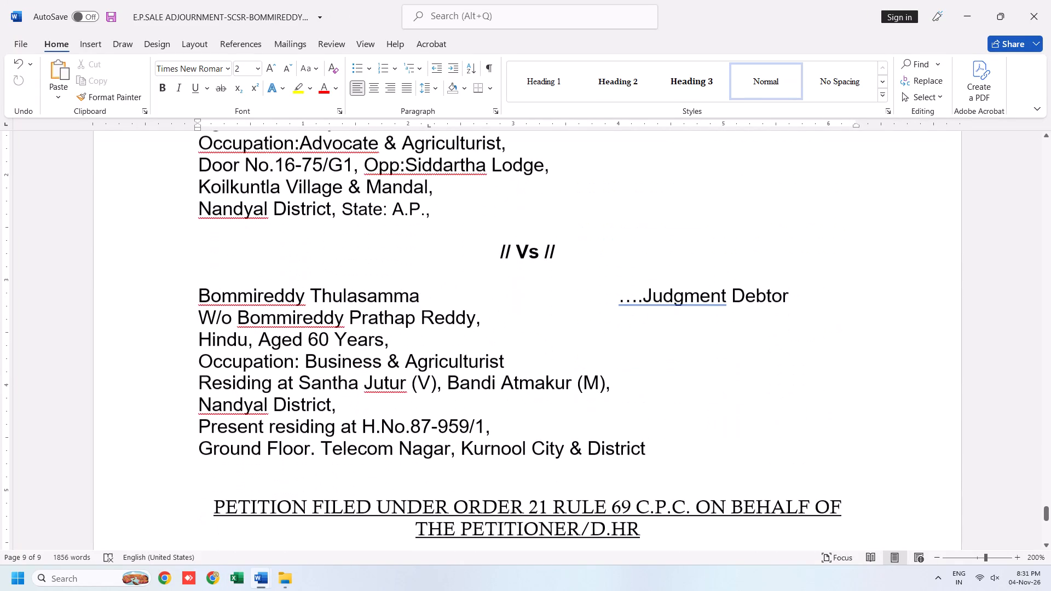
scroll(551, 443, up, 3)
scroll(434, 227, up, 2)
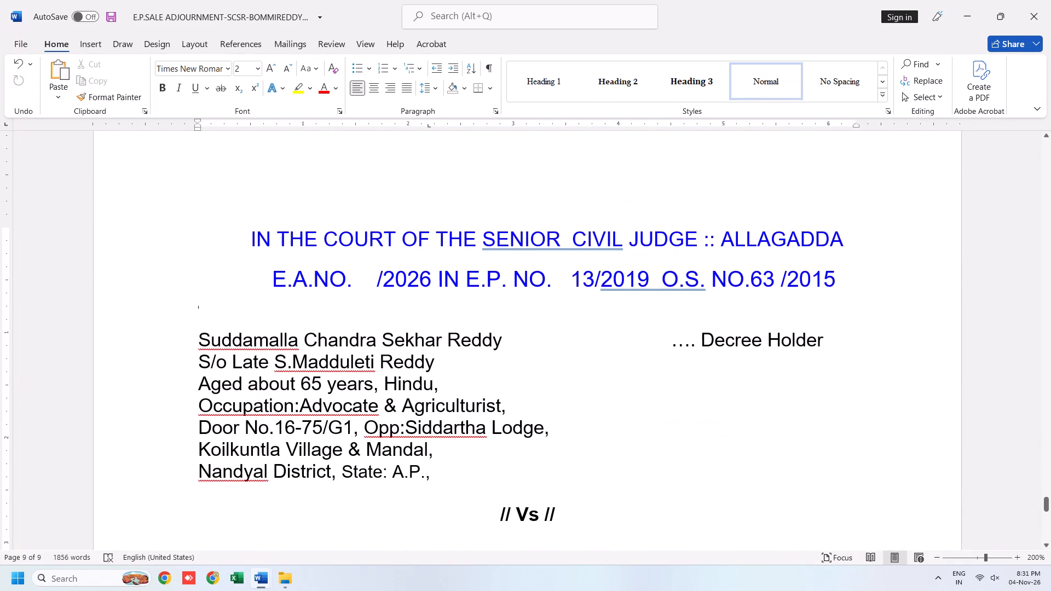
click(199, 335)
key(shift+Down)
key(shift+Down)
key(shift+Down)
key(shift+Down)
key(shift+Down)
key(shift+Down)
key(shift+Down)
key(shift+Down)
key(shift+Down)
key(shift+Down)
key(shift+Down)
key(shift+Down)
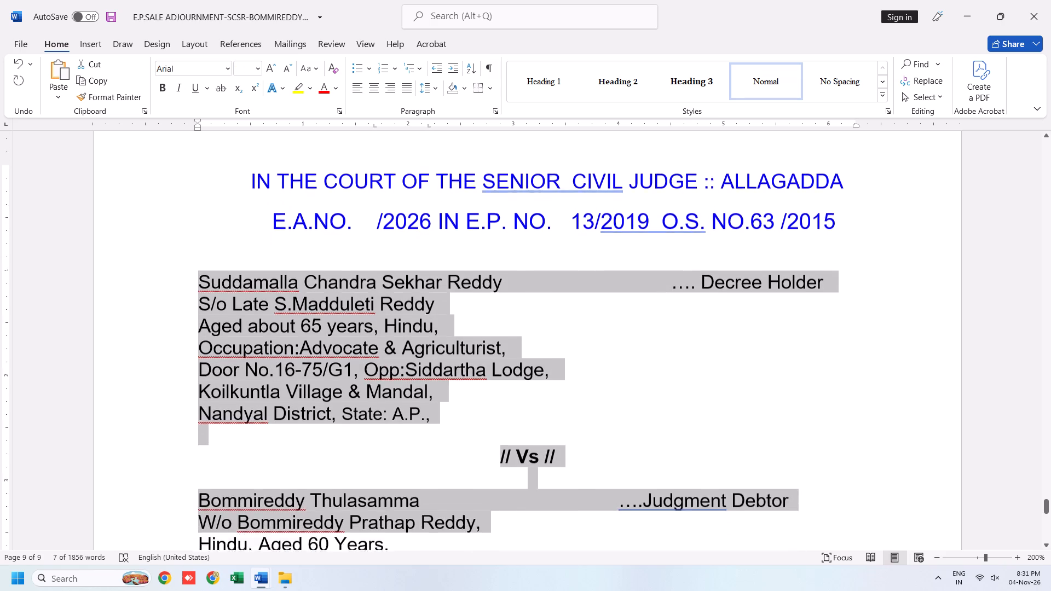
key(shift+Down)
key(shift+Down)
key(shift+Down)
key(shift+Down)
key(shift+Down)
key(shift+Down)
key(shift+Down)
key(shift+Down)
key(shift+Down)
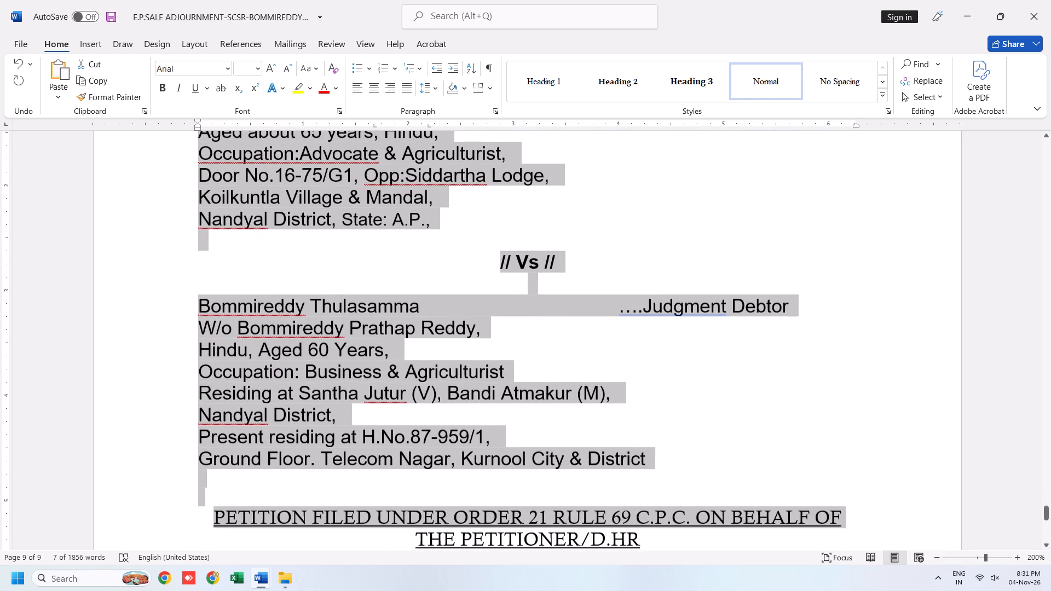
key(shift+Up)
key(shift+Up)
key(Delete)
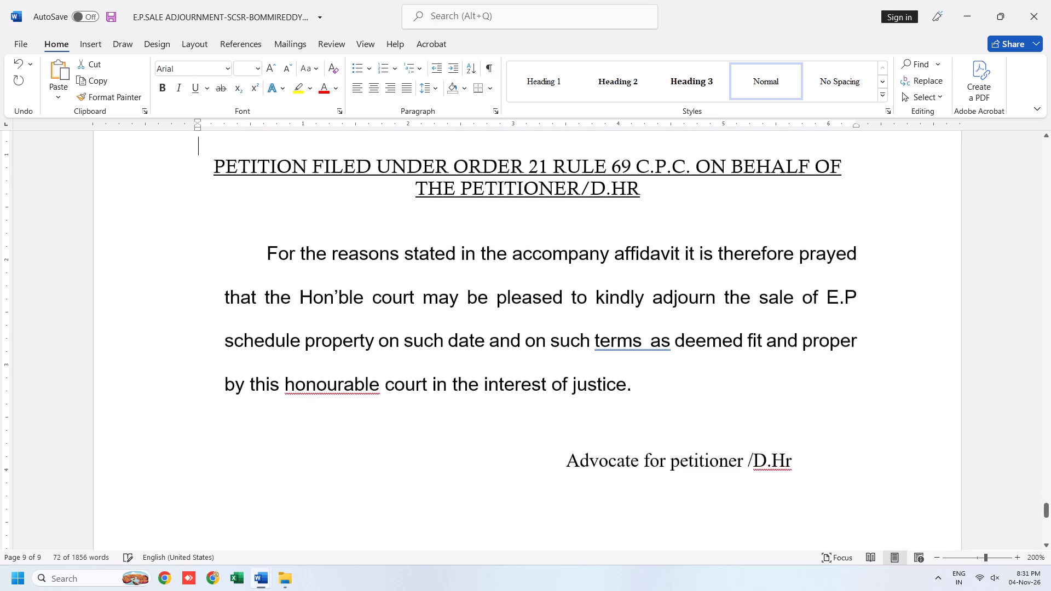
key(ctrl+v)
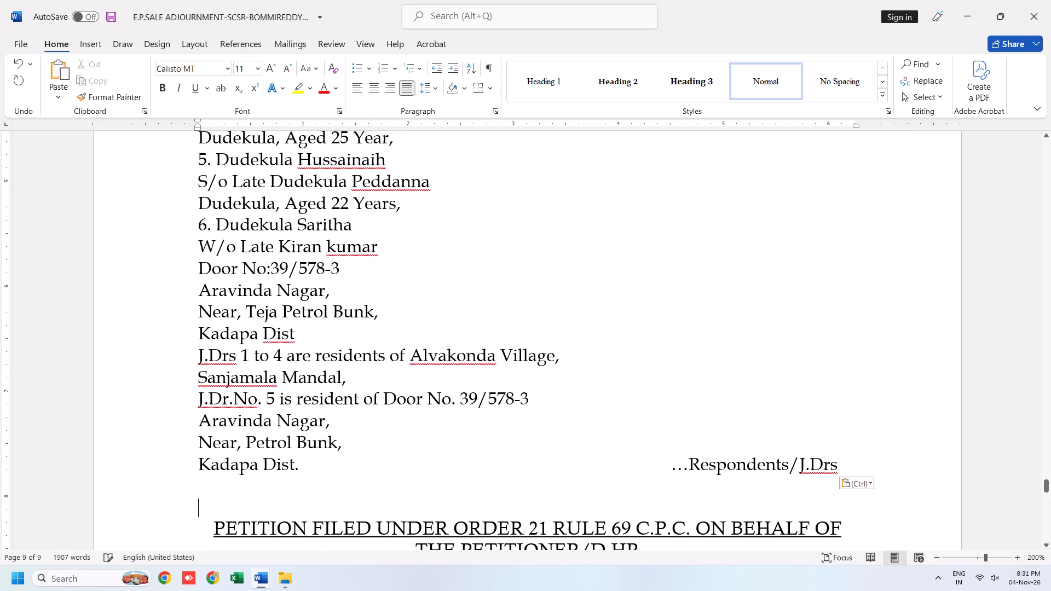
Change the last word of the petitioner's name in the pasted party details to "Babu".
scroll(605, 509, up, 12)
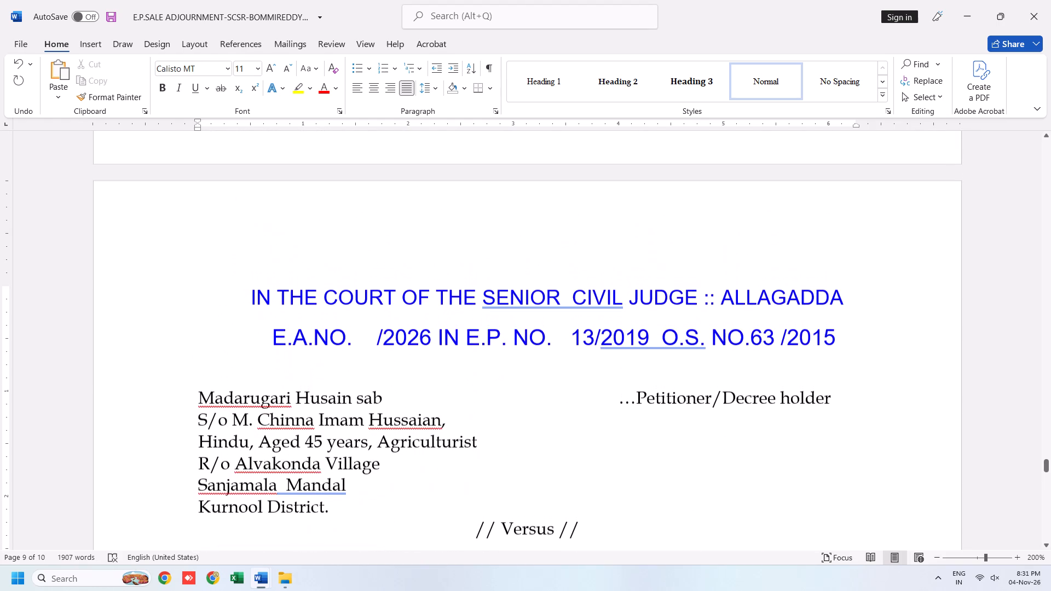
click(356, 397)
key(Delete)
key(Delete)
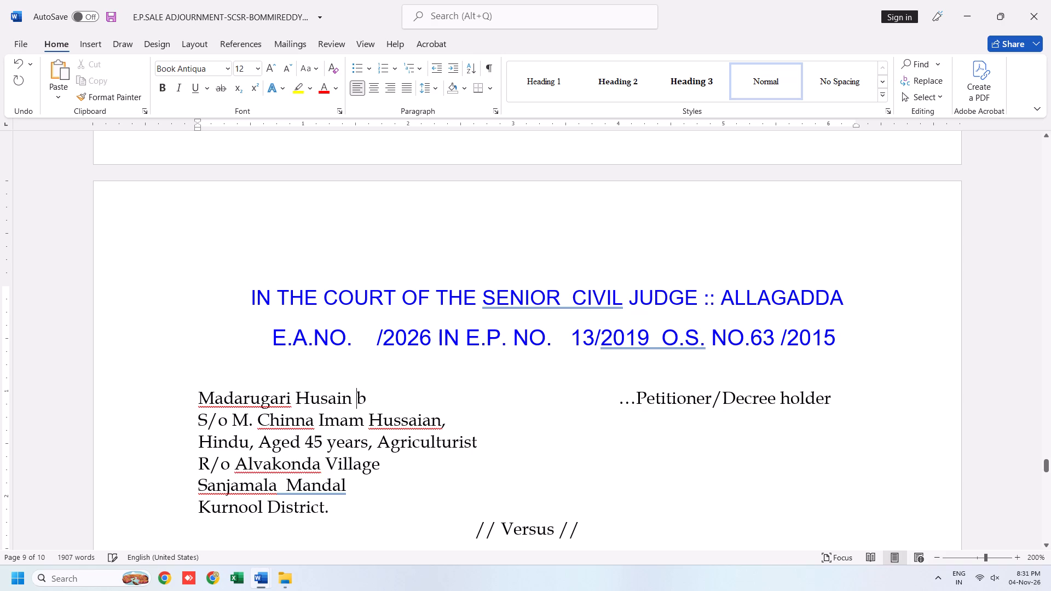
key(Delete)
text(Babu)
Set the petitioner's age in the party details to 50 years.
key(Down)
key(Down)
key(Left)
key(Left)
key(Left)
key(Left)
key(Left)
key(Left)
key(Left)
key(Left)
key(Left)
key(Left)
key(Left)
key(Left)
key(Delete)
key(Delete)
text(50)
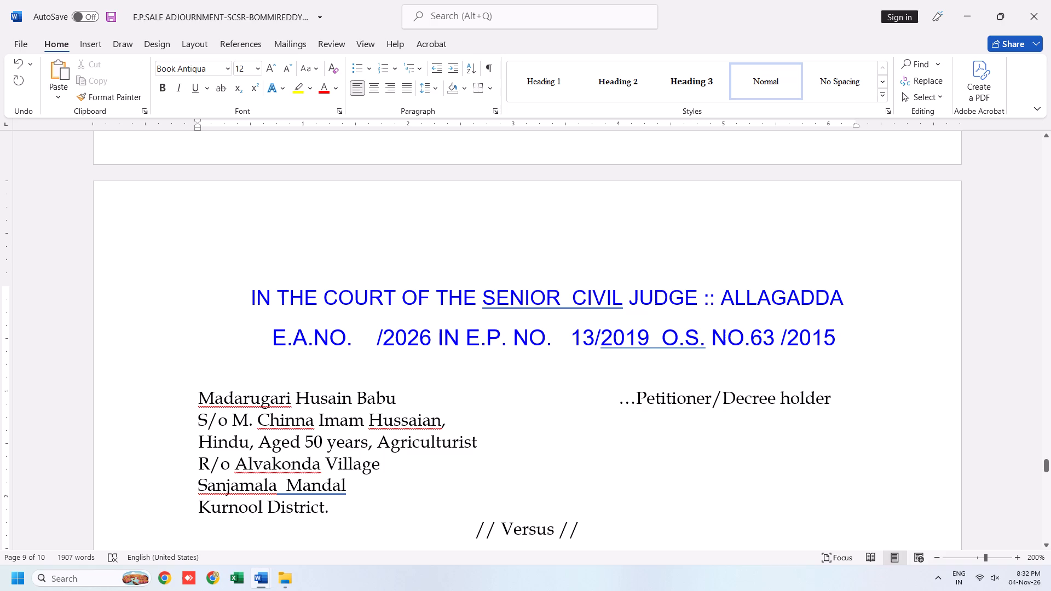
Change the petitioner's district from Kurnool to "Nandyal" and save the document.
click(203, 507)
key(Delete)
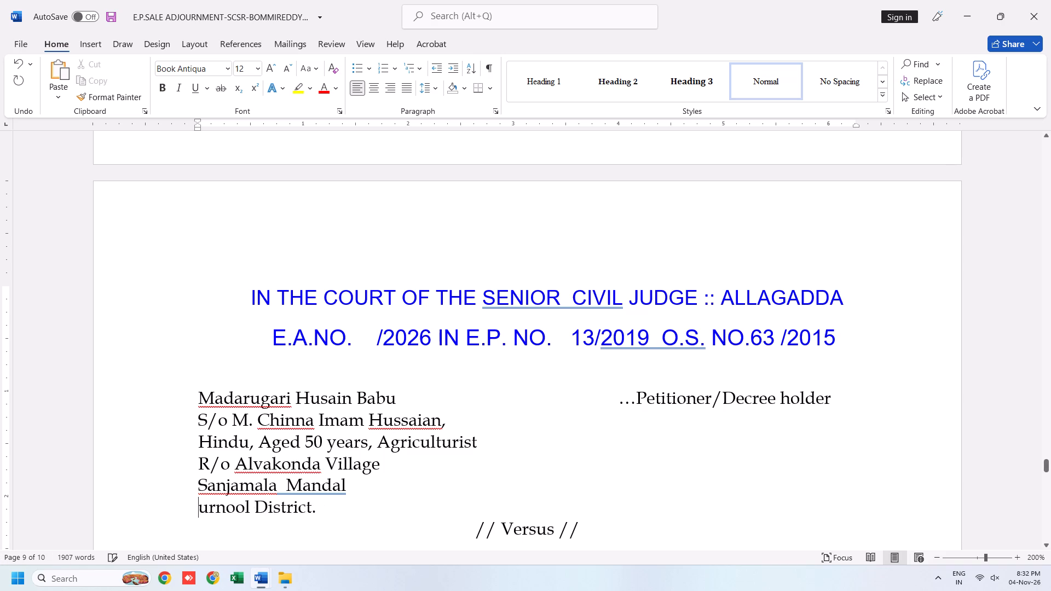
key(Delete)
key(Delete)
key(Delete)
key(Delete)
key(Delete)
key(Delete)
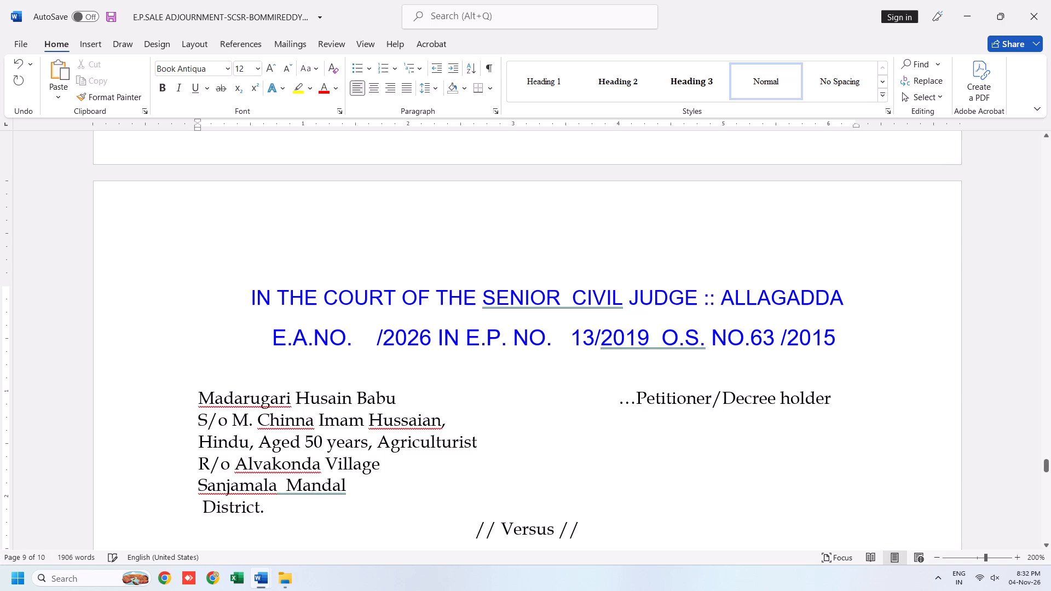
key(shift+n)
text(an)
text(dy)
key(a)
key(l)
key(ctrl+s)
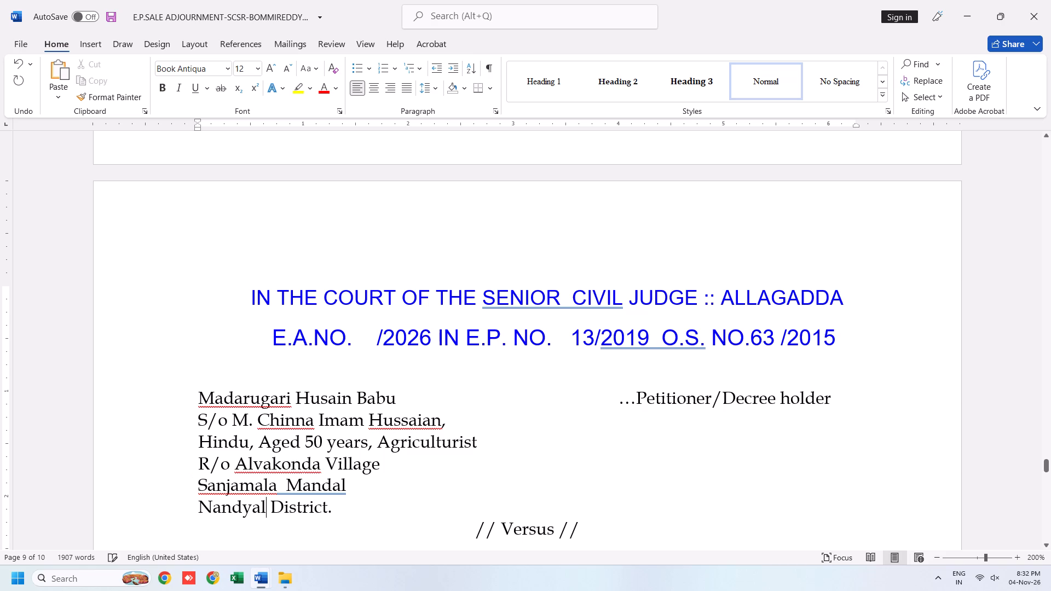
Review the petition from the respondents' details through the prayer paragraph, checking how it runs across the pages.
scroll(922, 347, down, 2)
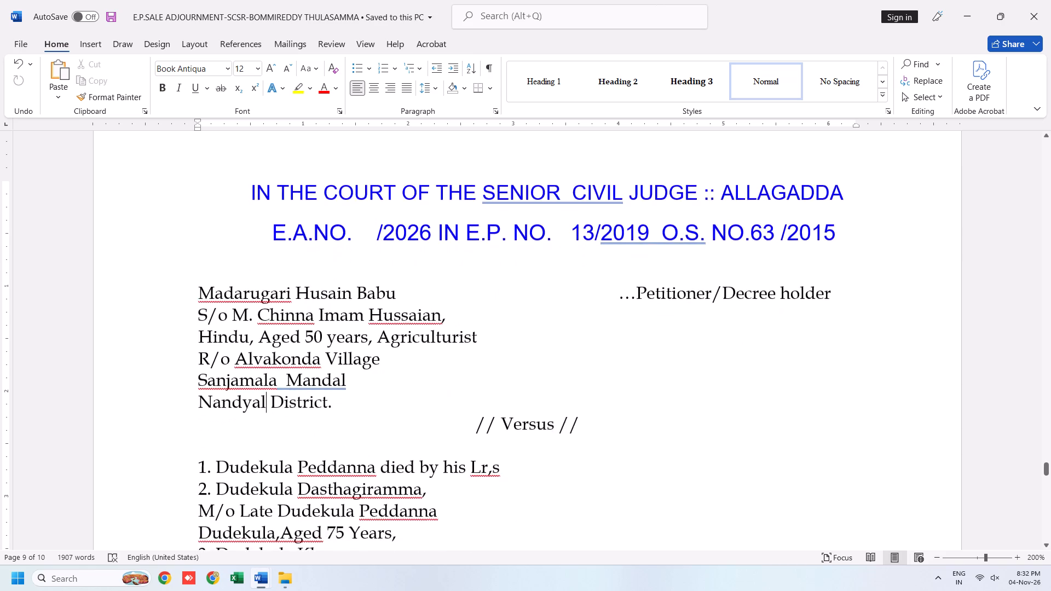
scroll(738, 402, down, 6)
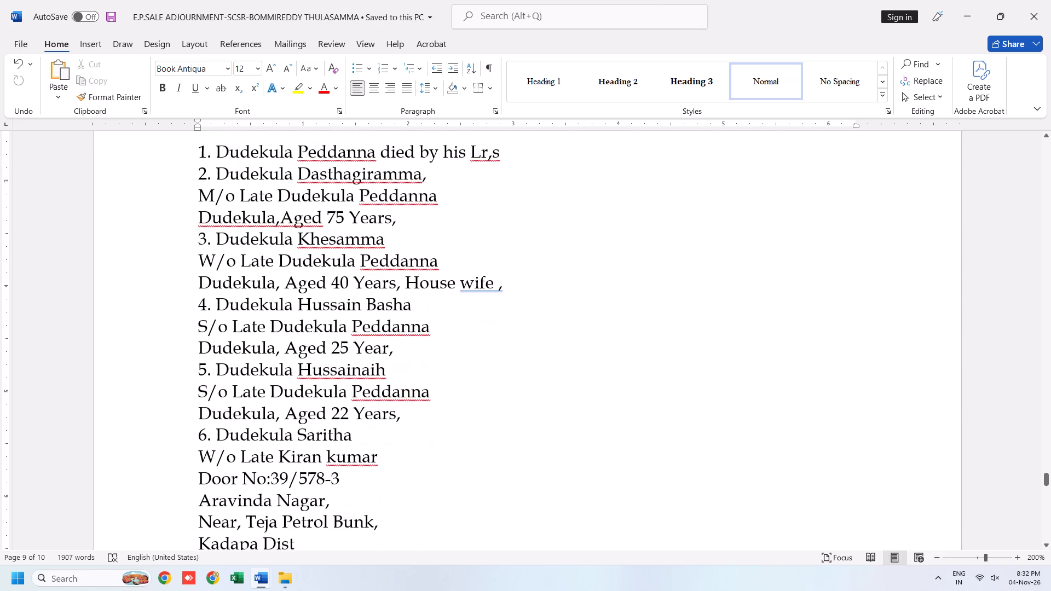
scroll(735, 391, up, 2)
scroll(735, 391, down, 6)
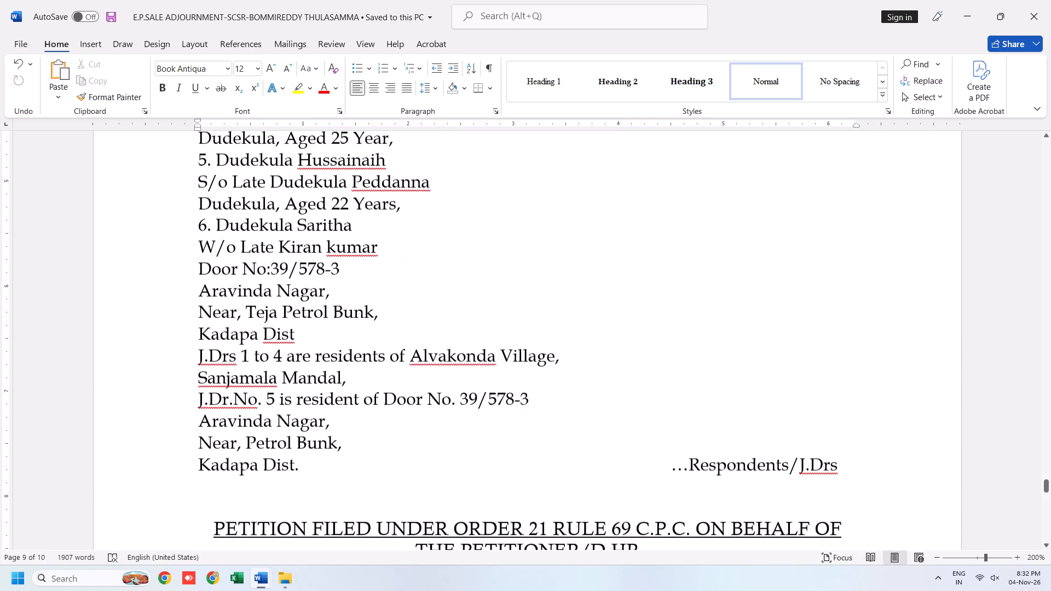
scroll(735, 391, down, 3)
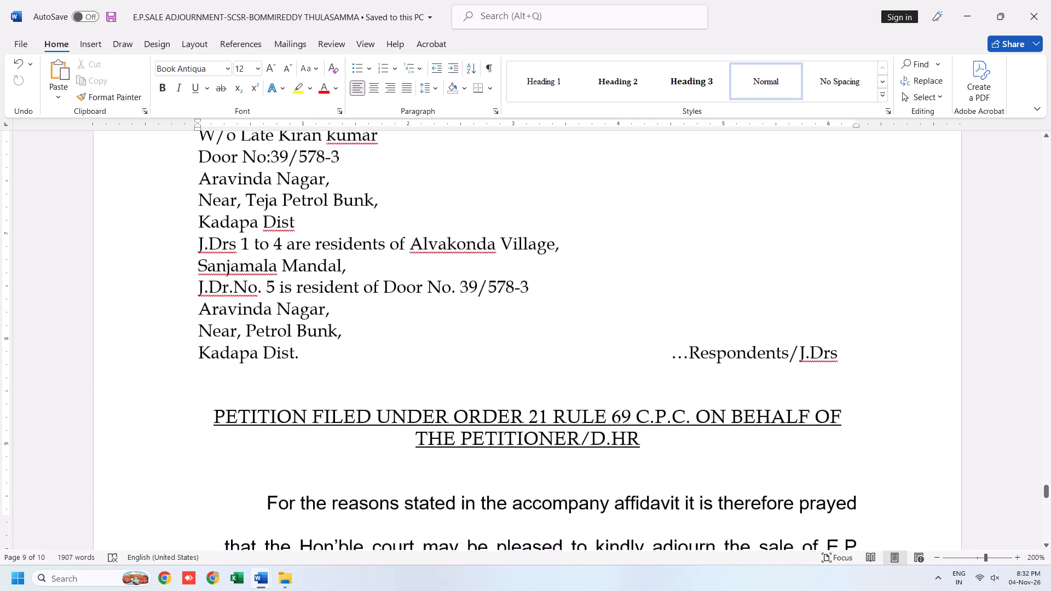
scroll(735, 391, down, 3)
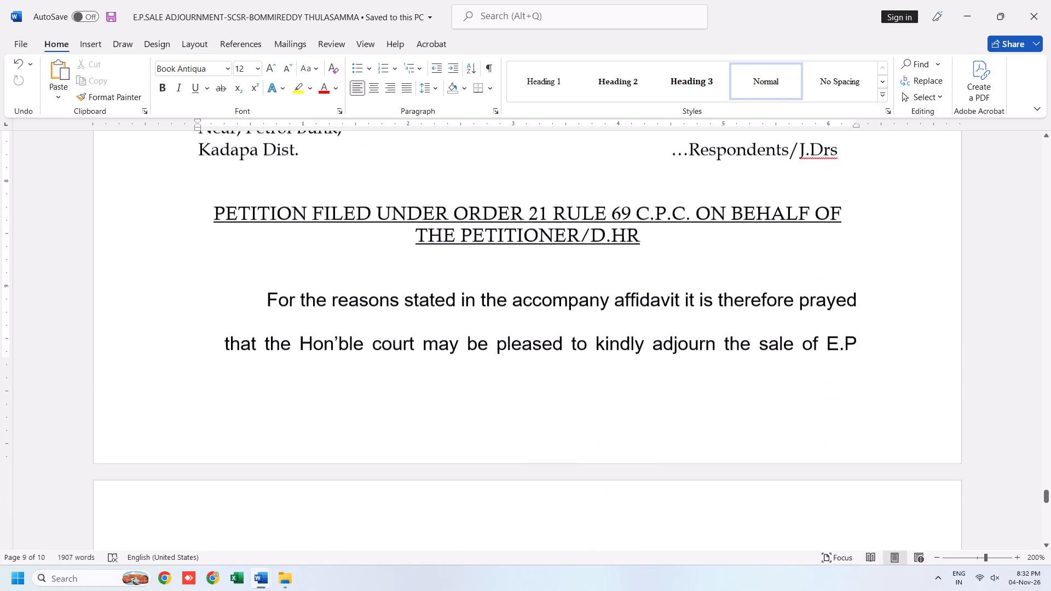
scroll(735, 391, down, 5)
scroll(735, 391, up, 10)
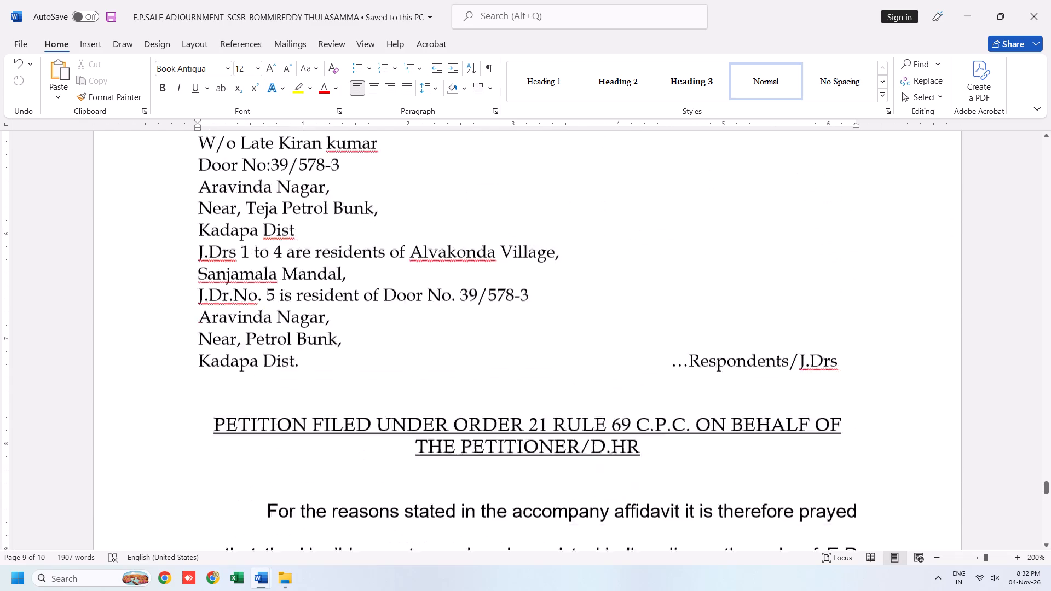
scroll(735, 391, up, 13)
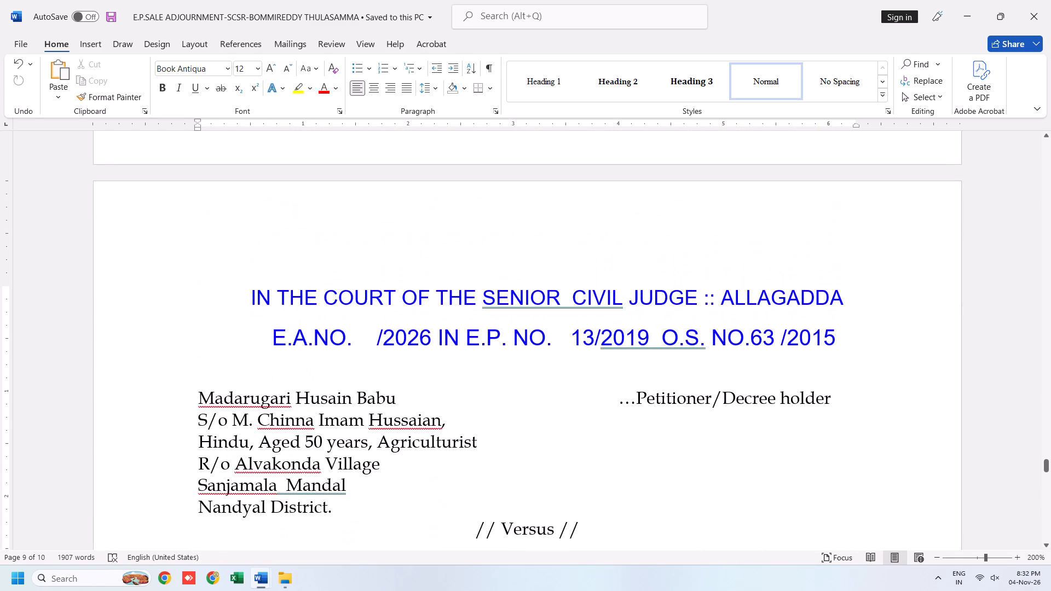
Delete the blank line between the petition's case-number heading and the petitioner's name.
click(848, 333)
key(Delete)
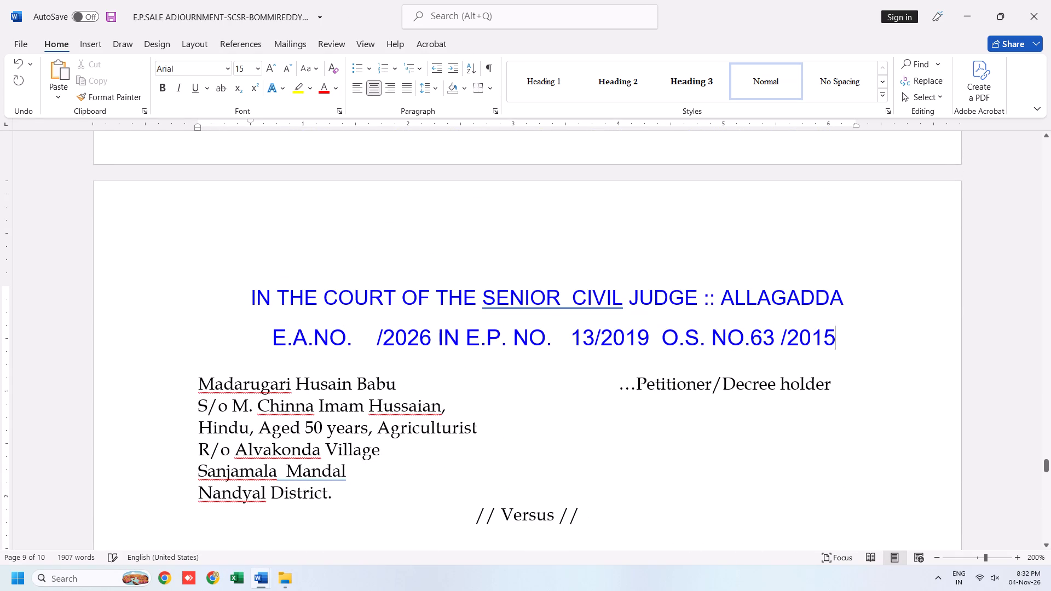
key(Delete)
key(Delete)
Remove the extra blank lines above and below the "PETITION FILED UNDER ORDER 21 RULE 69 C.P.C." title.
scroll(848, 350, down, 8)
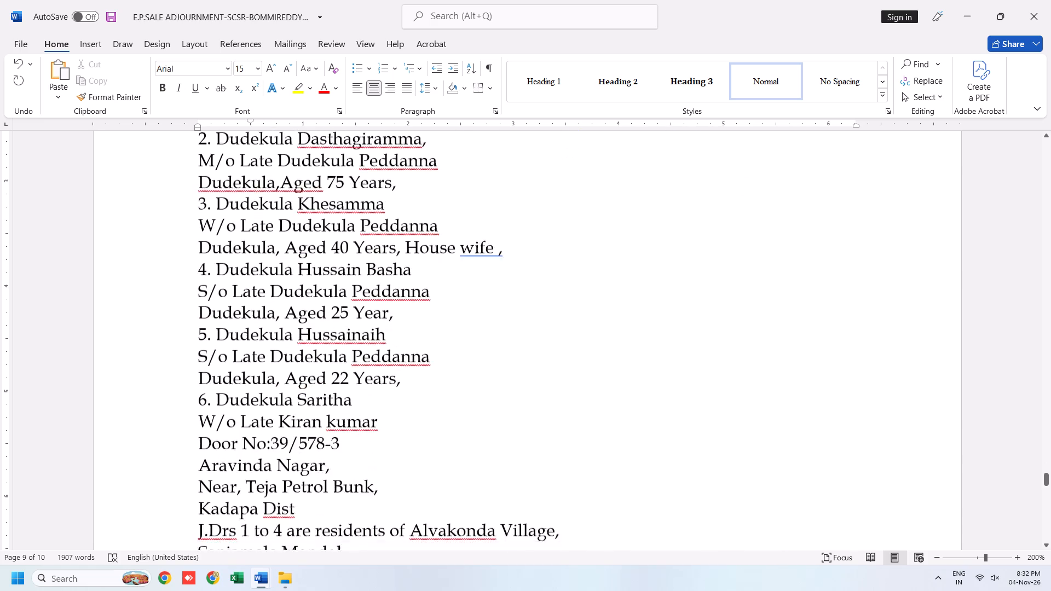
scroll(848, 353, down, 9)
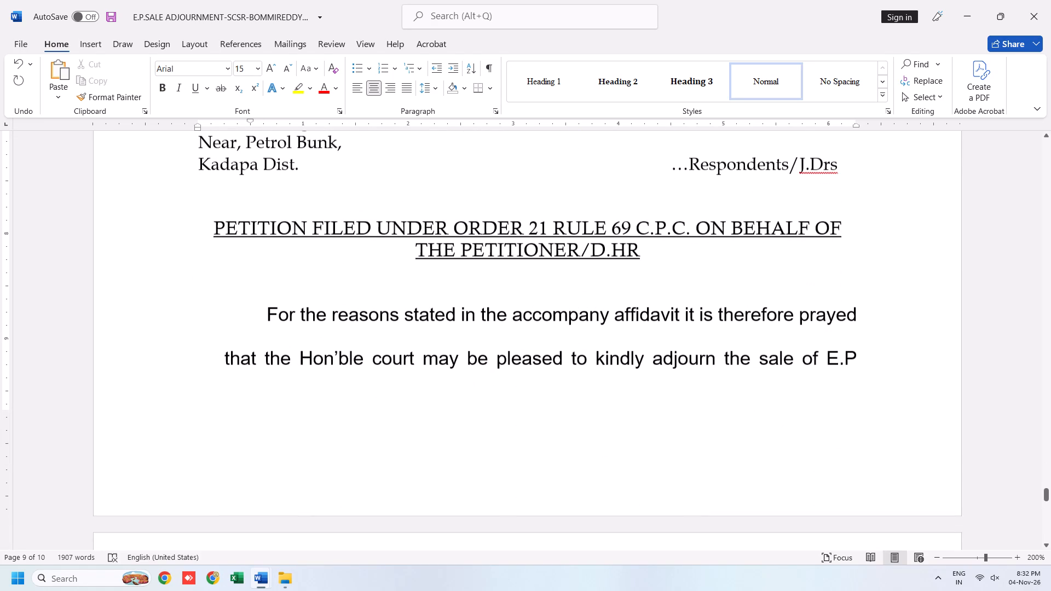
click(850, 166)
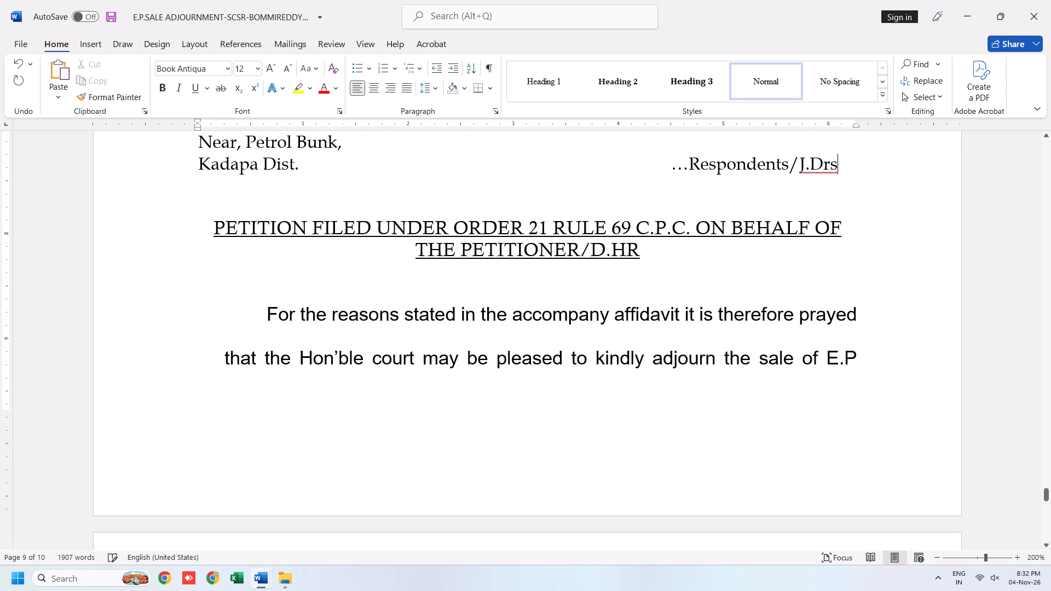
key(Delete)
key(Delete)
key(Delete)
key(Delete)
key(Delete)
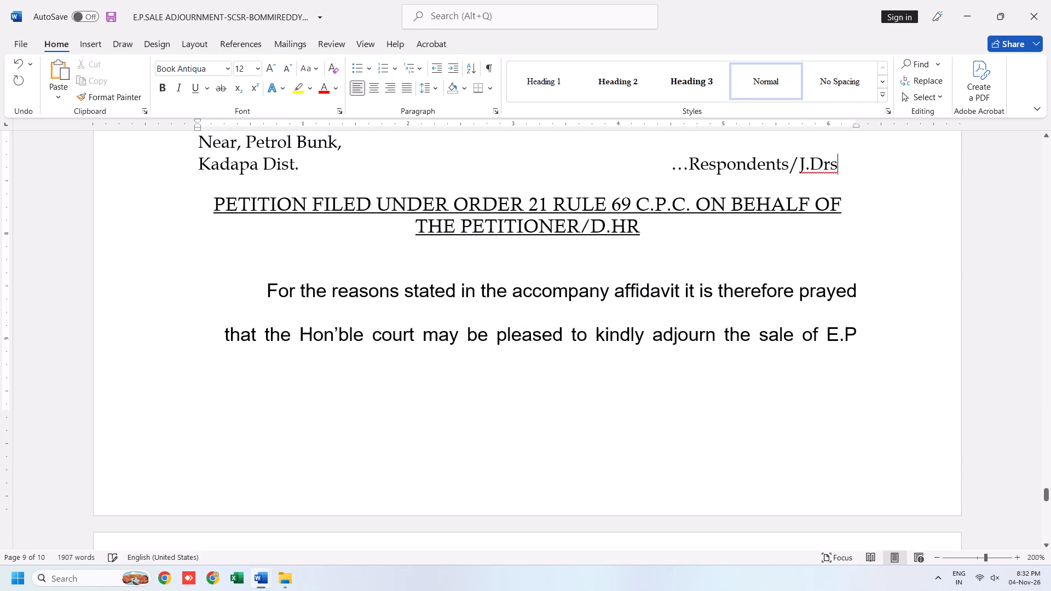
click(655, 228)
key(Delete)
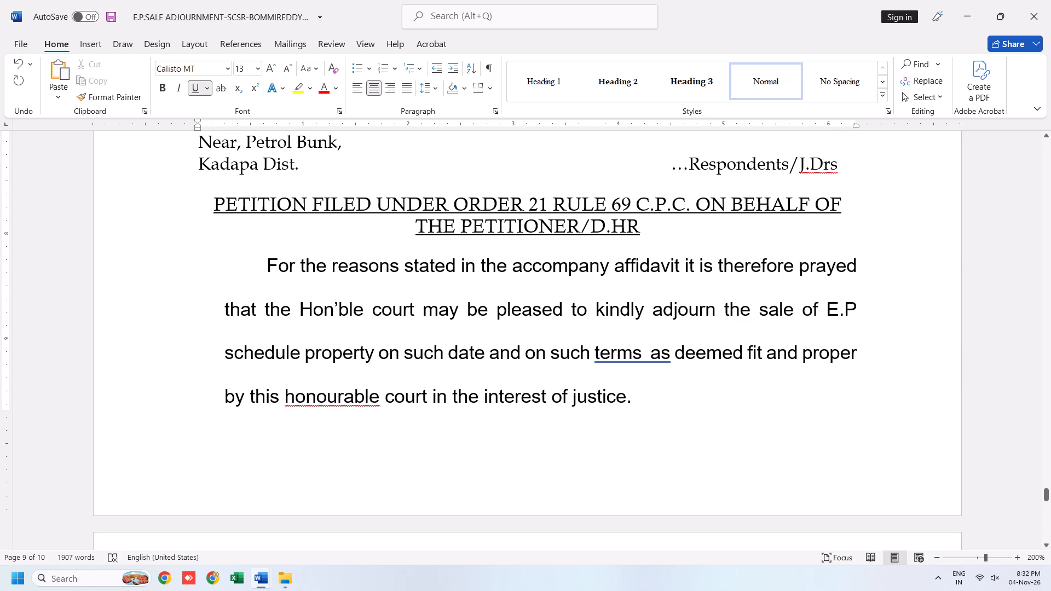
Apply single line spacing to the petition's prayer paragraph beginning "For the reasons stated in the accompany affidavit".
click(268, 260)
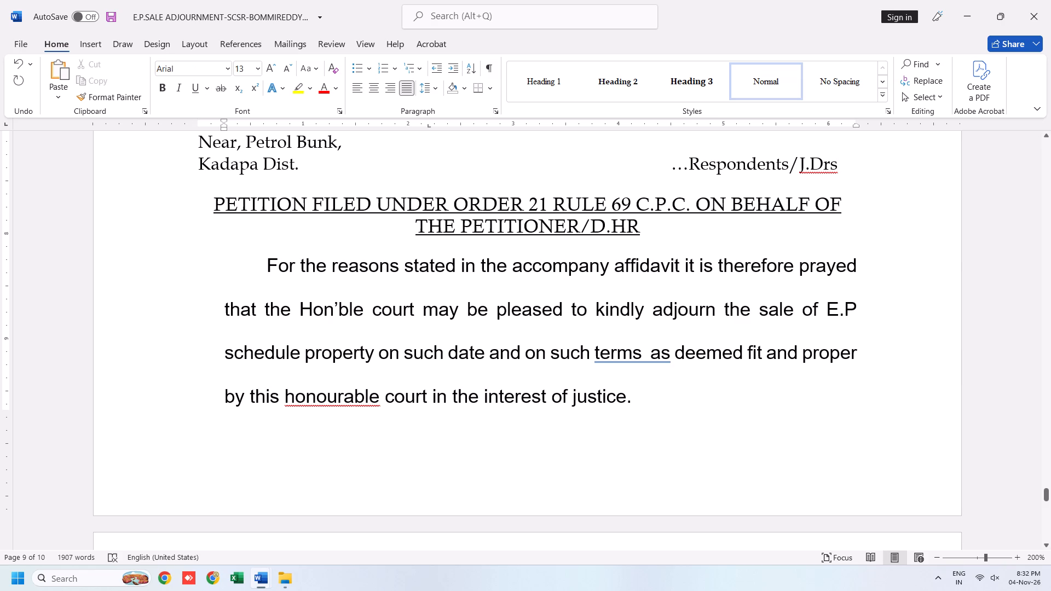
key(shift+Down)
key(shift+Down)
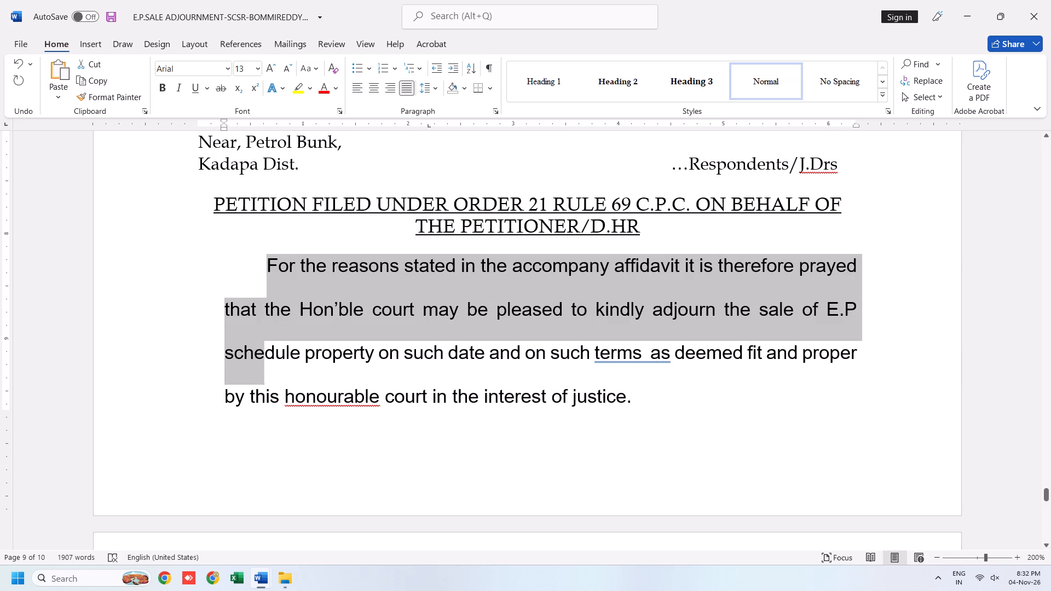
key(shift+Down)
key(shift+Down)
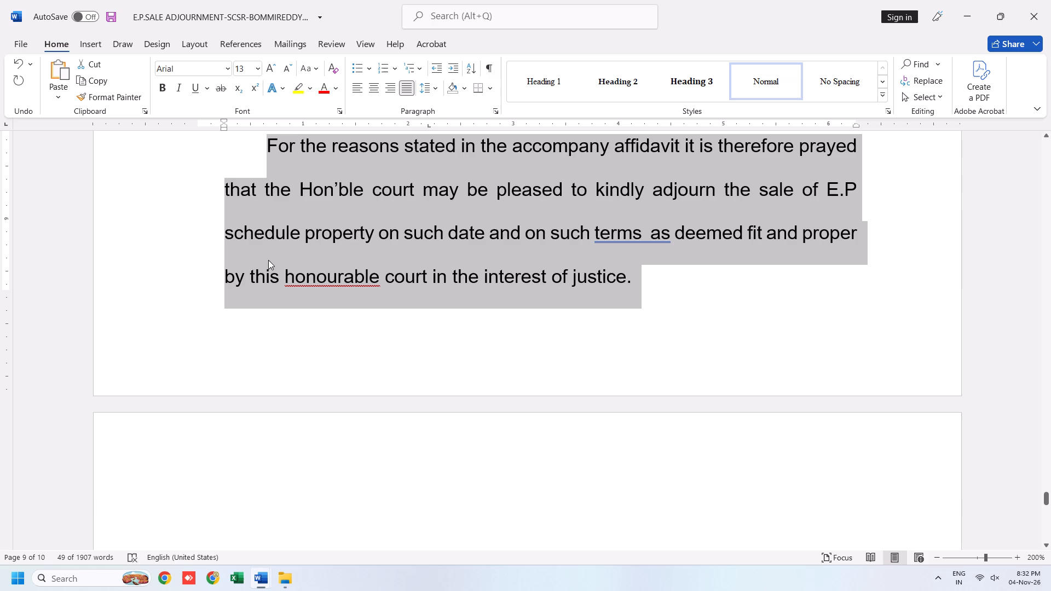
key(ctrl+1)
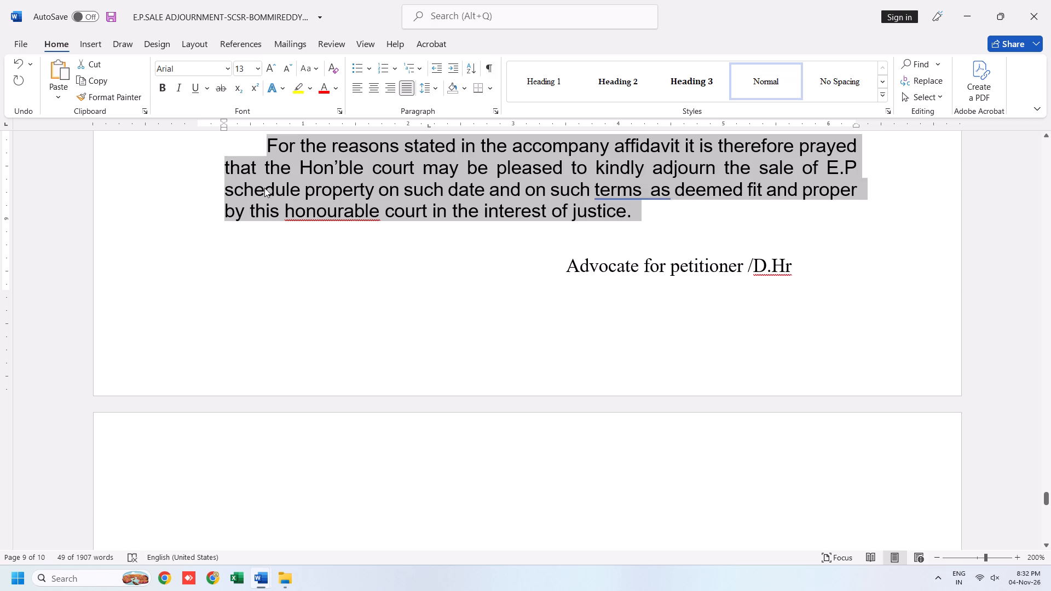
click(503, 240)
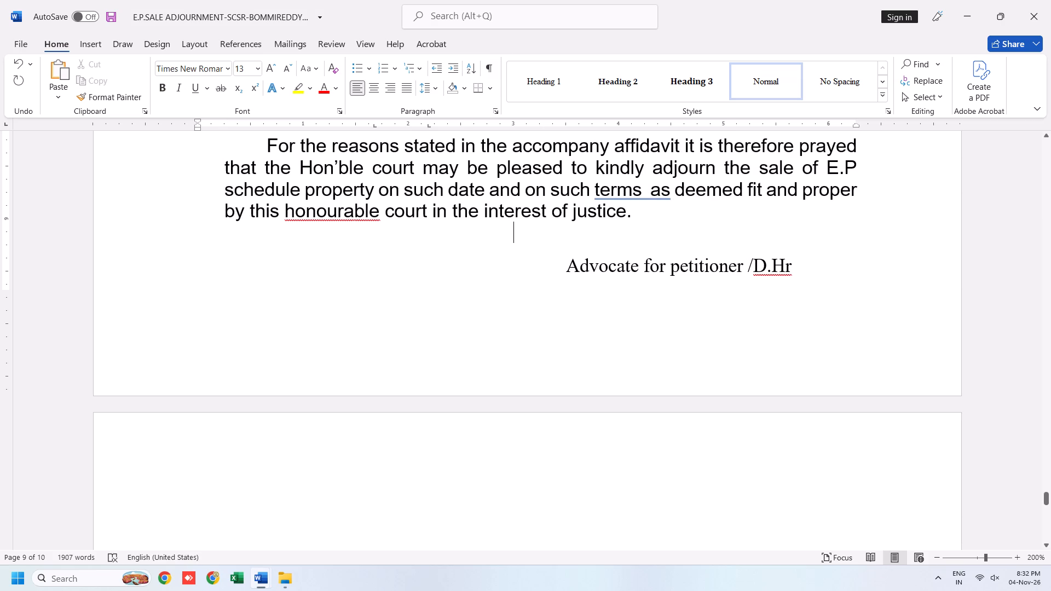
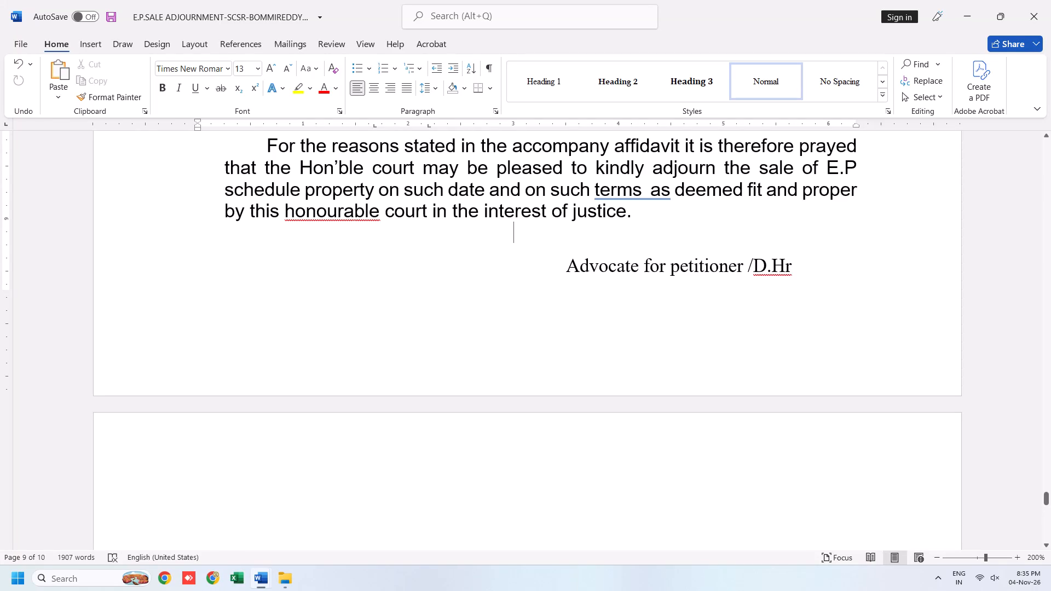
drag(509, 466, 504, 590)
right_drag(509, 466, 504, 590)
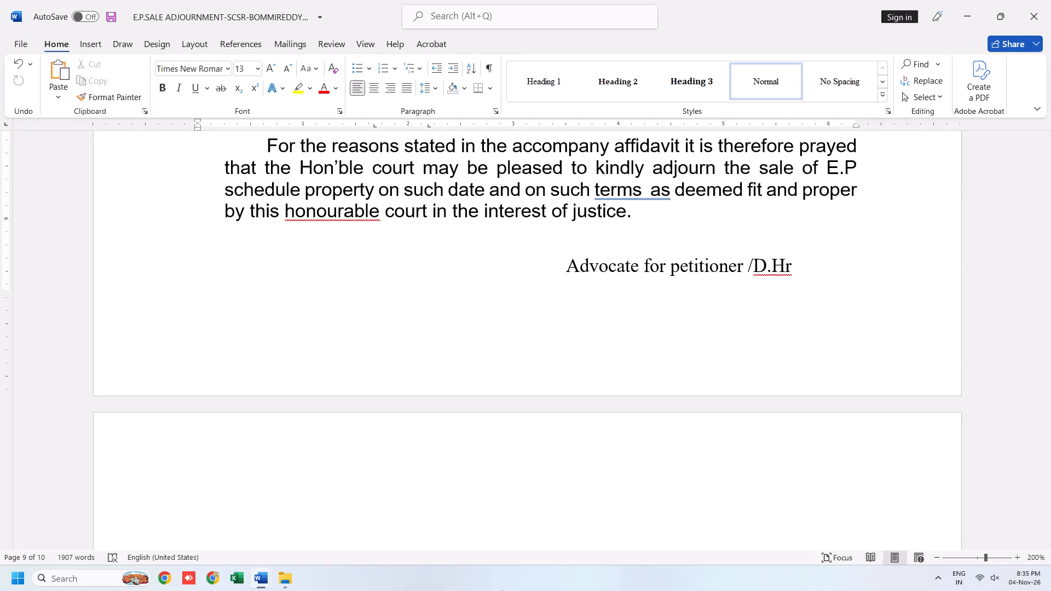
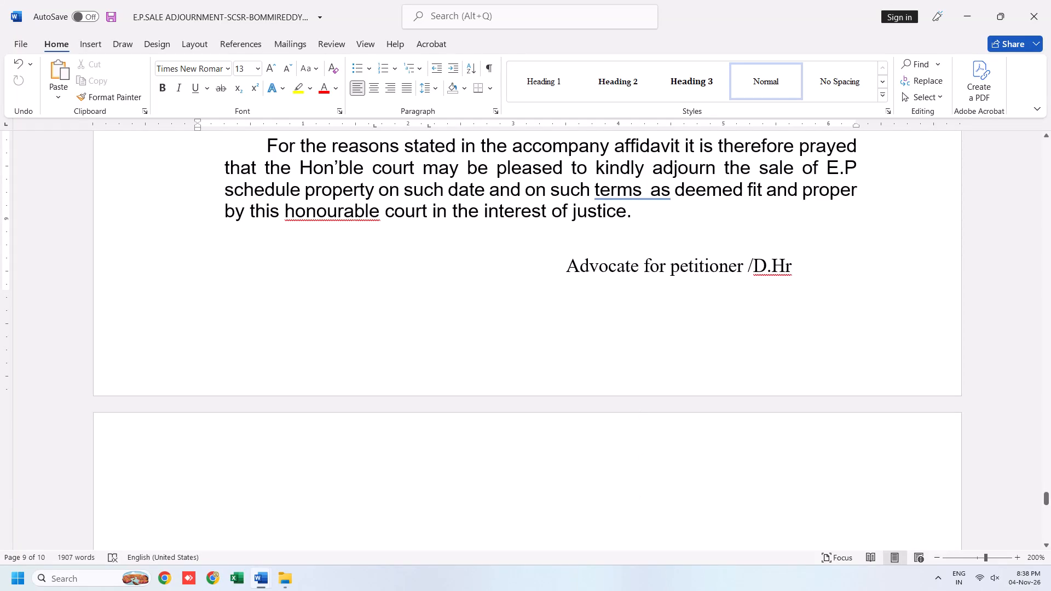
Delete the word "SENIOR" before "CIVIL JUDGE" in the petition page's court heading.
scroll(713, 311, up, 4)
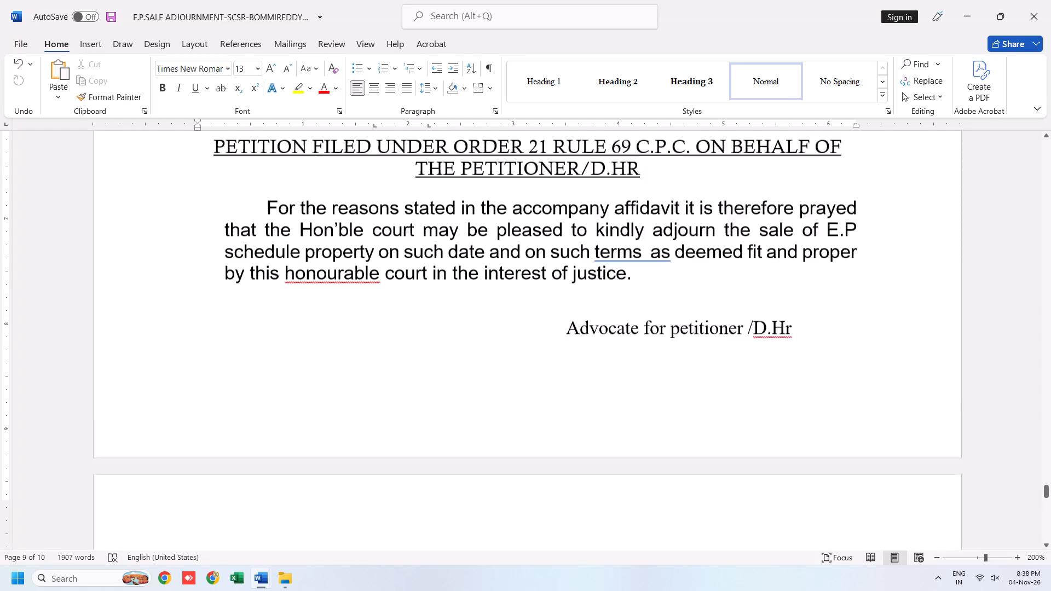
scroll(713, 311, up, 13)
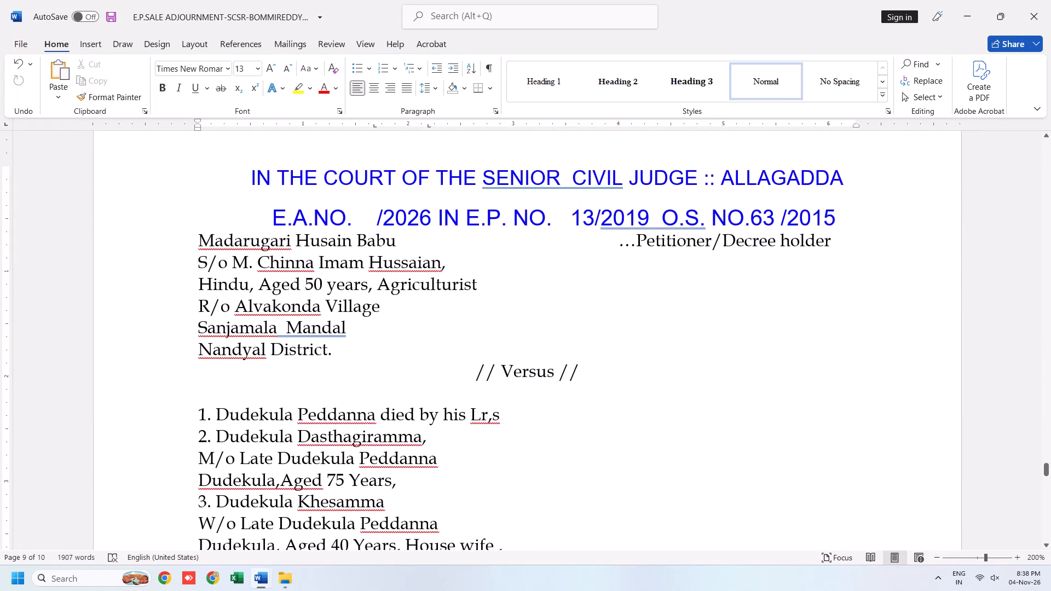
click(483, 176)
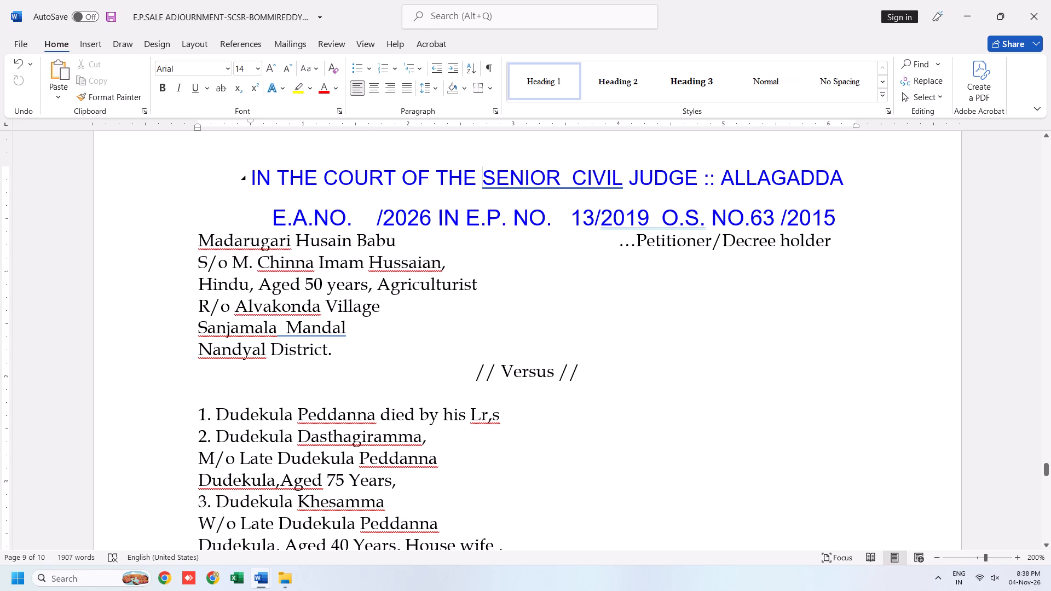
key(Delete)
key(Delete)
key(Delete)
key(Delete)
key(Delete)
key(Delete)
key(Delete)
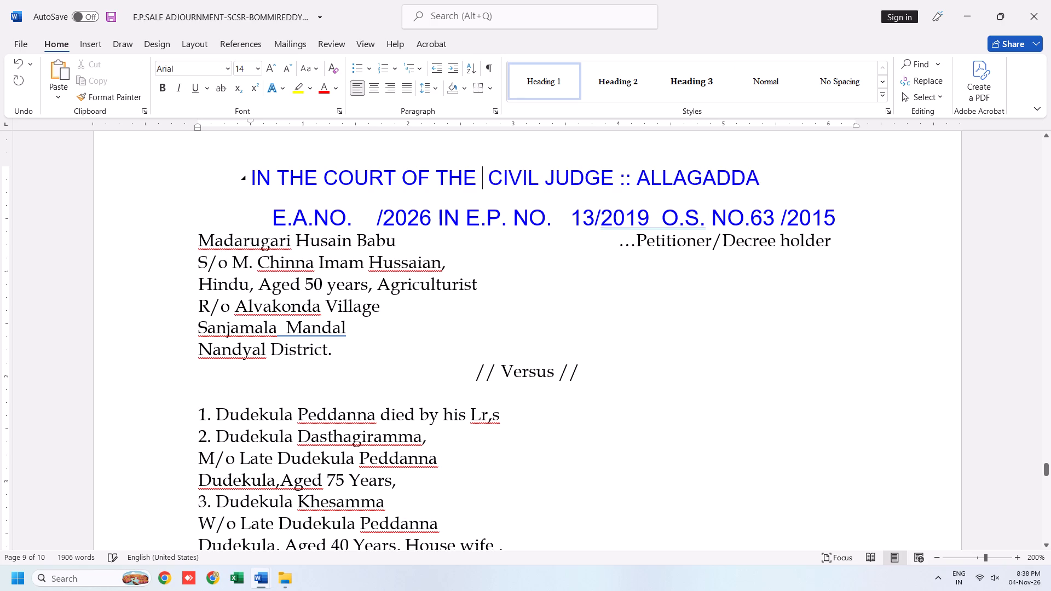
Insert "( SENIOR DIVISON)" before "ALLAGADDA" in the petition's court heading.
key(Right)
key(Right)
key(Right)
key(Right)
key(Right)
key(Right)
key(Right)
key(Right)
key(Right)
key(Right)
key(Right)
key(Right)
key(Right)
key(Right)
key(Right)
key(Right)
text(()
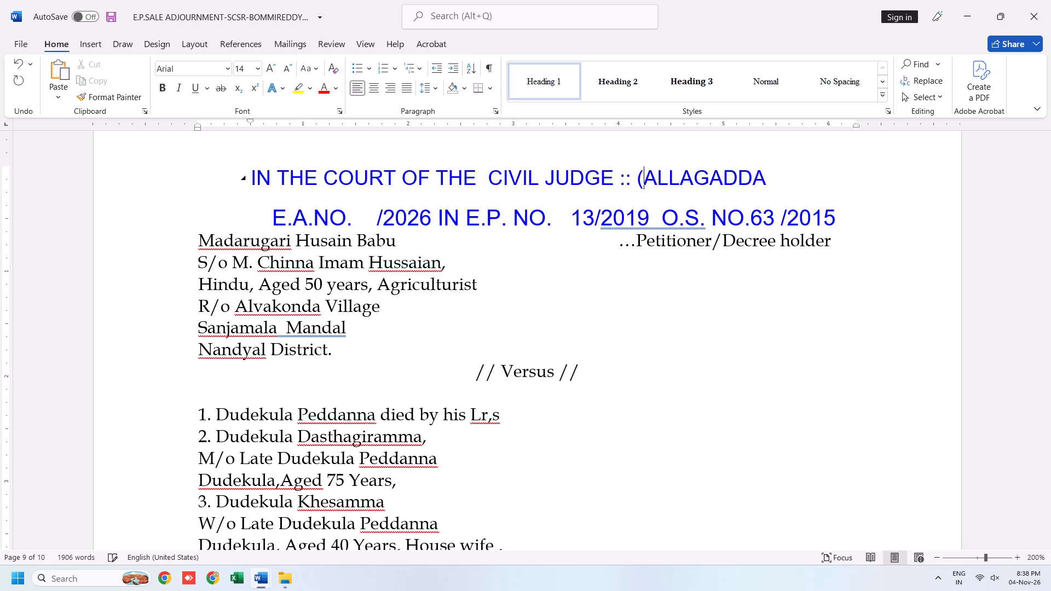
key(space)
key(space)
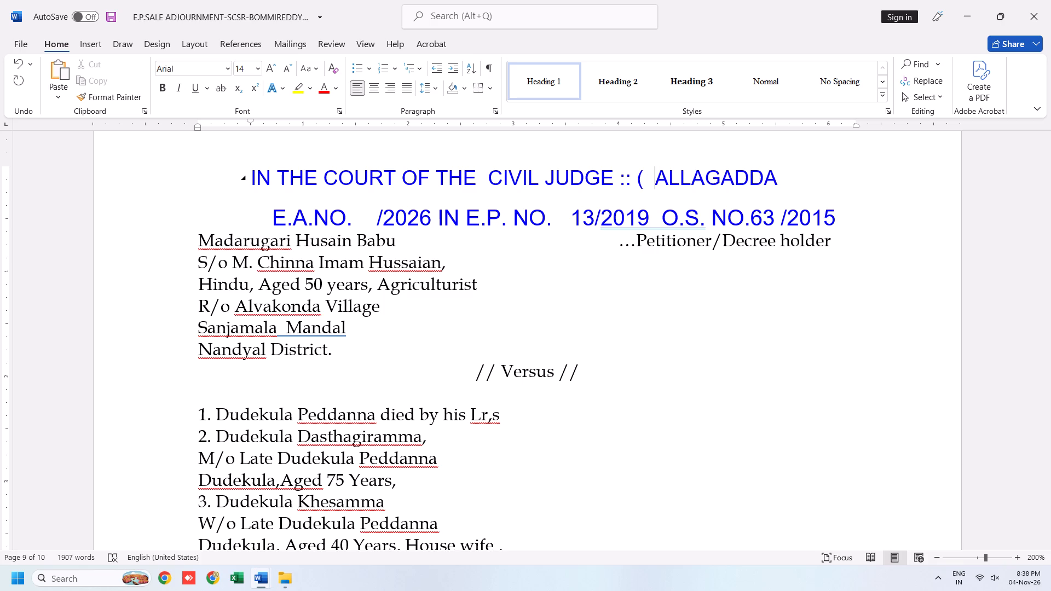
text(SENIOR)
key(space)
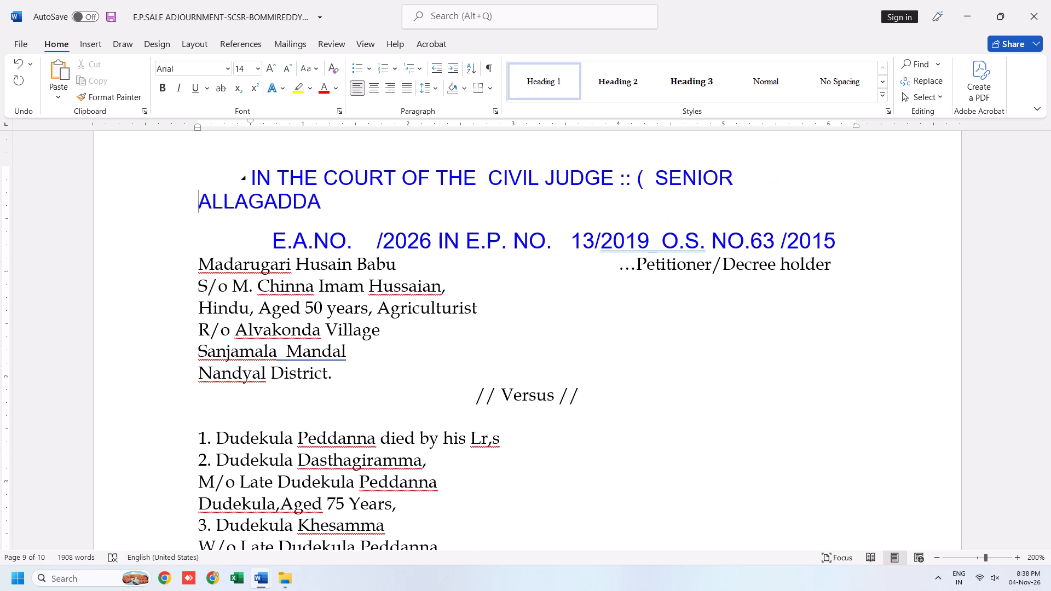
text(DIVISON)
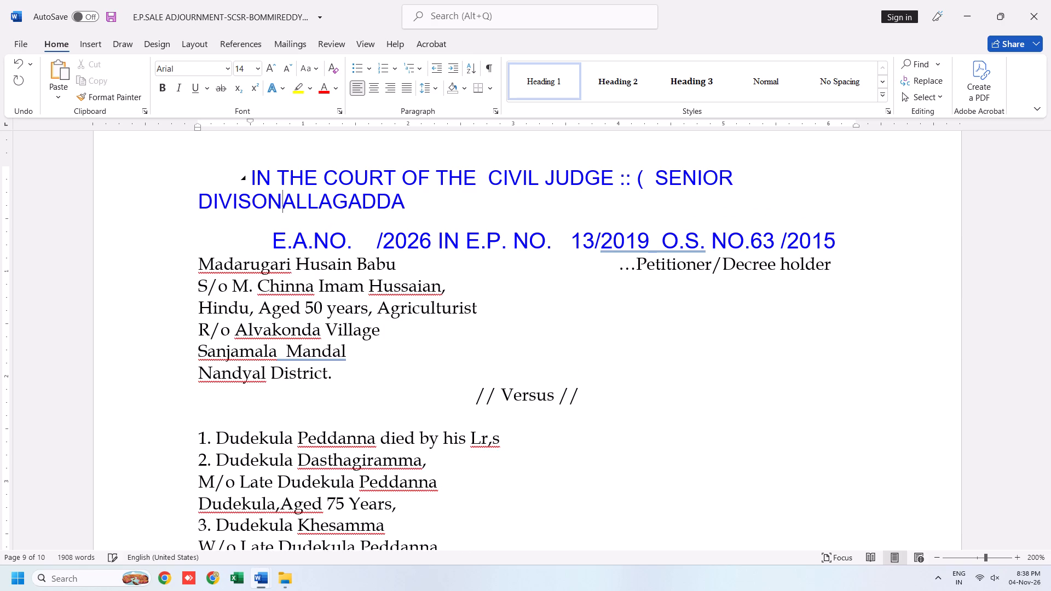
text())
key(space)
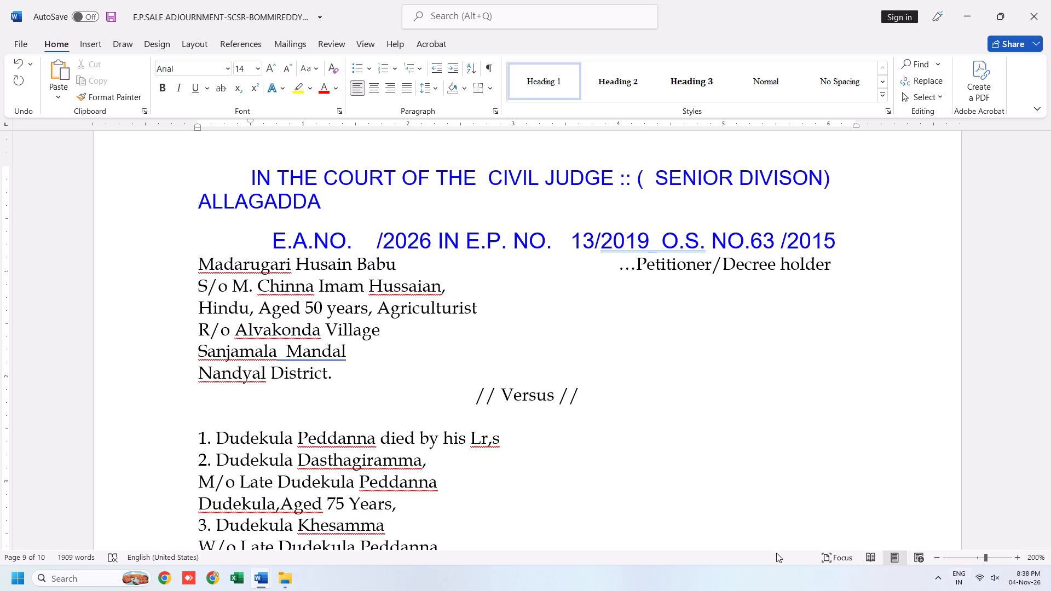
Center the petition's court heading, keeping its font size at 14.
click(236, 171)
key(shift+Down)
key(shift+Down)
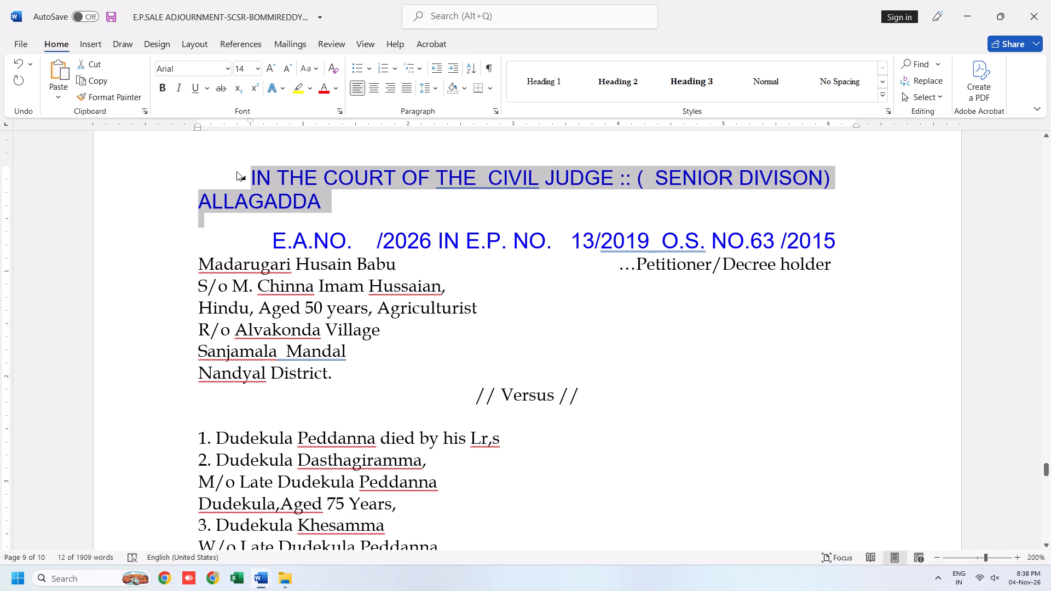
key(ctrl+bracketleft)
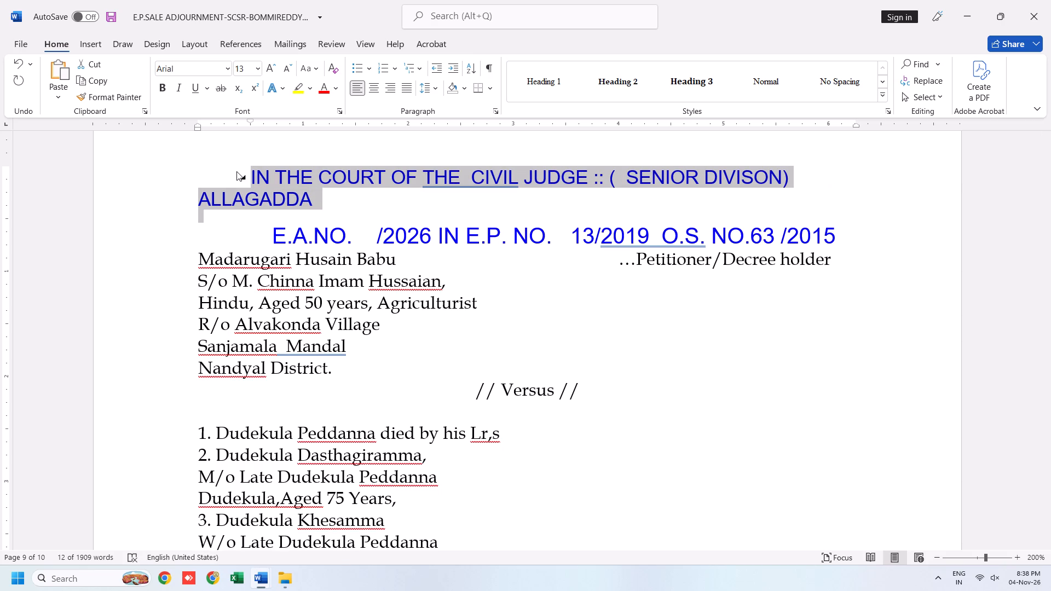
key(ctrl+bracketright)
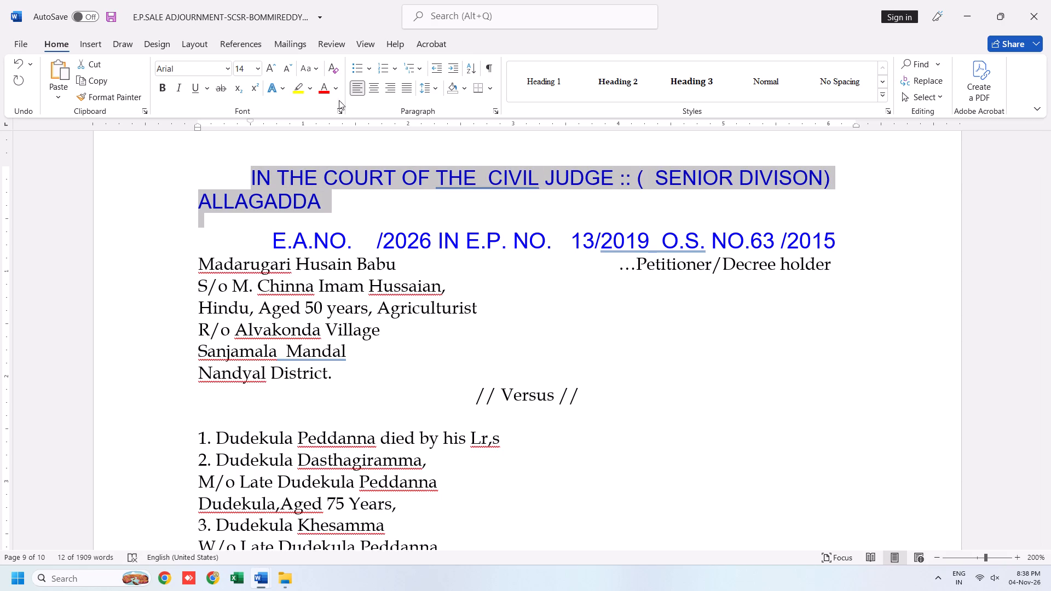
click(376, 89)
click(661, 346)
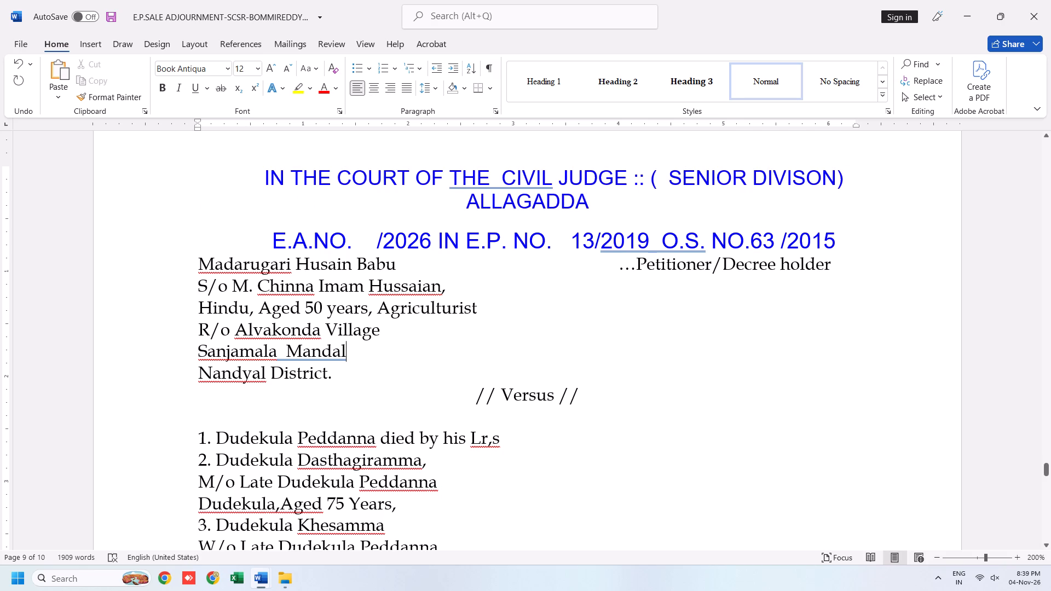
Remove an empty line between the petition's prayer paragraph and the advocate's signature line.
scroll(667, 346, down, 13)
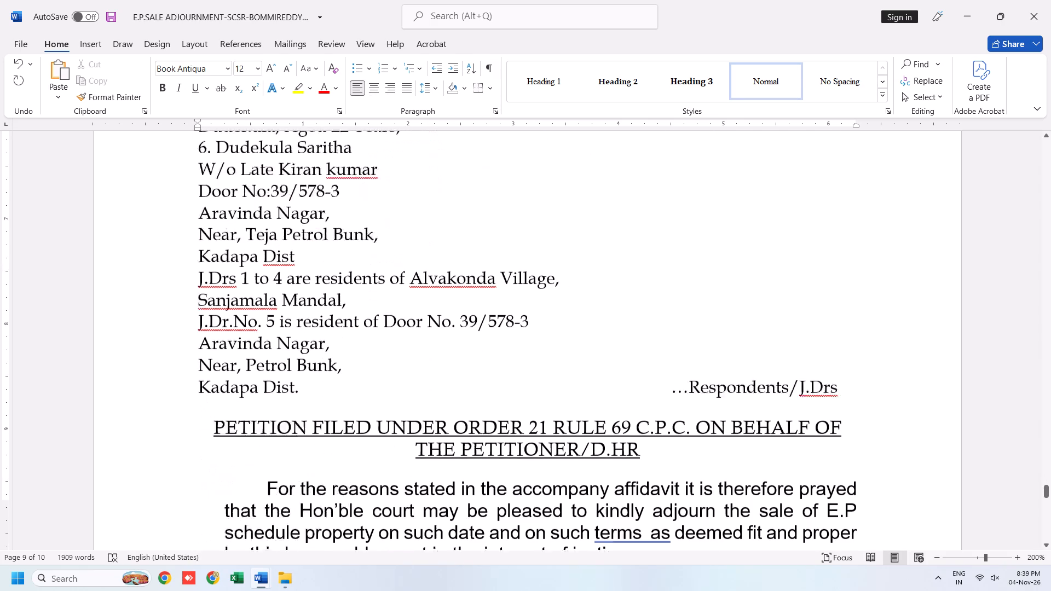
scroll(681, 372, down, 4)
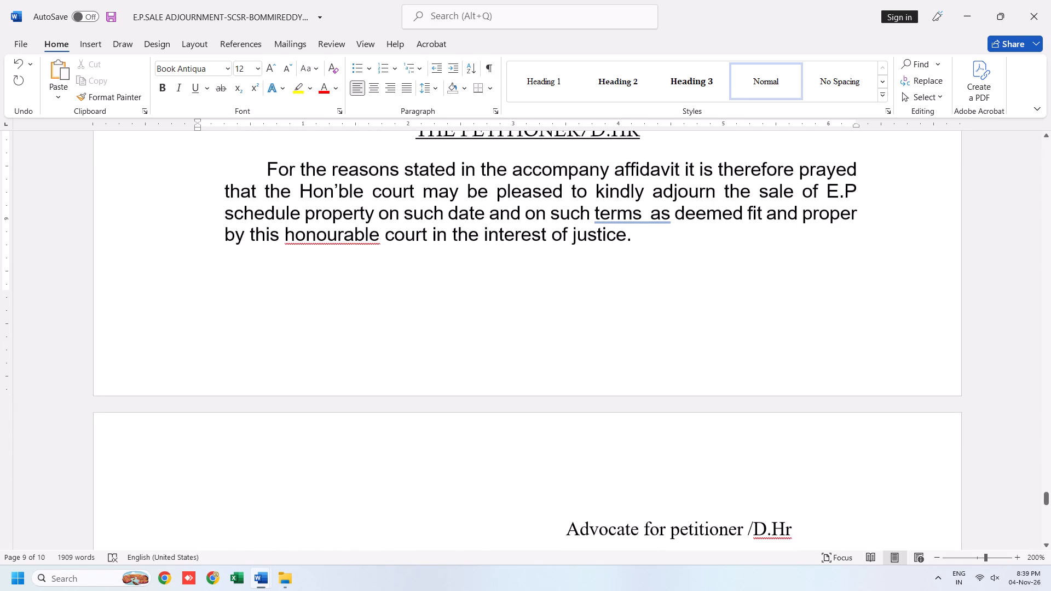
click(645, 231)
key(Delete)
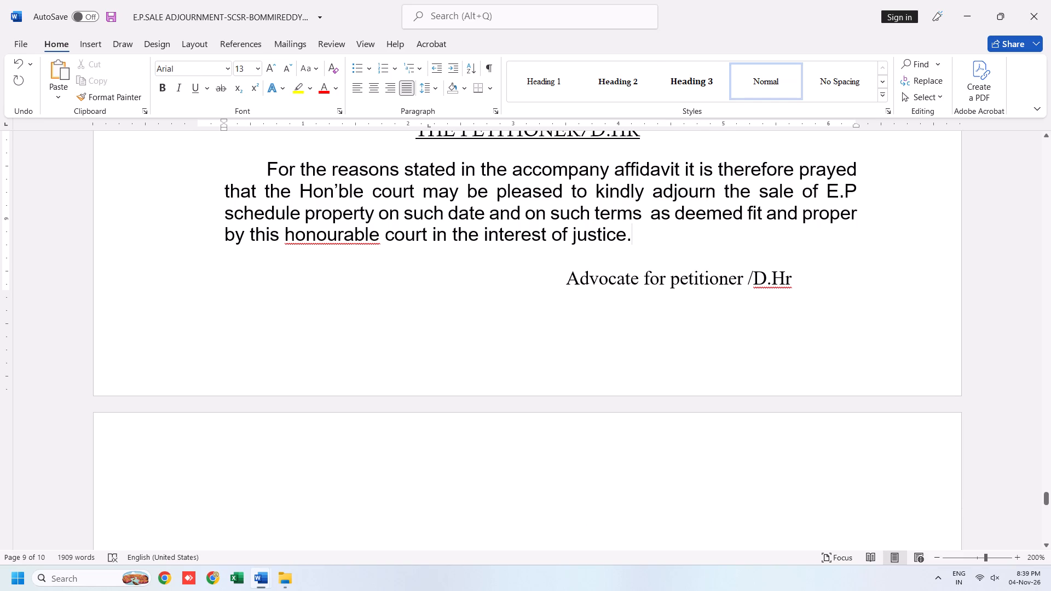
Review the petition and the affidavit from its court heading through the numbered statements to the signature lines.
scroll(827, 332, up, 4)
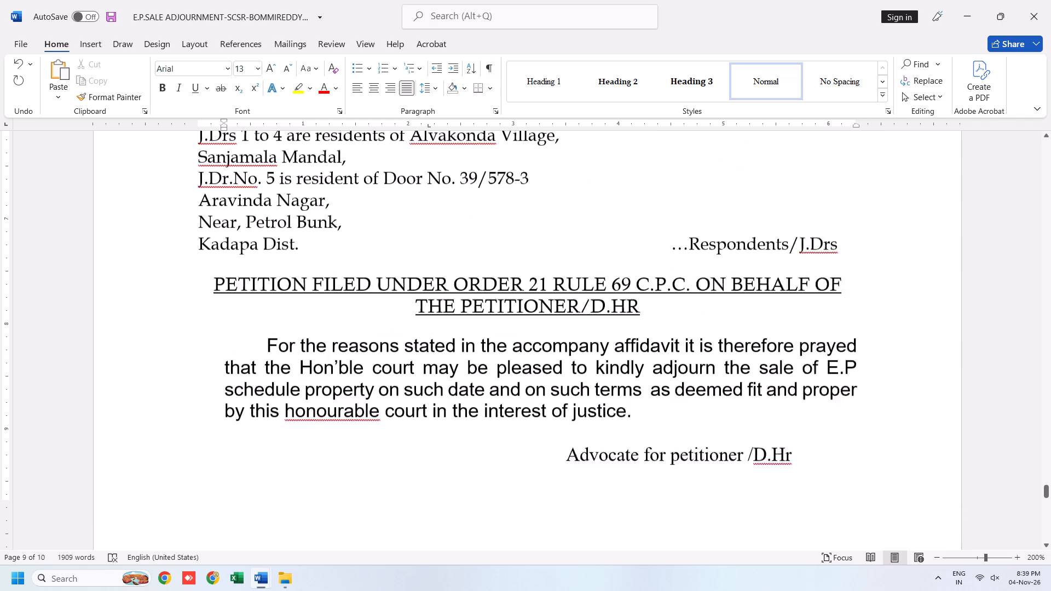
scroll(827, 332, up, 12)
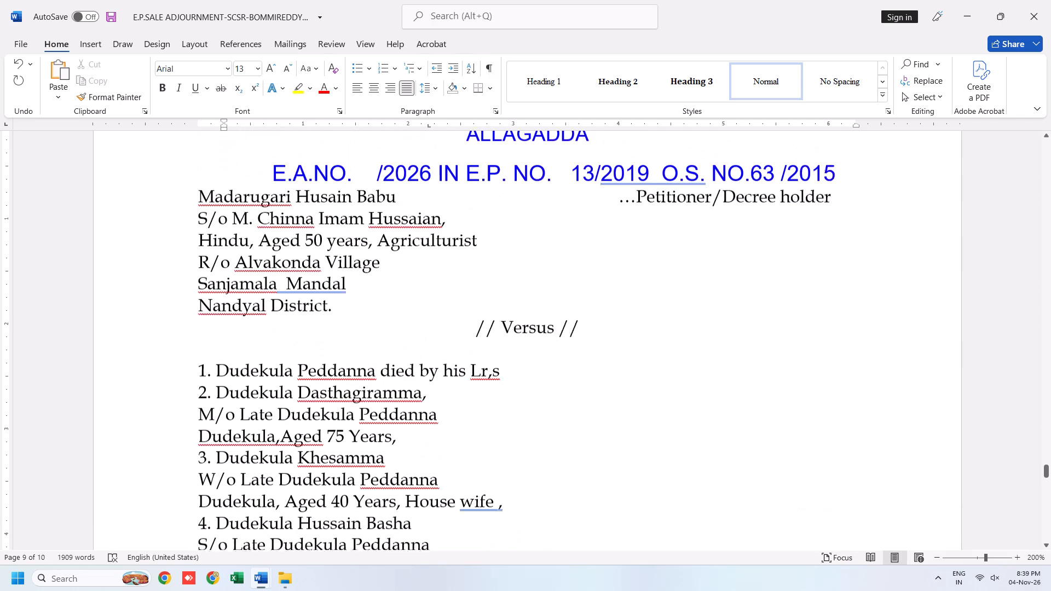
scroll(827, 332, up, 12)
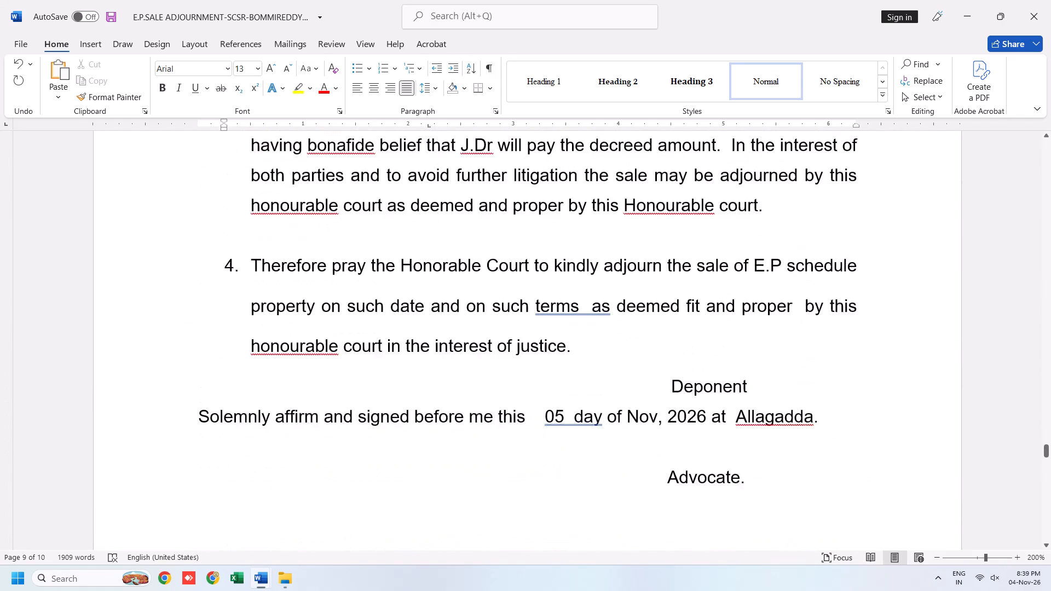
scroll(827, 332, up, 17)
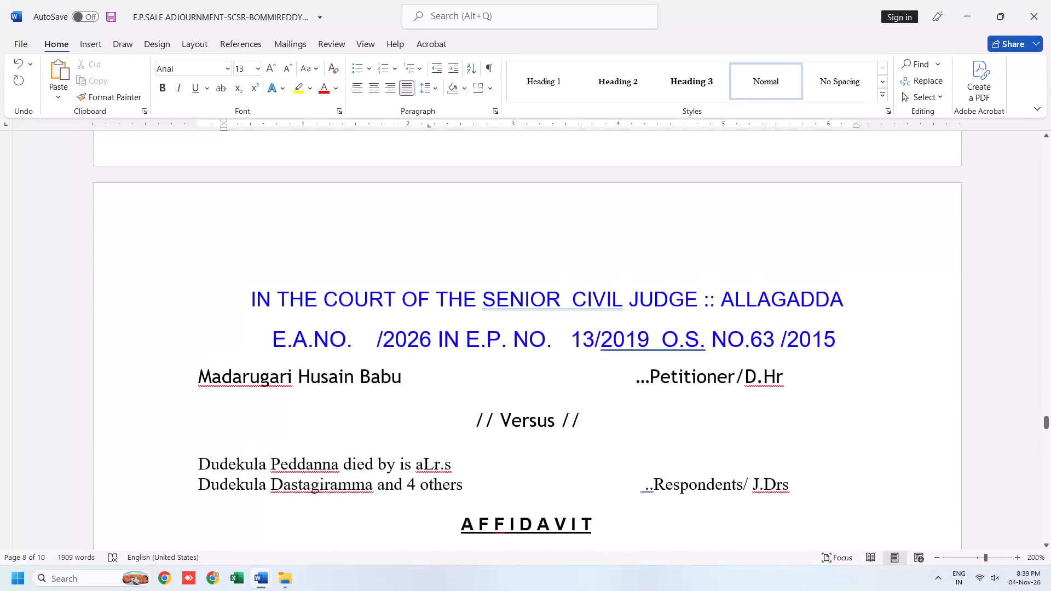
scroll(827, 332, down, 8)
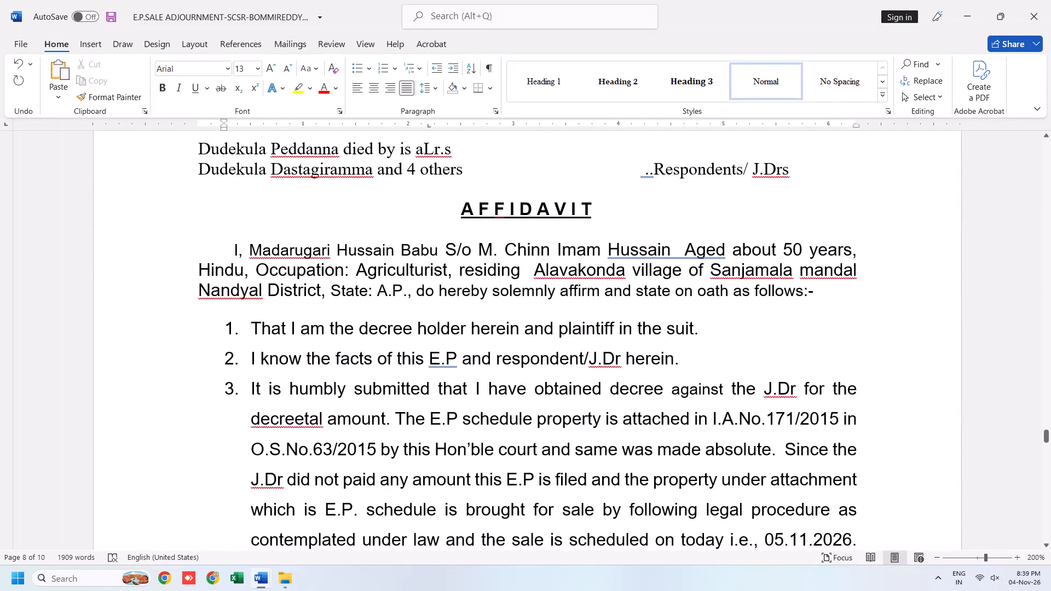
scroll(827, 332, down, 2)
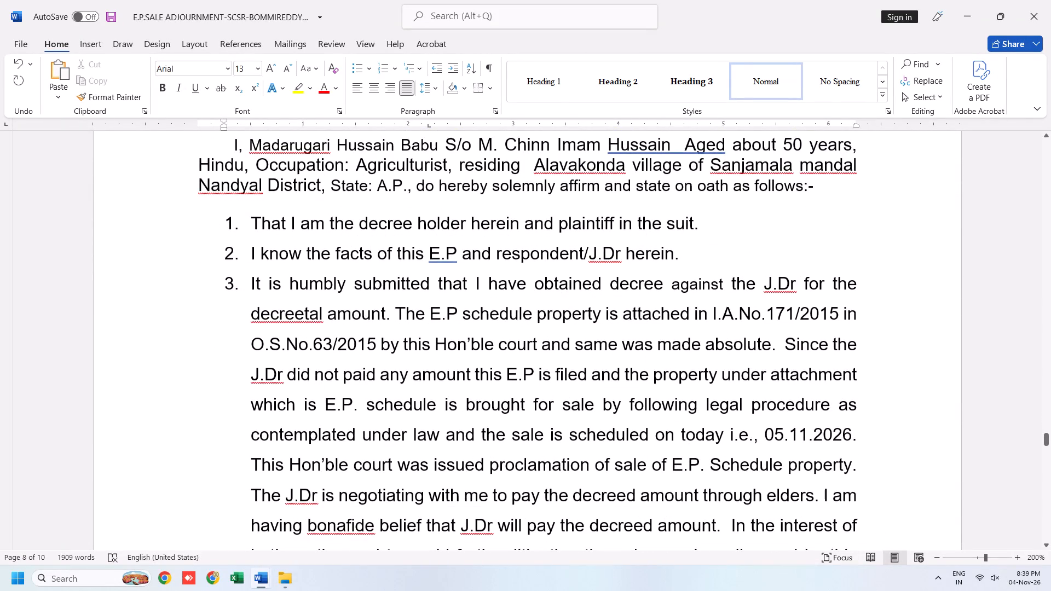
scroll(667, 342, down, 6)
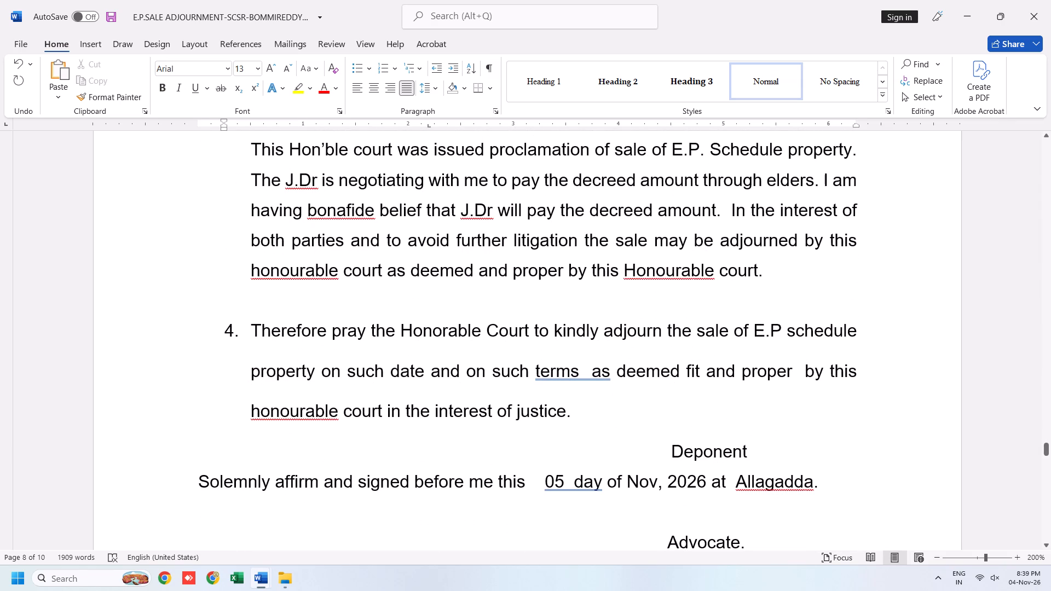
Save the document and print only the current page containing the affidavit on the Brother DCP-B7640DW.
click(524, 329)
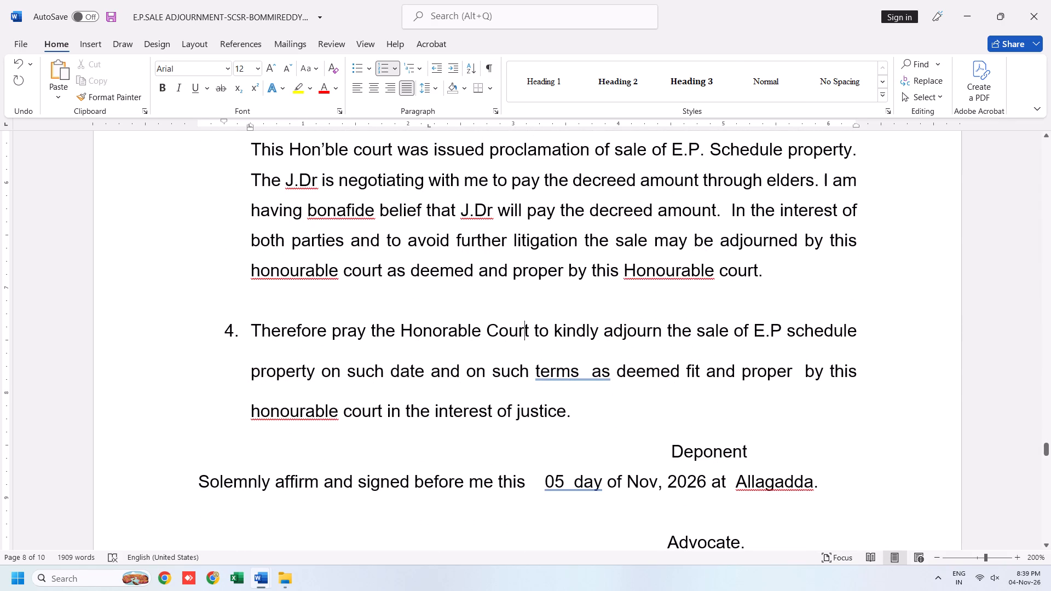
key(ctrl+s)
key(ctrl+p)
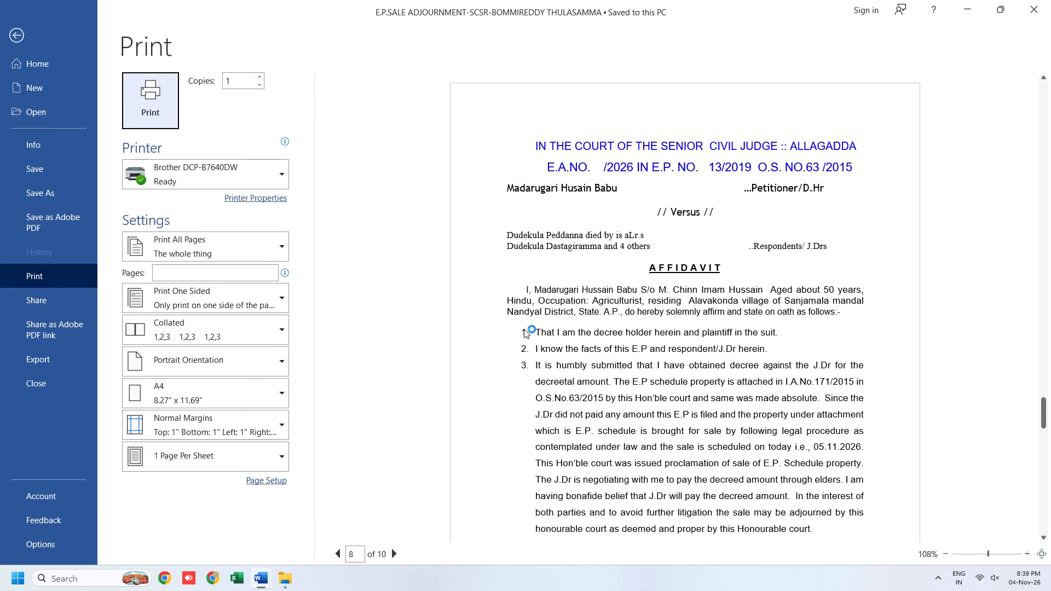
click(281, 246)
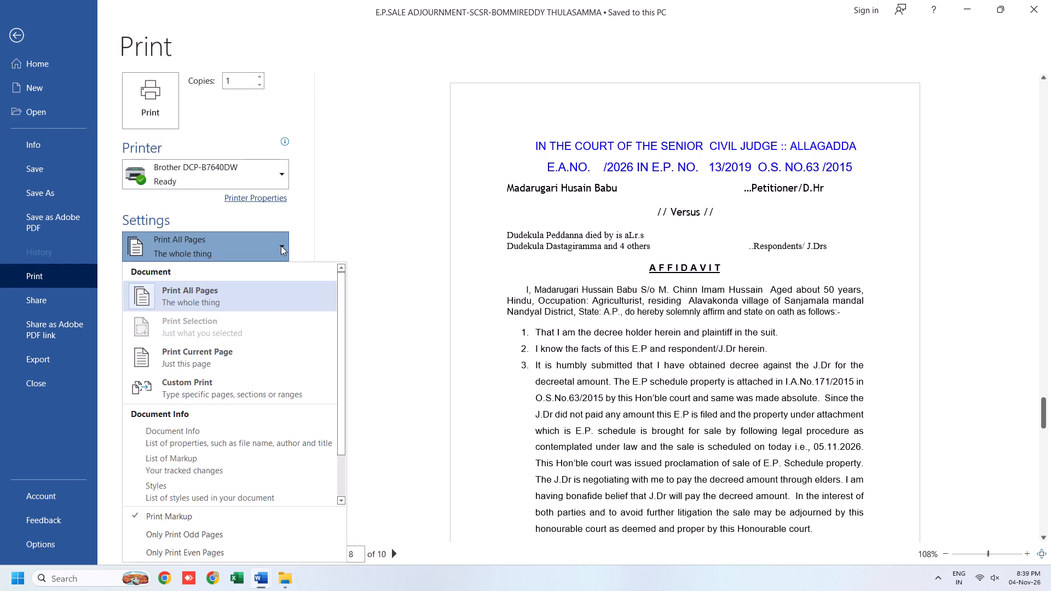
click(237, 354)
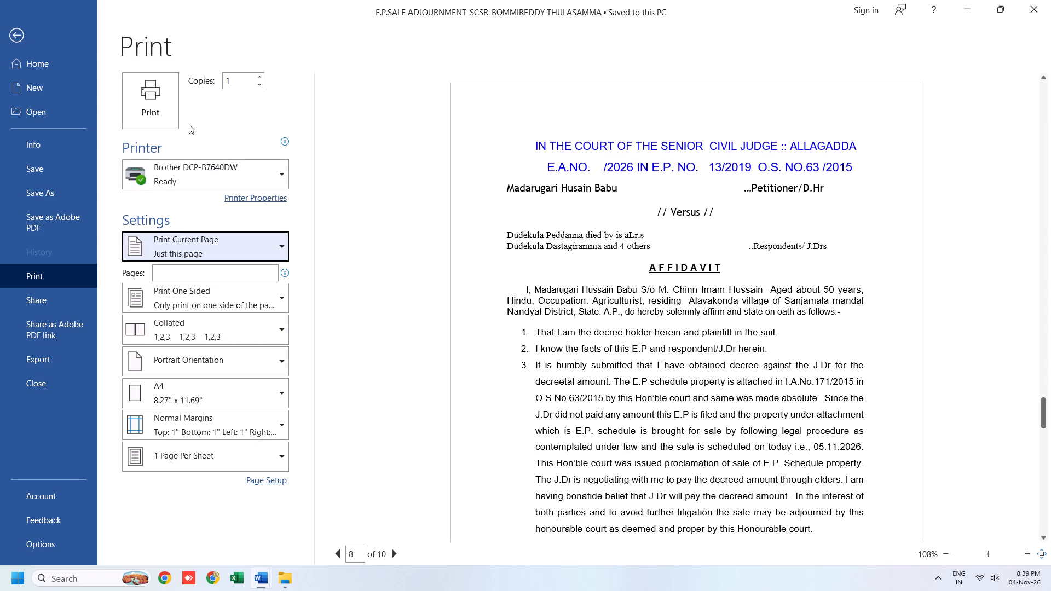
click(146, 92)
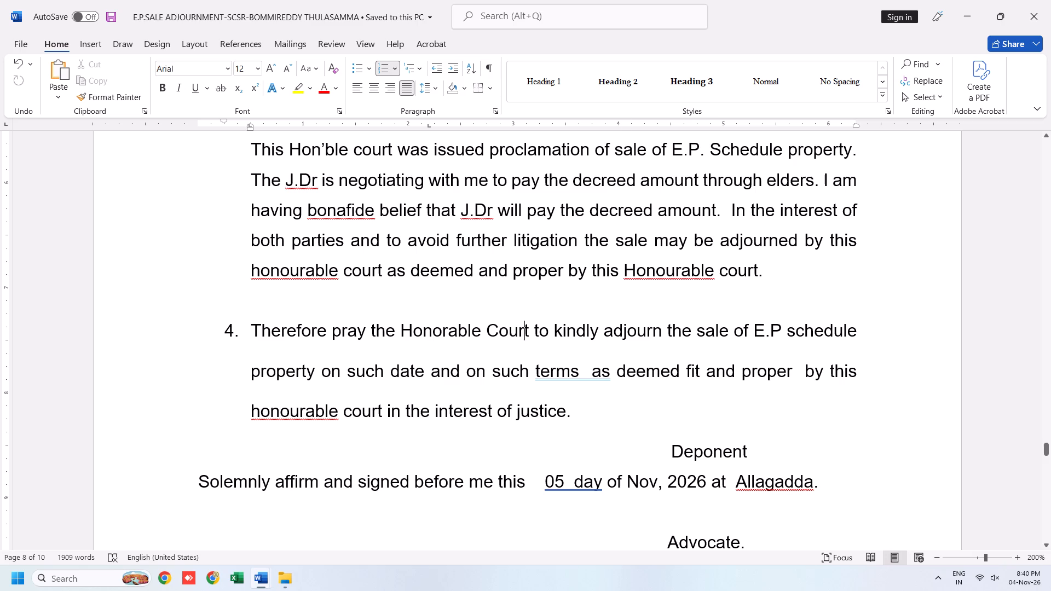
Save the document and print only the current page containing the petition on the Brother DCP-B7640DW.
scroll(555, 428, down, 19)
scroll(562, 423, down, 4)
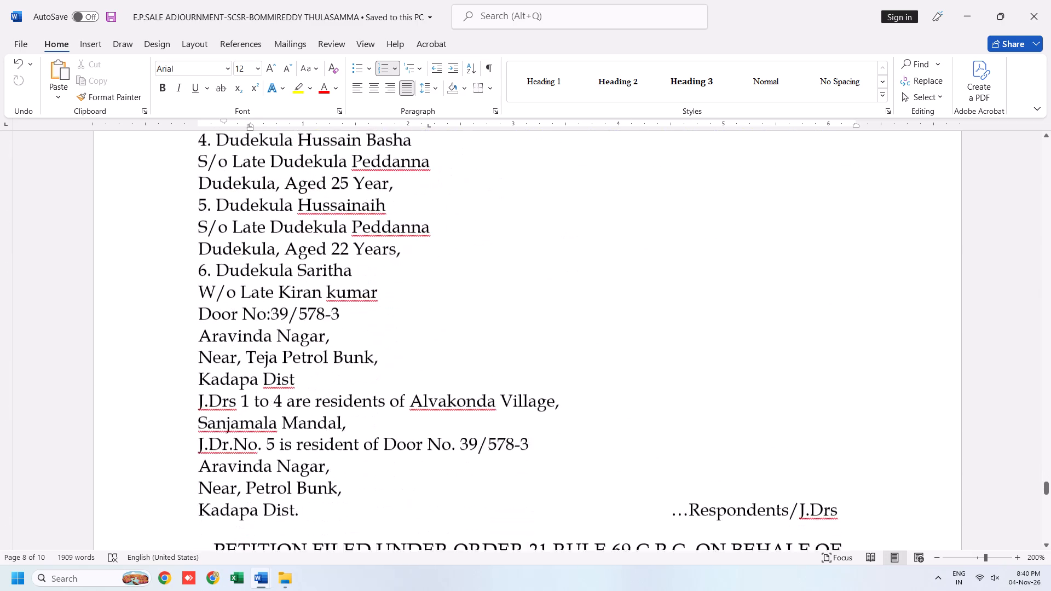
scroll(562, 423, down, 4)
scroll(561, 422, up, 3)
scroll(483, 376, up, 1)
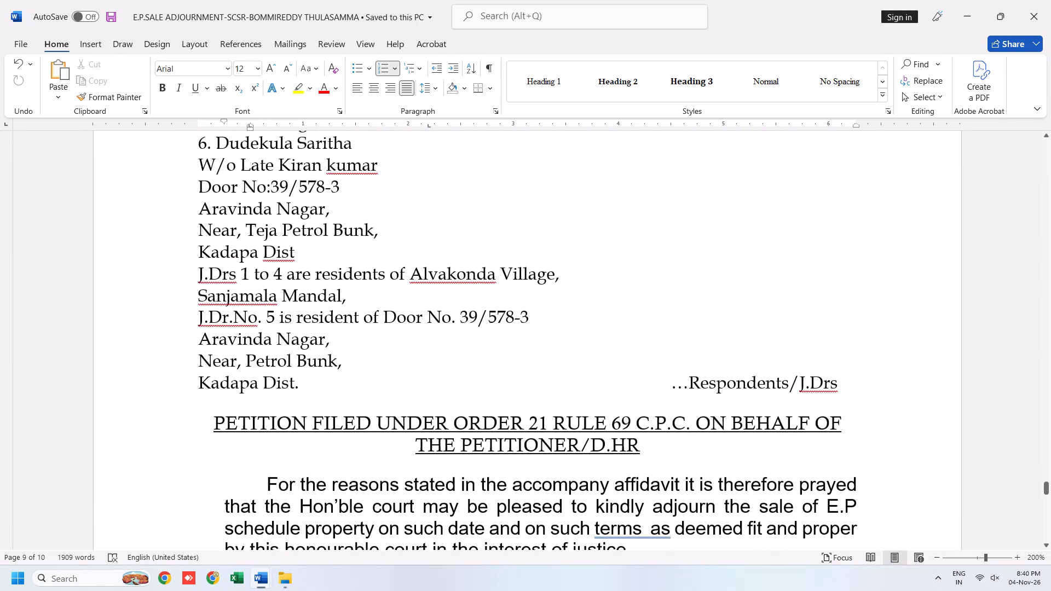
click(482, 421)
key(ctrl+s)
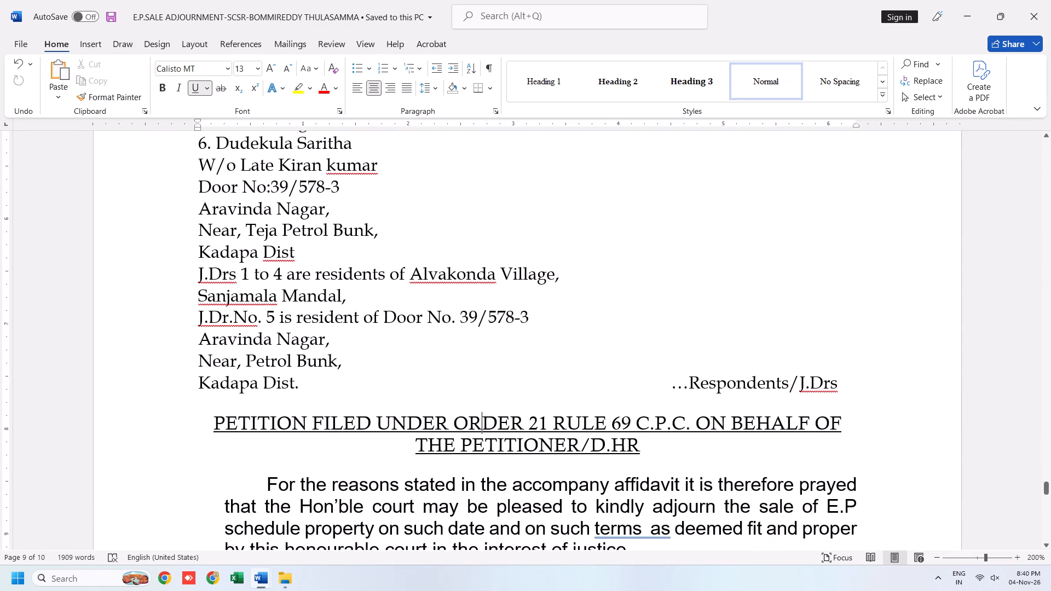
key(ctrl+p)
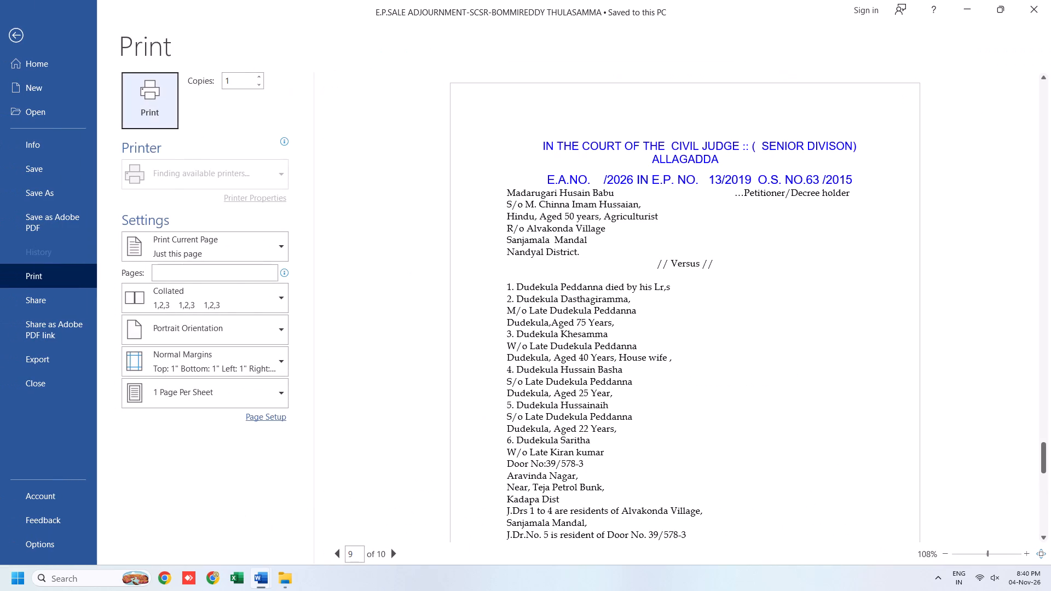
click(149, 92)
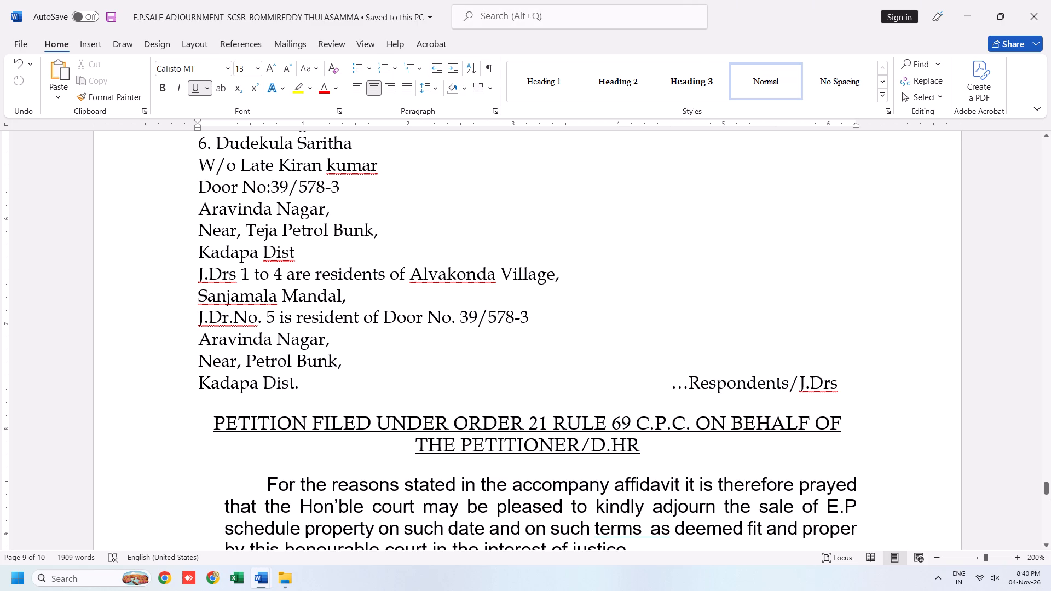
Copy the petition's underlined title, "PETITION FILED UNDER ORDER 21 RULE 69 C.P.C. ON BEHALF OF THE PETITIONER/D.HR".
click(532, 430)
scroll(395, 431, down, 3)
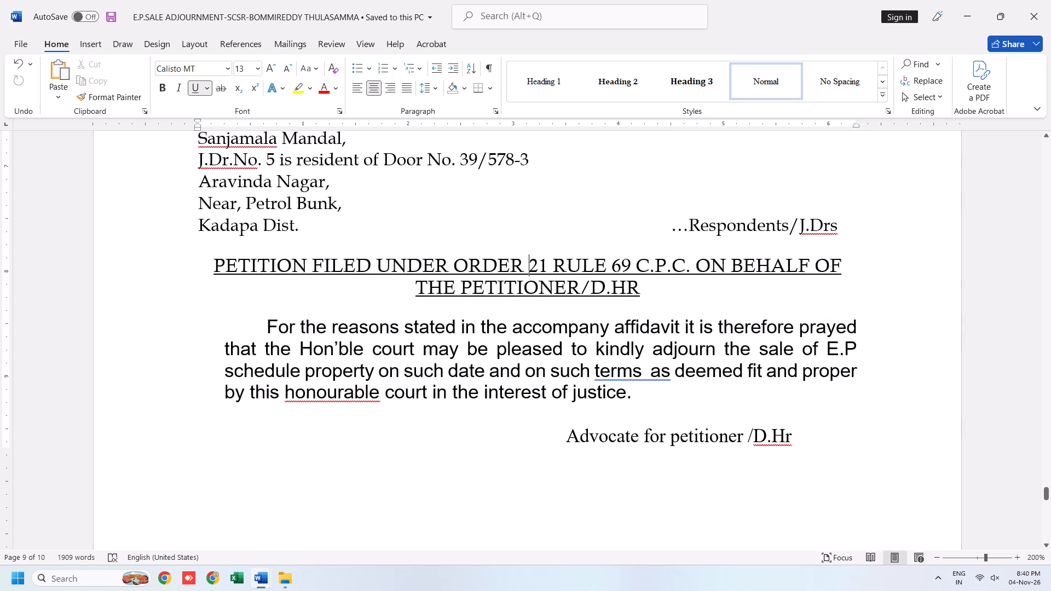
drag(200, 269, 736, 290)
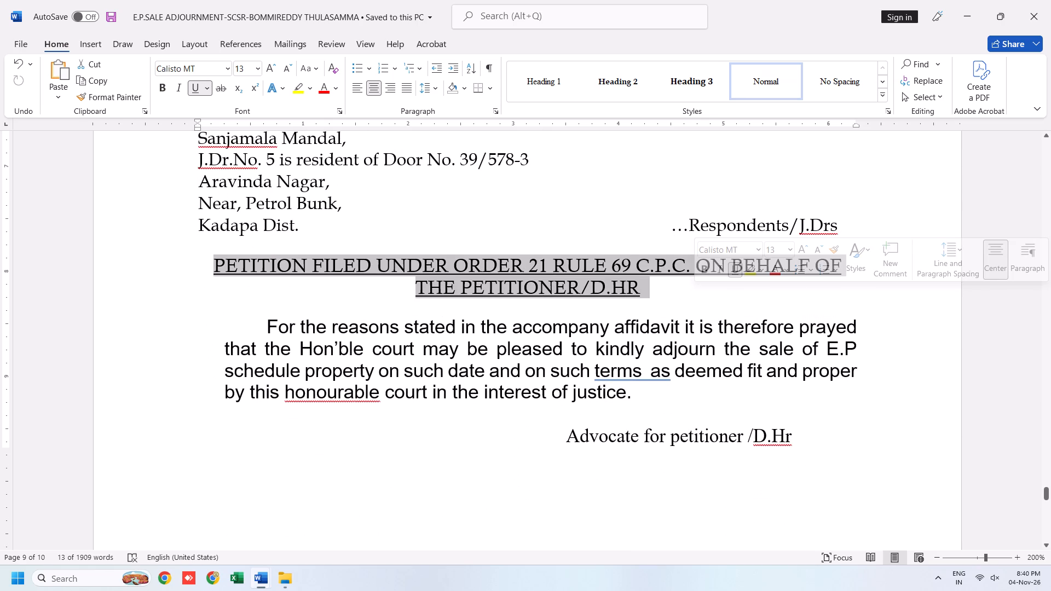
key(ctrl+c)
Insert an empty line between the petition's case-number line and the petitioner's details.
scroll(712, 514, up, 12)
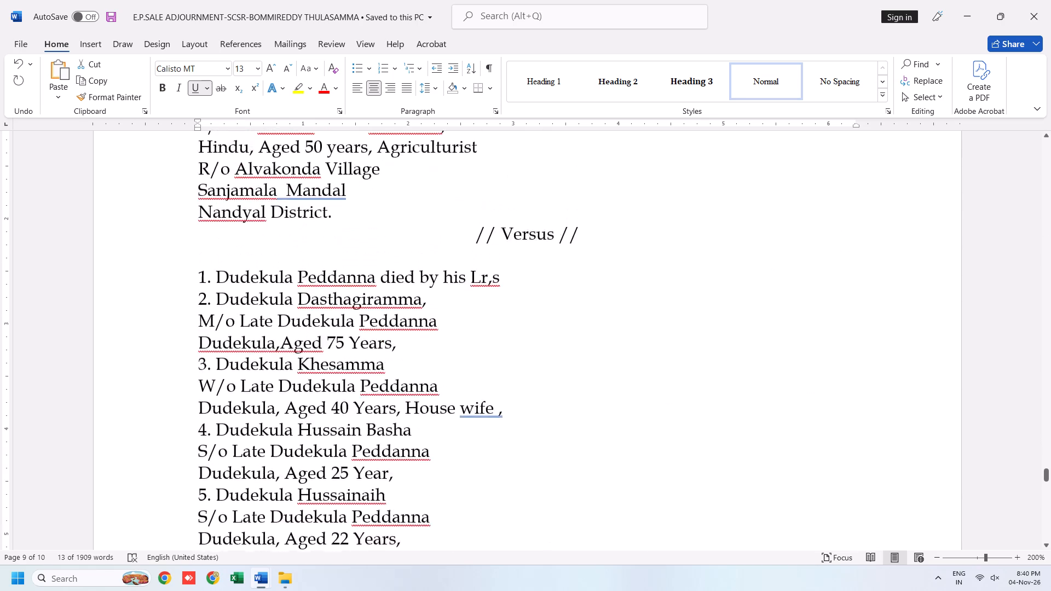
scroll(598, 467, up, 6)
click(474, 433)
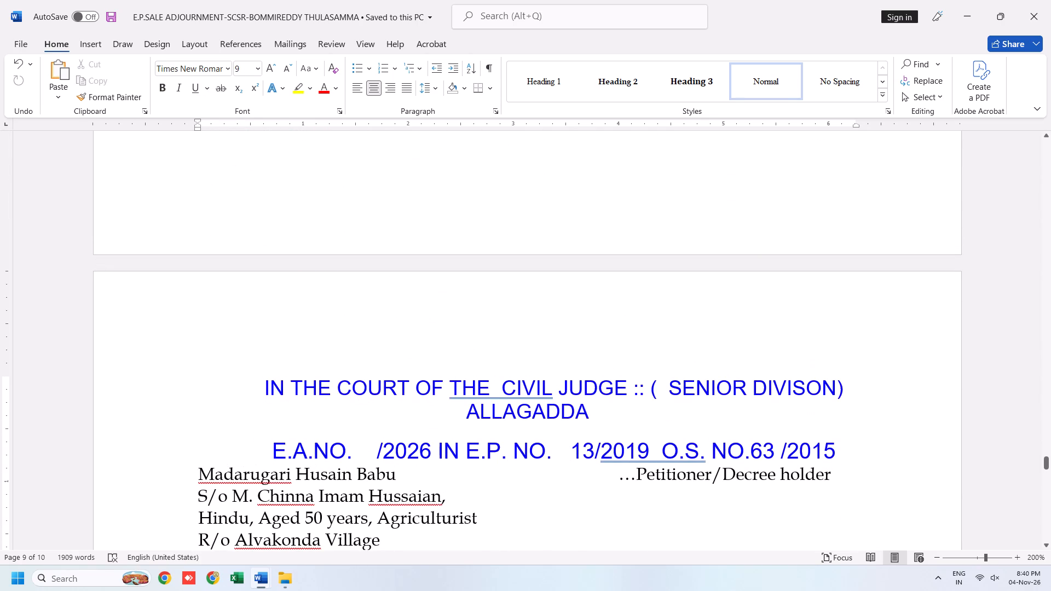
click(869, 447)
key(Return)
scroll(308, 448, up, 2)
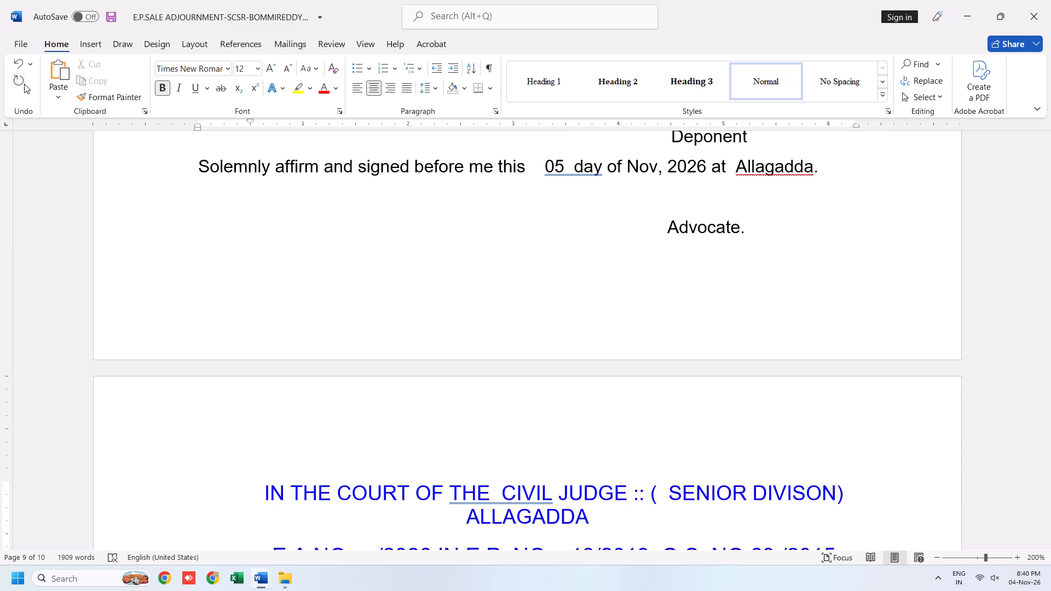
Open the DOCKET-A4 SIZE document from the recent documents.
click(14, 49)
scroll(219, 364, down, 5)
scroll(245, 459, down, 4)
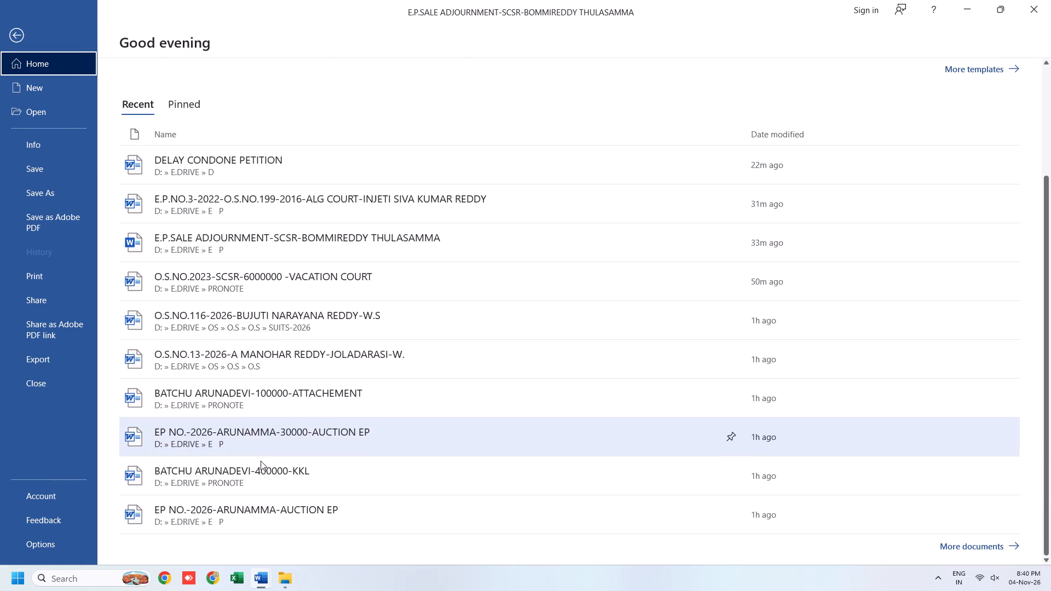
scroll(261, 461, down, 2)
click(34, 114)
scroll(401, 264, down, 8)
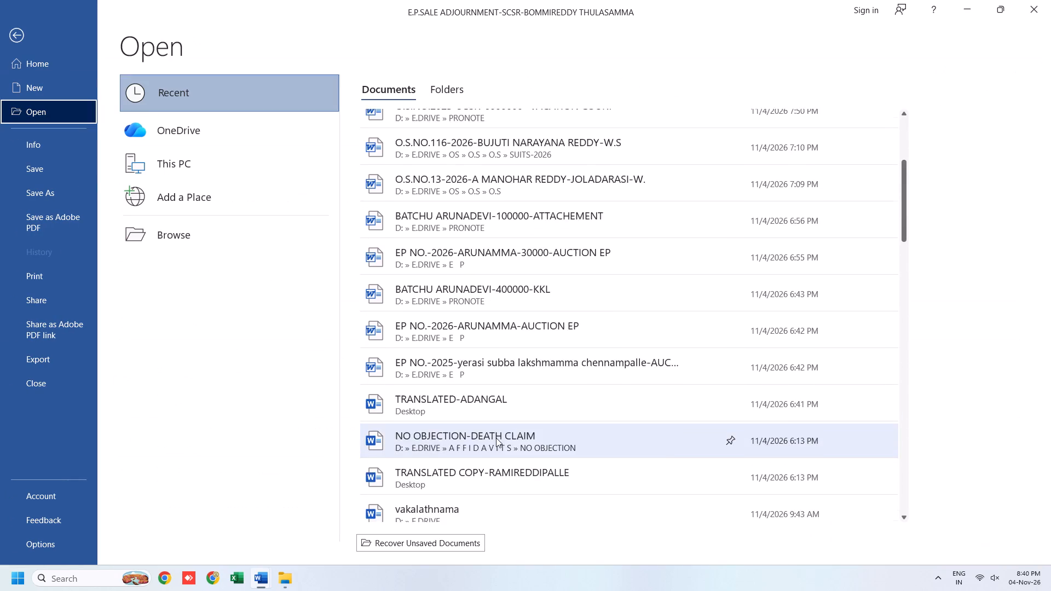
scroll(496, 438, down, 7)
click(466, 441)
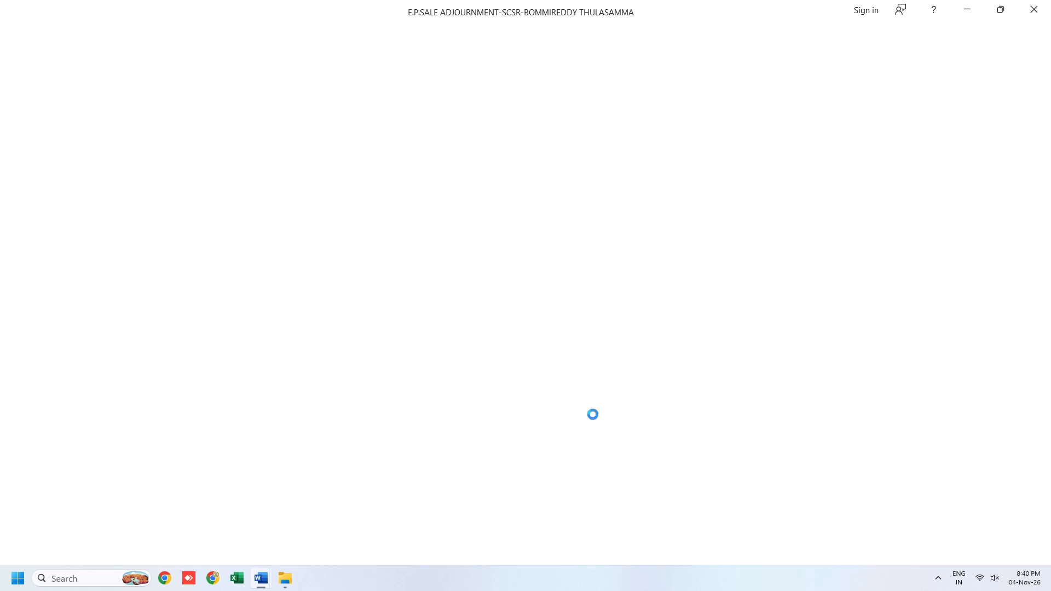
Replace the docket's Sec.148 C.P.C. petition title with the copied Order 21 Rule 69 title.
scroll(701, 442, down, 10)
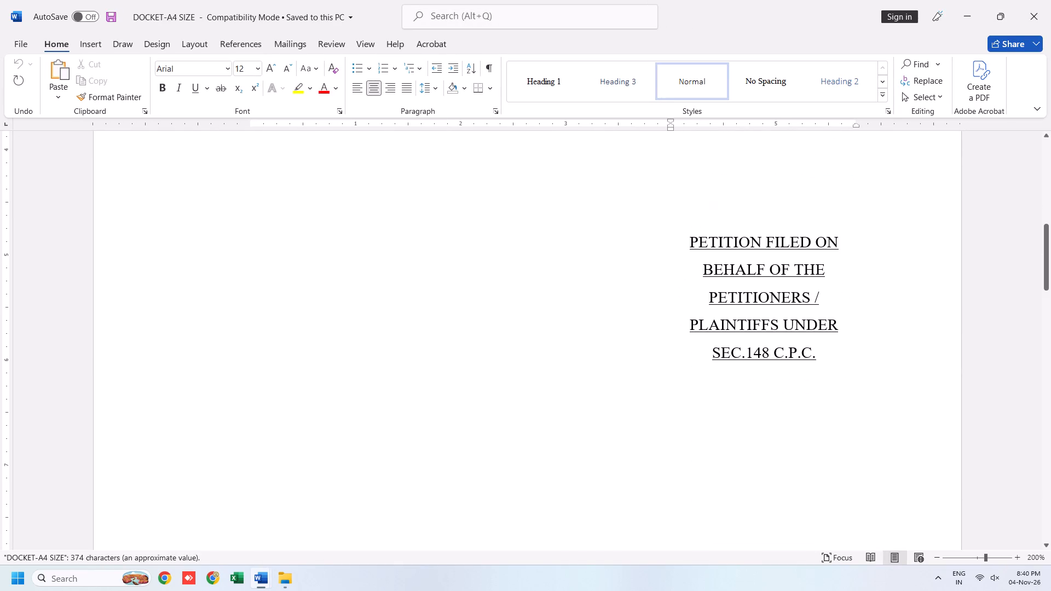
drag(688, 237, 827, 354)
key(ctrl+v)
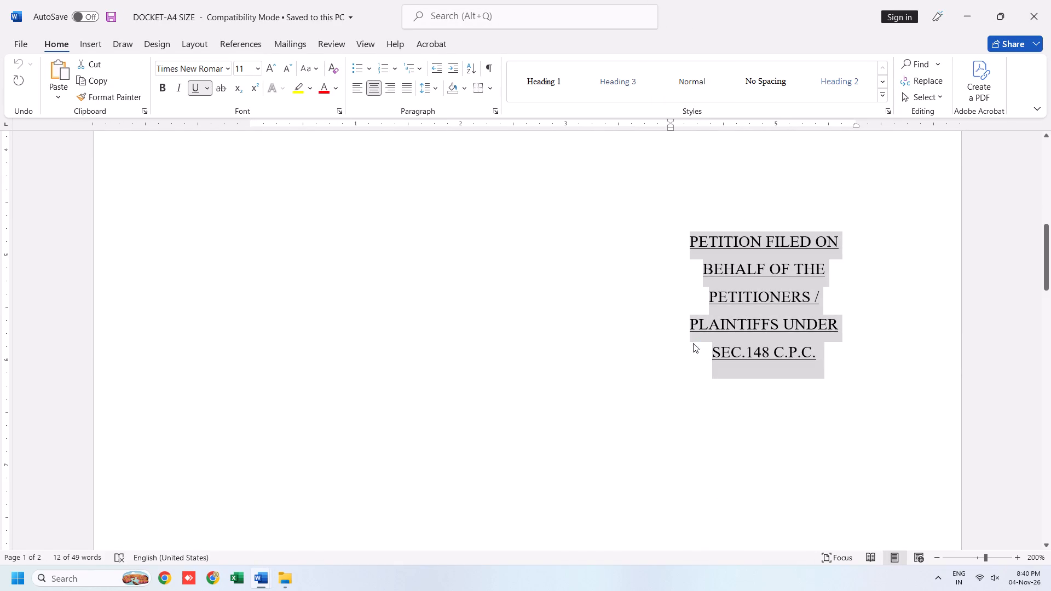
Indent the docket's new petition title to the 3-inch mark, reduce its font size to 12 and apply 1.5 line spacing.
drag(250, 237, 636, 297)
key(Tab)
key(Tab)
key(Tab)
key(Tab)
key(Tab)
key(Tab)
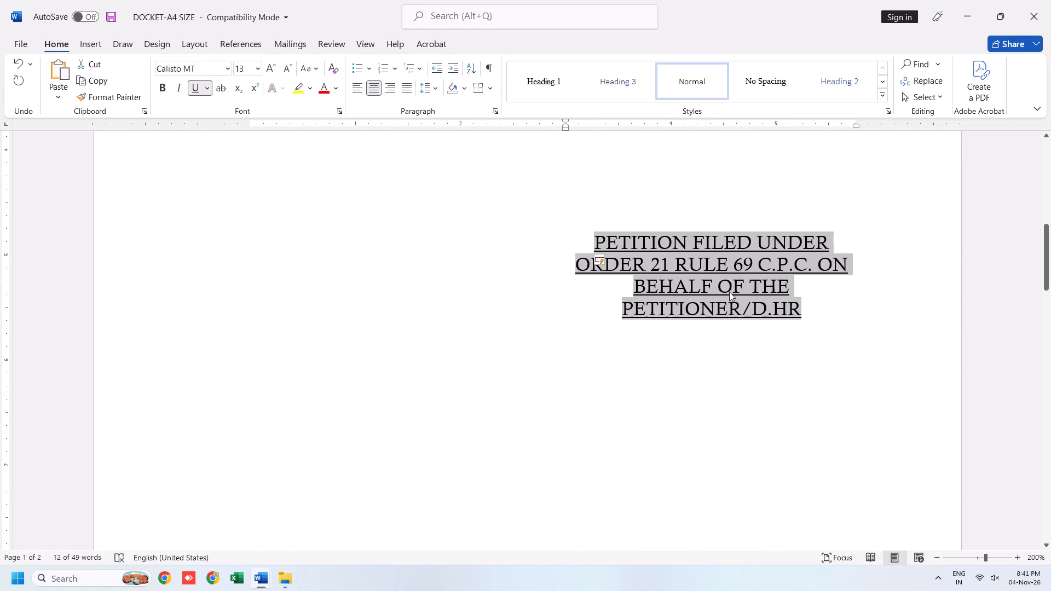
key(ctrl+bracketleft)
key(ctrl+5)
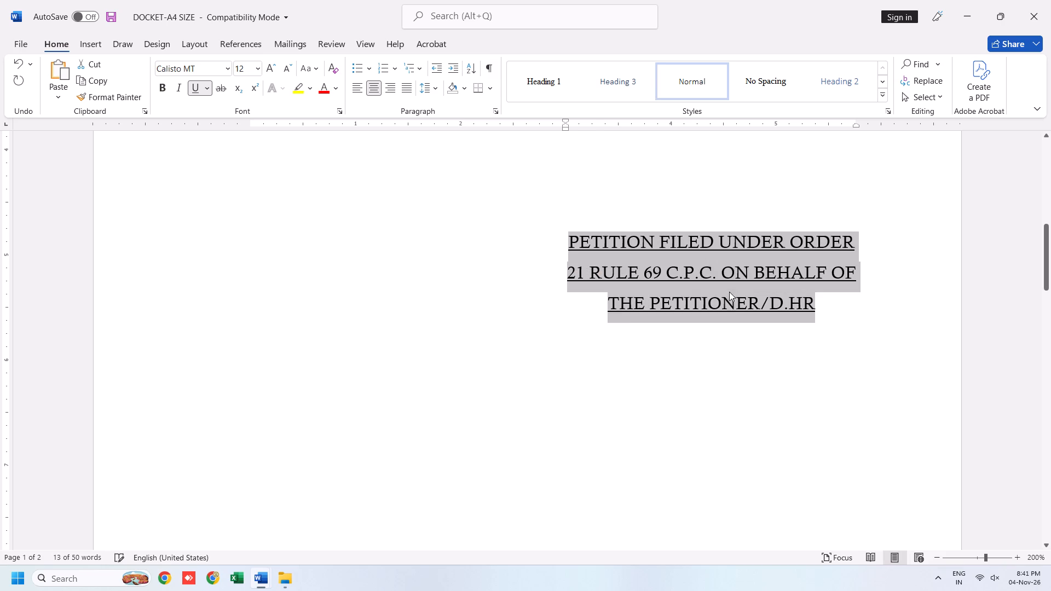
Replace the docket's I.A. and O.S. case numbers with the E.A./E.P./O.S. case-number line copied from the petition.
scroll(698, 331, up, 9)
key(alt+Tab)
scroll(541, 370, down, 5)
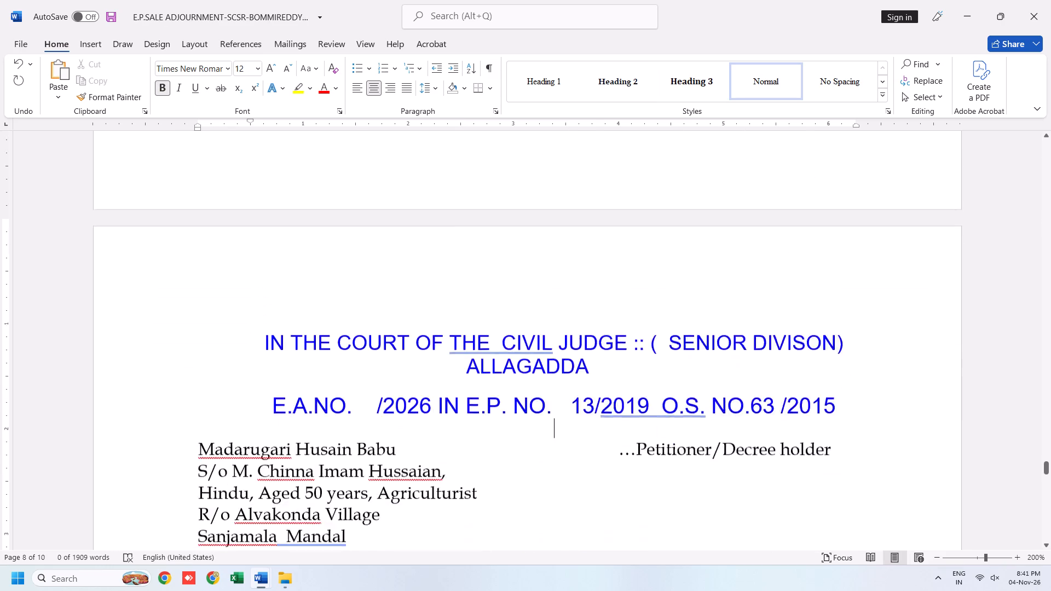
scroll(540, 380, down, 2)
drag(280, 186, 855, 199)
key(ctrl+c)
key(alt+Tab)
scroll(583, 264, up, 4)
scroll(698, 259, up, 2)
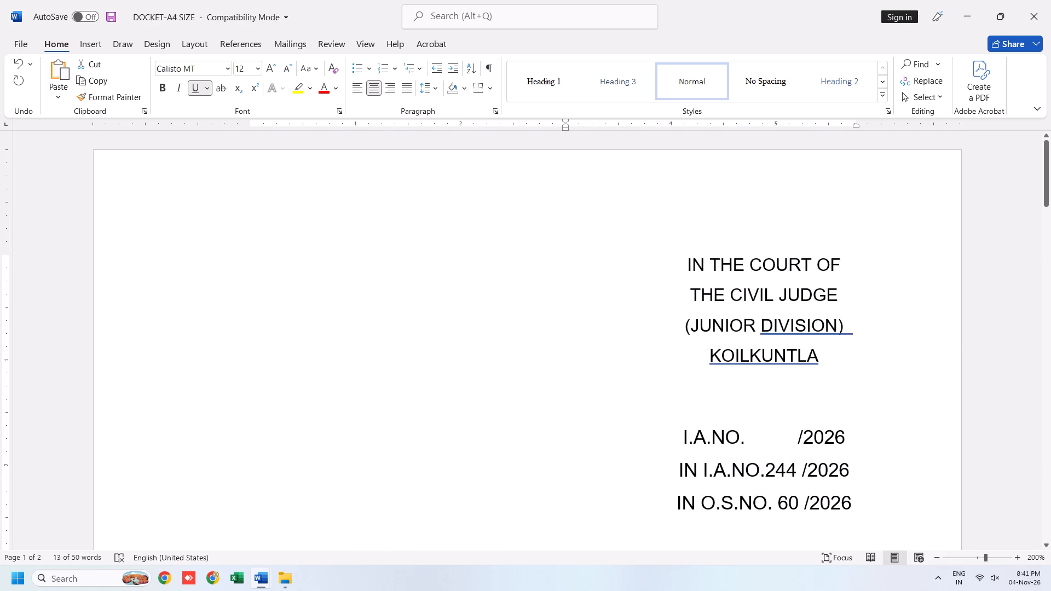
scroll(743, 348, down, 3)
drag(677, 262, 897, 342)
key(ctrl+v)
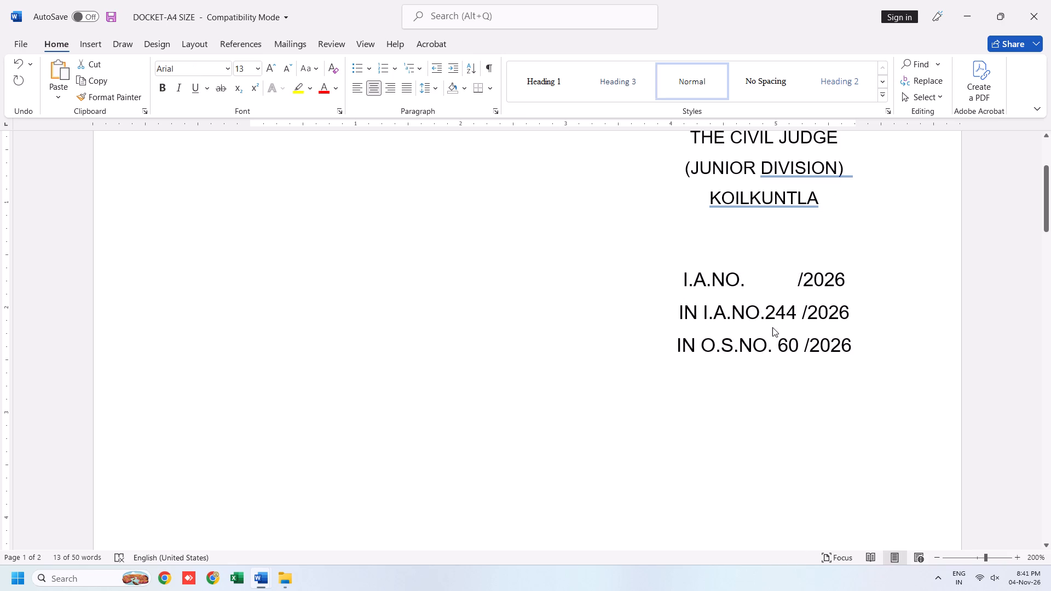
Add the missing letter E at the start of the docket's pasted ".A.NO." line.
click(372, 225)
click(364, 225)
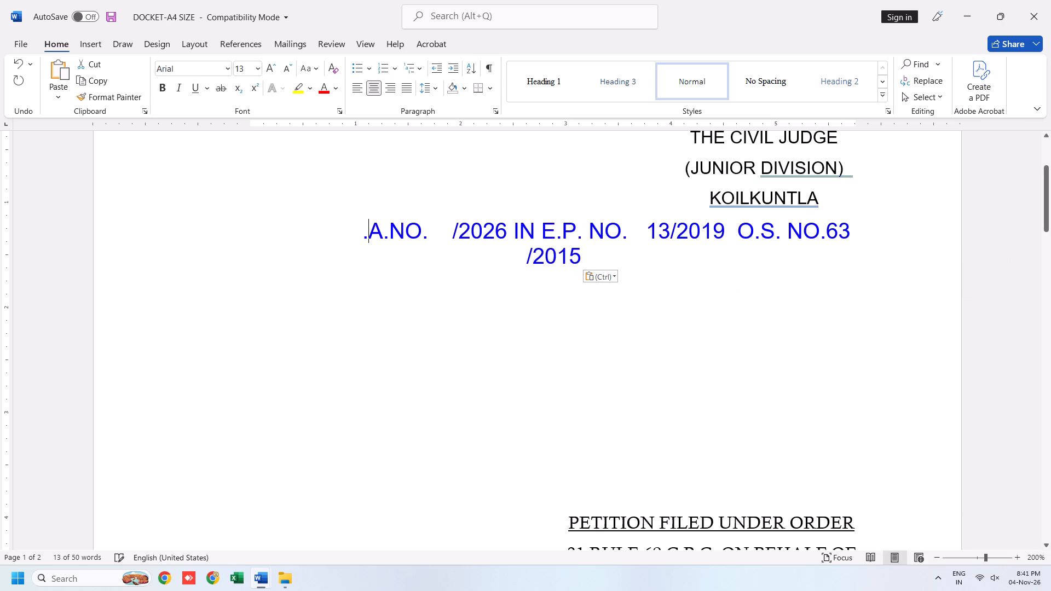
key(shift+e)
key(BackSpace)
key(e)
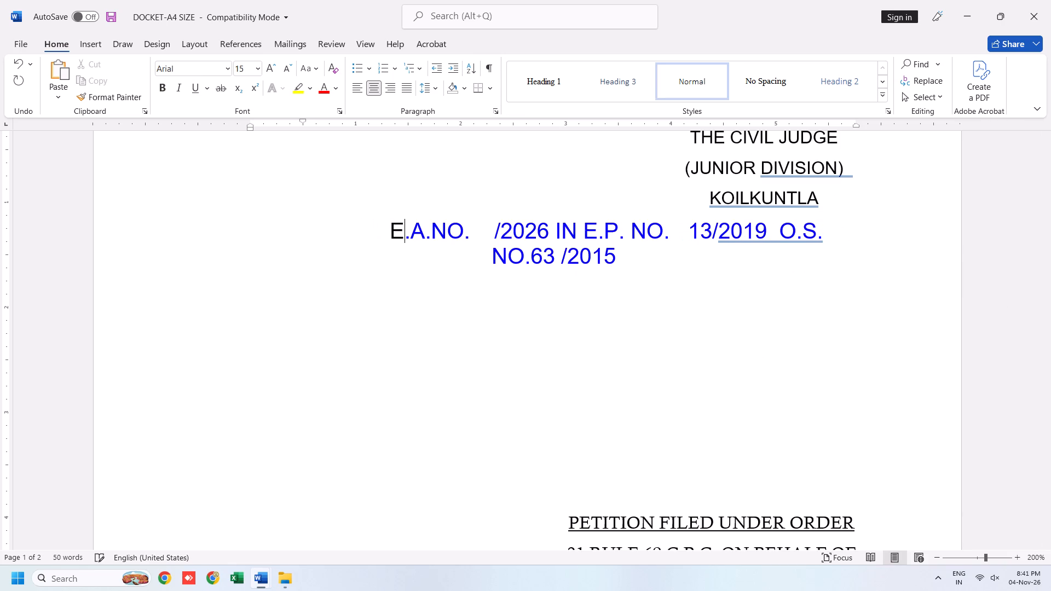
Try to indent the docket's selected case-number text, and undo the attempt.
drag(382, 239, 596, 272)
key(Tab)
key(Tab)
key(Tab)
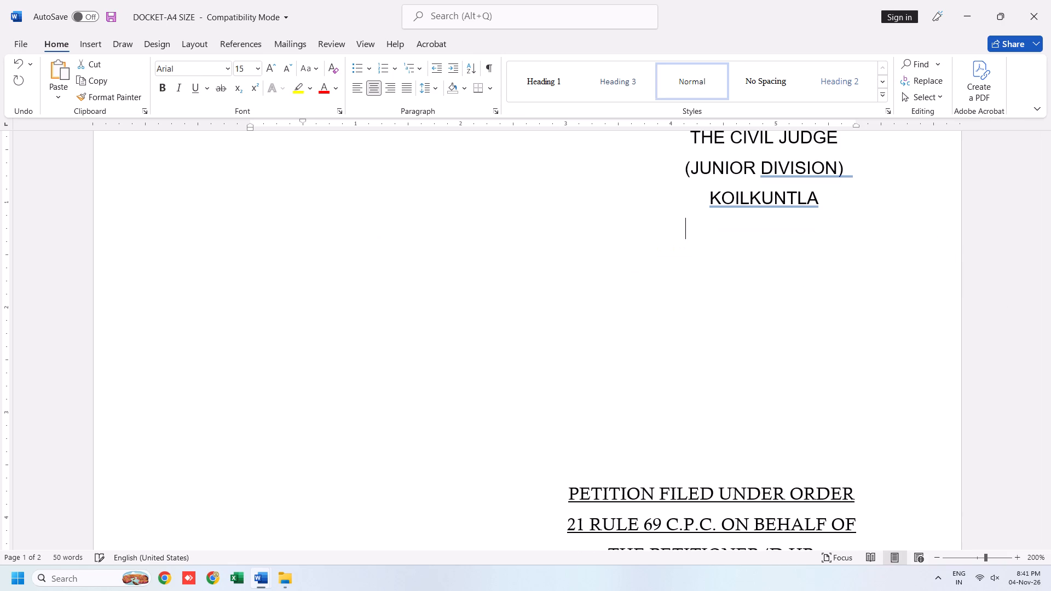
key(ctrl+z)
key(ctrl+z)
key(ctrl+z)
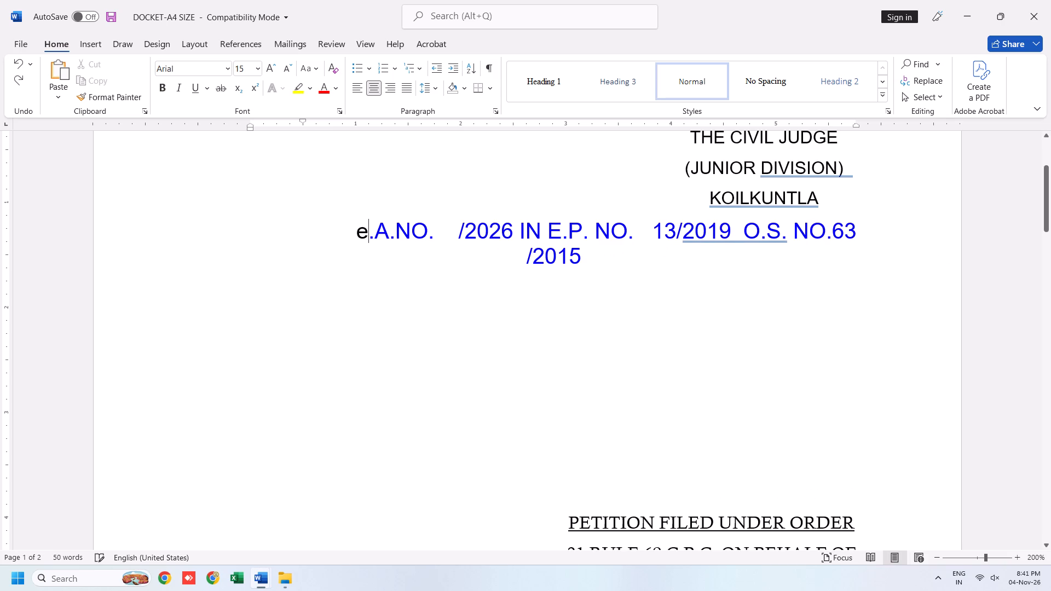
Replace the lowercase e at the start of the docket's case-number line with a capital E.
key(BackSpace)
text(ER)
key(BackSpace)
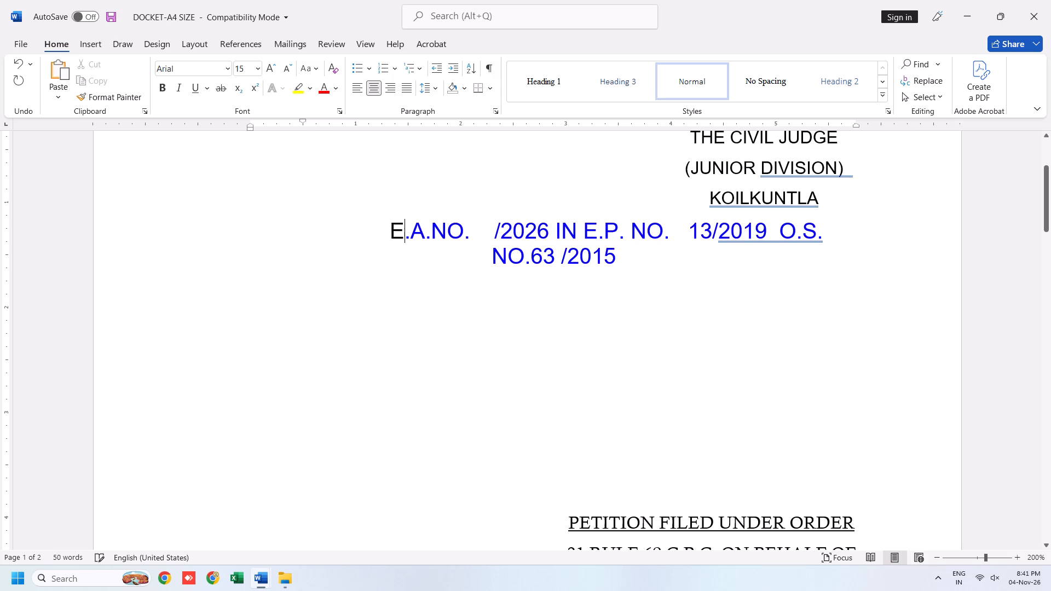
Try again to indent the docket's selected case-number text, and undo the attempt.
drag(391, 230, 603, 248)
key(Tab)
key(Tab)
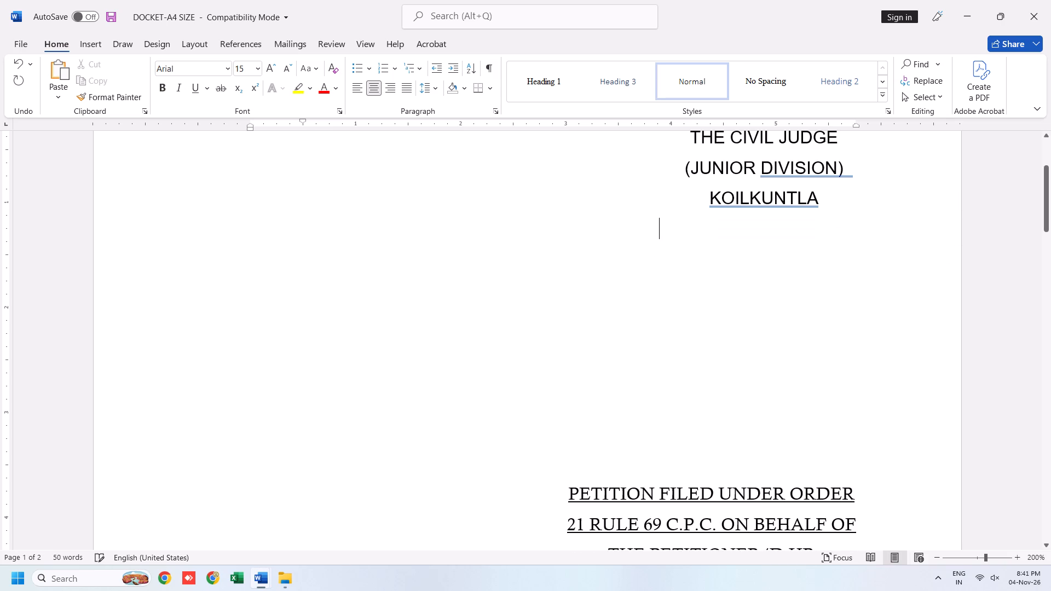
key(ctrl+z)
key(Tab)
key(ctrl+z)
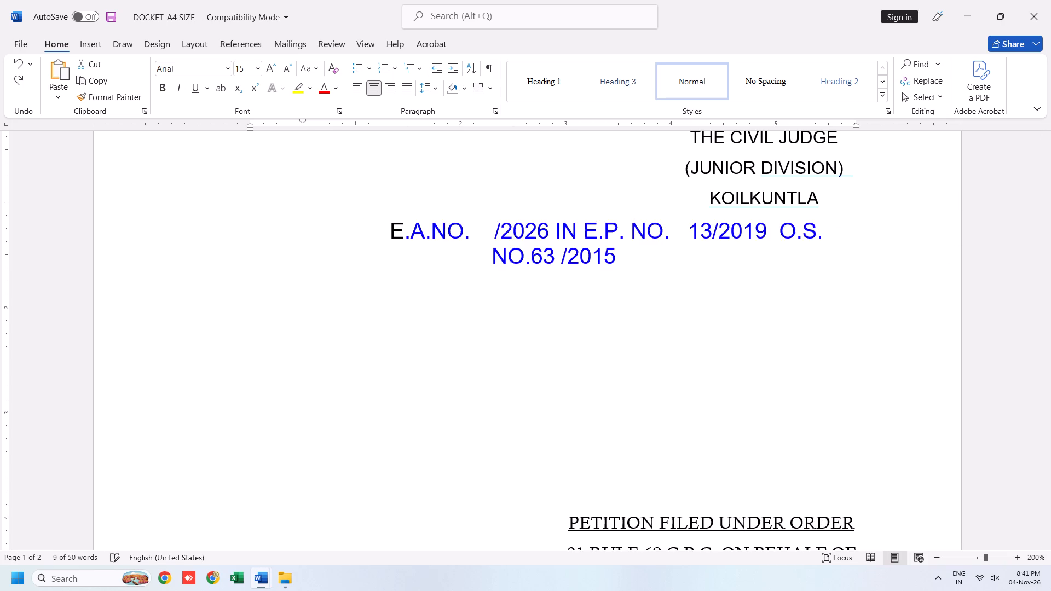
Break the docket's case-number line before "E.P. NO." and shift the "E.A.NO. /2026 IN" line under the court name.
click(665, 256)
click(579, 228)
key(Return)
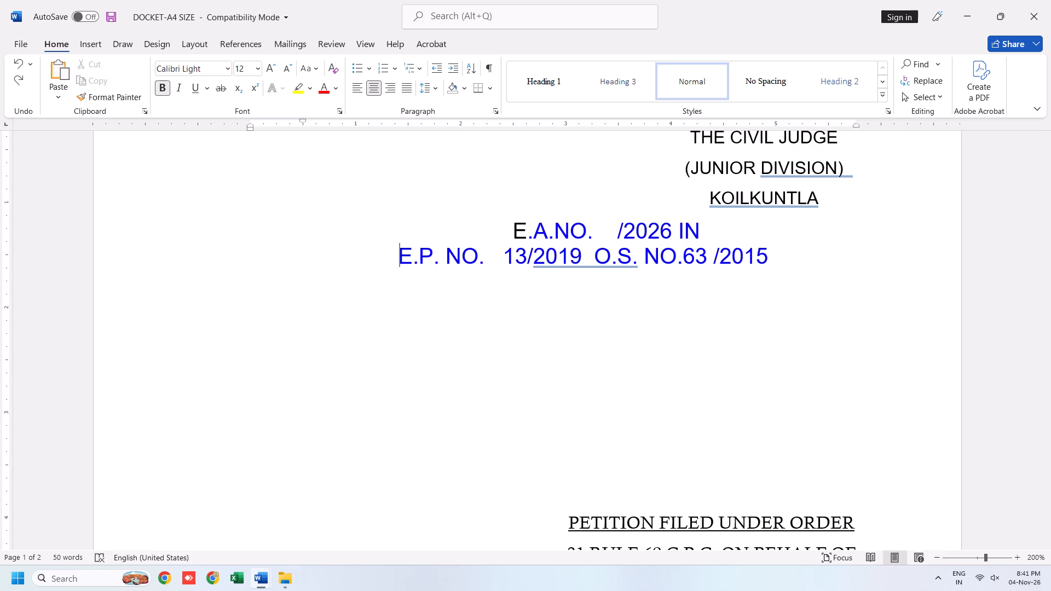
click(511, 226)
key(Tab)
key(Tab)
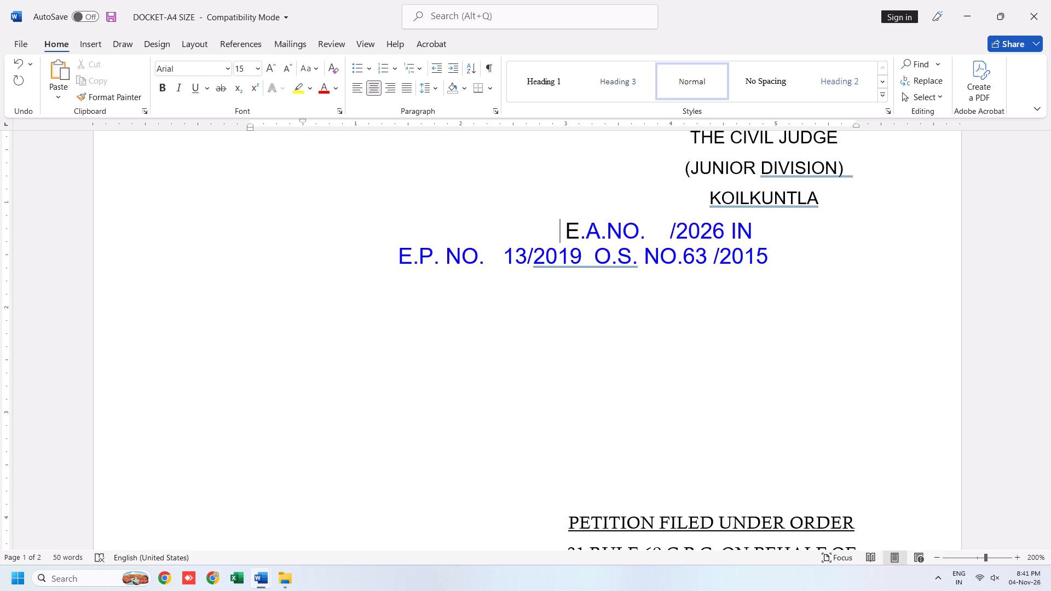
key(Tab)
key(Tab)
key(Tab)
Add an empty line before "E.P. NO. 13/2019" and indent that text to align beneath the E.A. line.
click(396, 254)
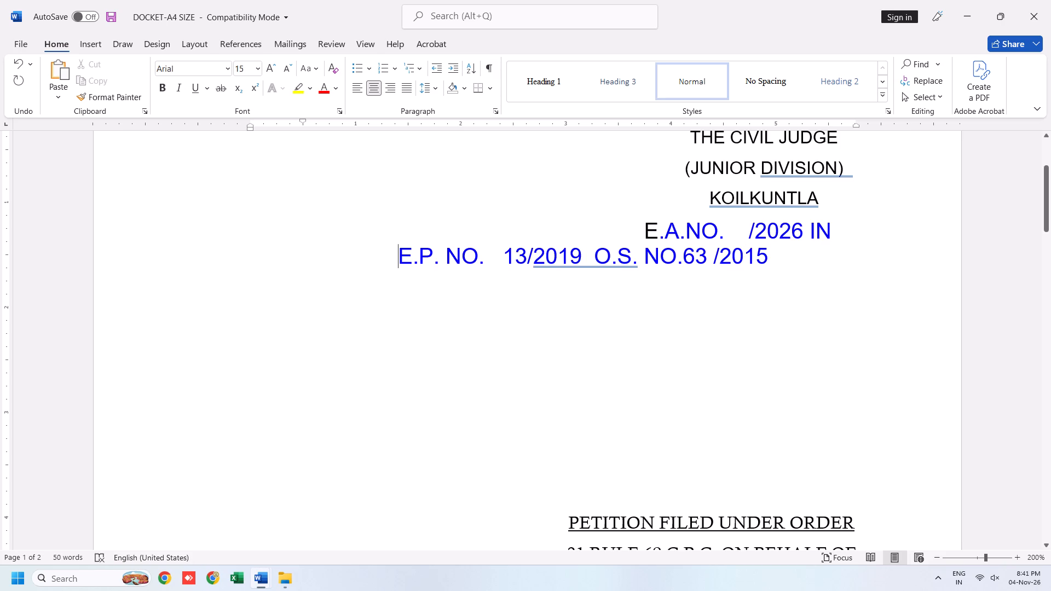
key(Return)
key(Tab)
key(Tab)
key(Tab)
key(Tab)
key(Tab)
key(Tab)
key(Tab)
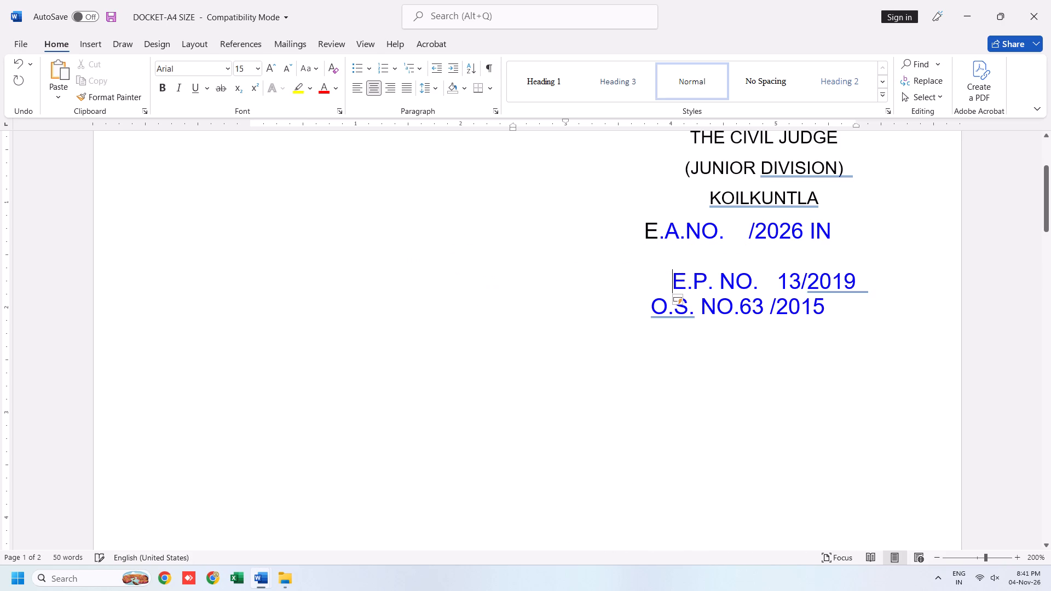
key(BackSpace)
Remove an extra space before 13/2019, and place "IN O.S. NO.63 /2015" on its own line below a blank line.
click(758, 276)
click(749, 279)
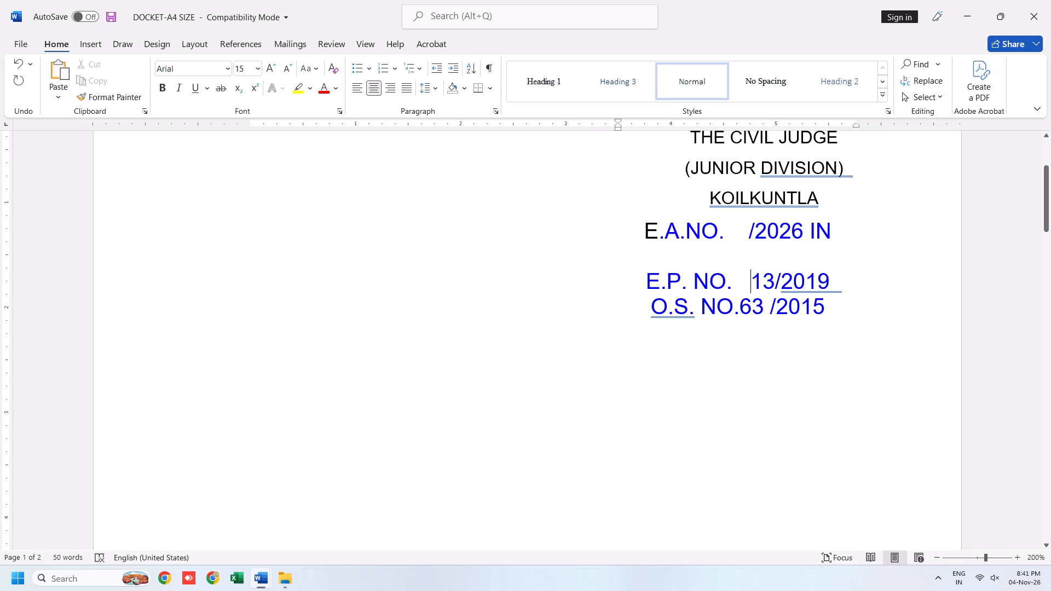
key(BackSpace)
click(809, 277)
key(Return)
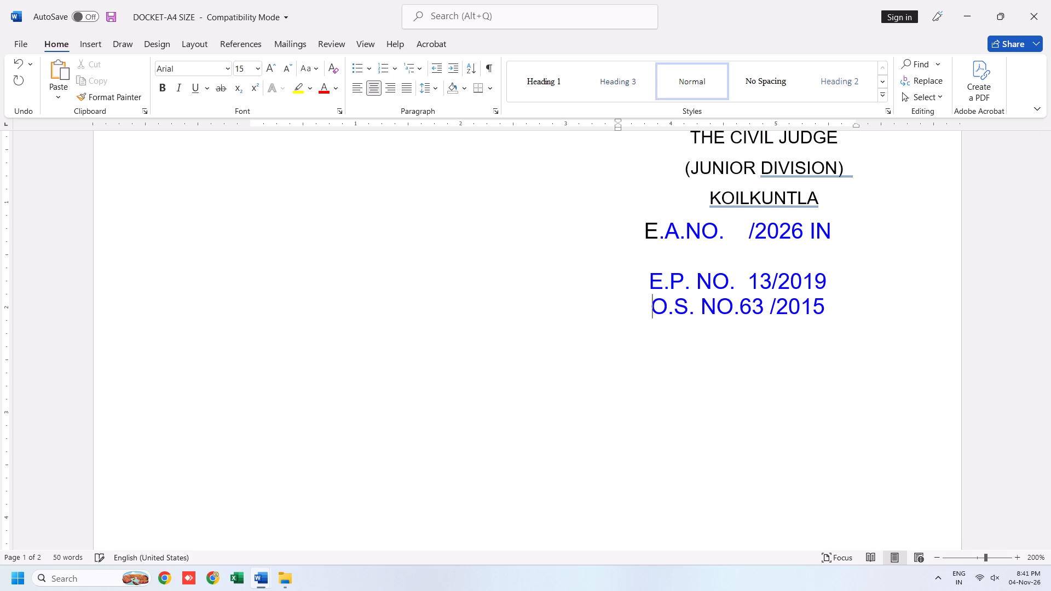
key(Return)
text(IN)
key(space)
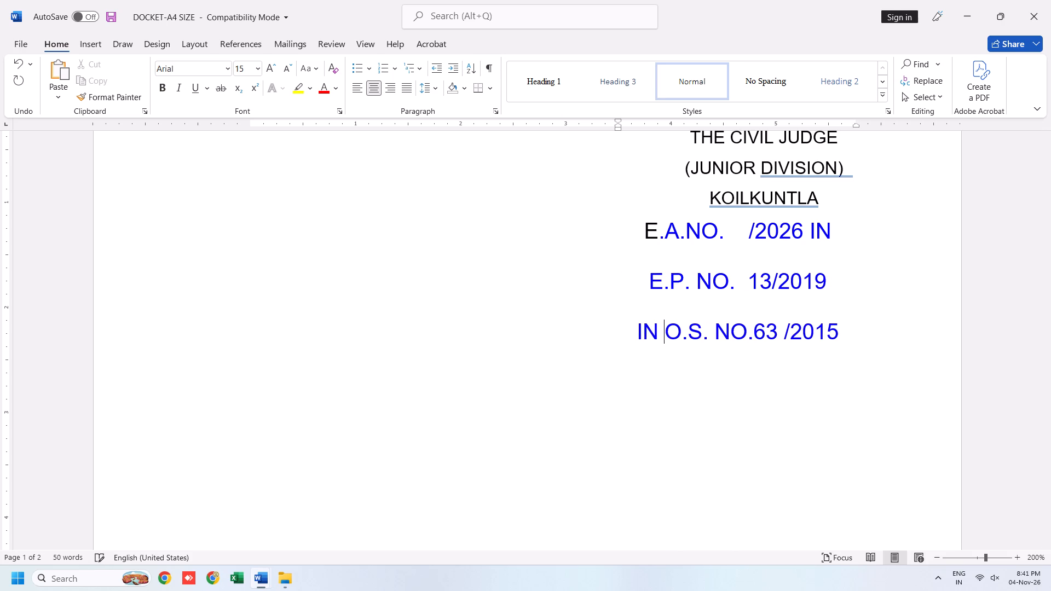
Insert an empty line between KOILKUNTLA and the E.A. number line on the docket.
click(833, 195)
key(Return)
scroll(754, 263, up, 2)
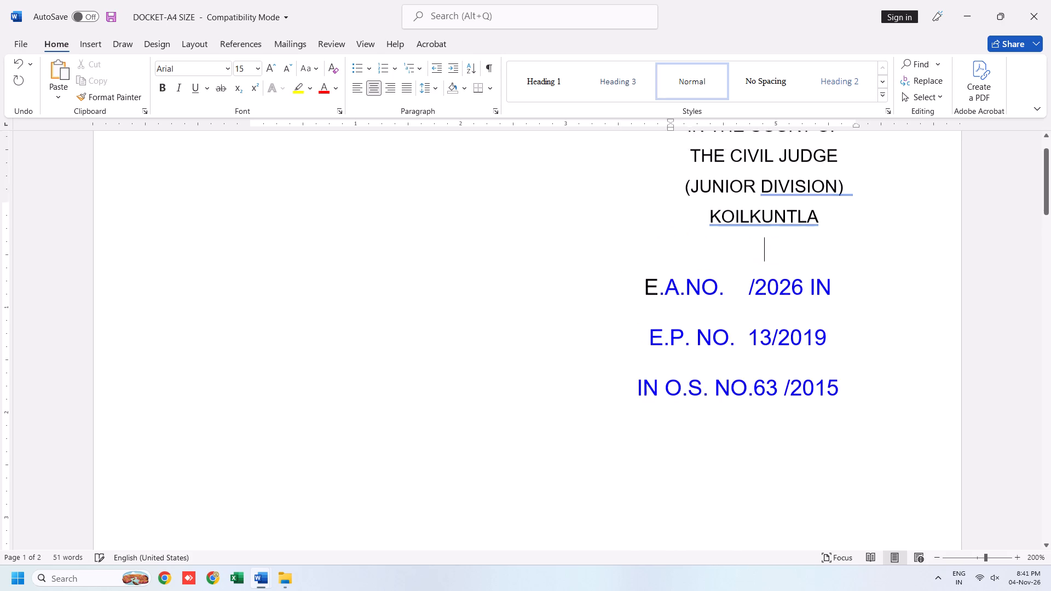
Check the court name in the petition, and change the docket's court heading to (SENIOR DIVISION) ALLAGADDA.
scroll(754, 263, up, 1)
key(alt+Tab)
scroll(574, 308, up, 2)
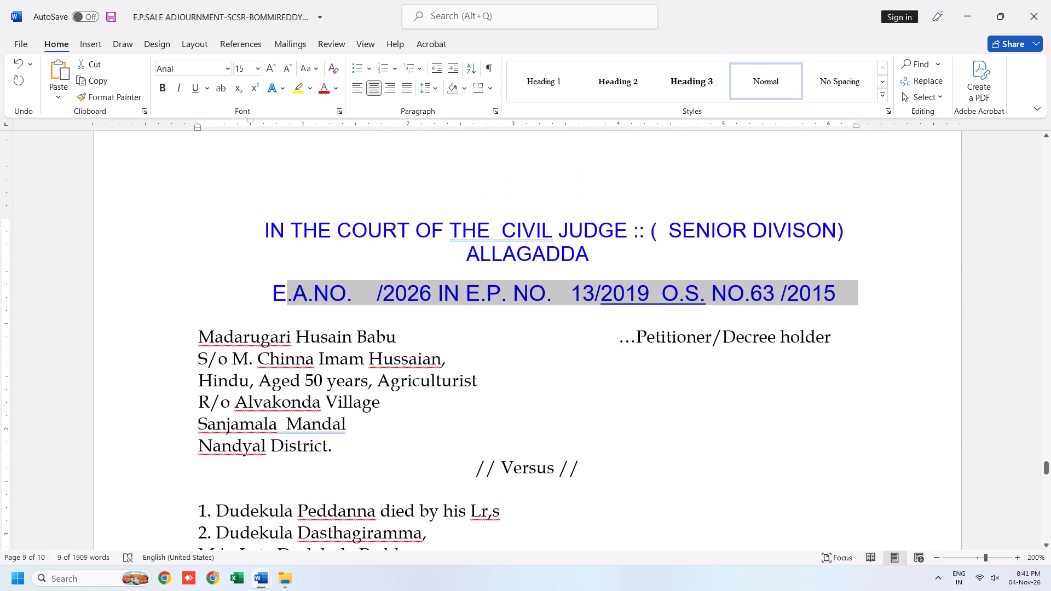
key(alt+Tab)
click(692, 326)
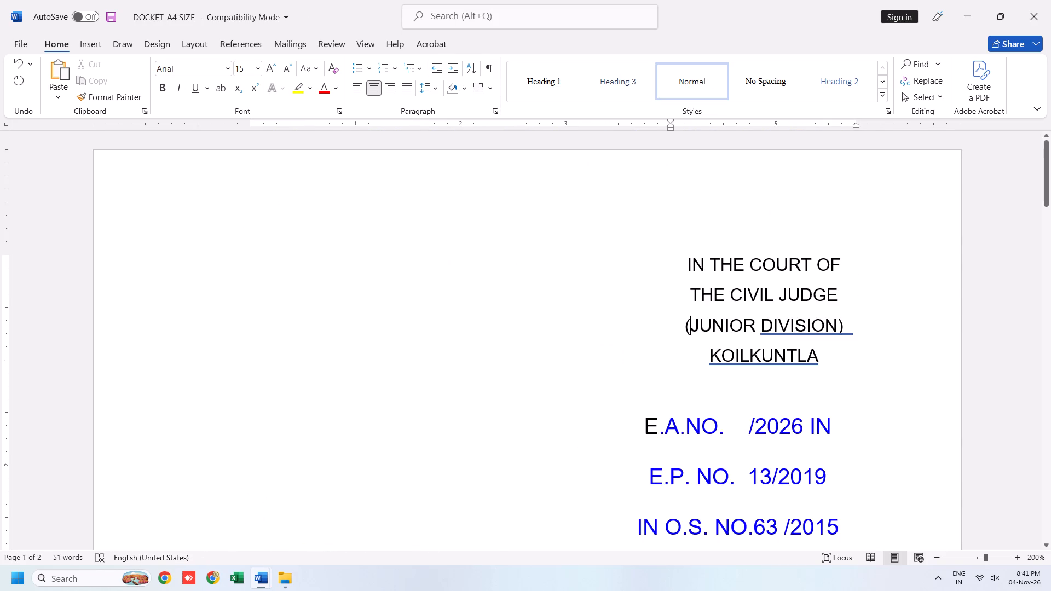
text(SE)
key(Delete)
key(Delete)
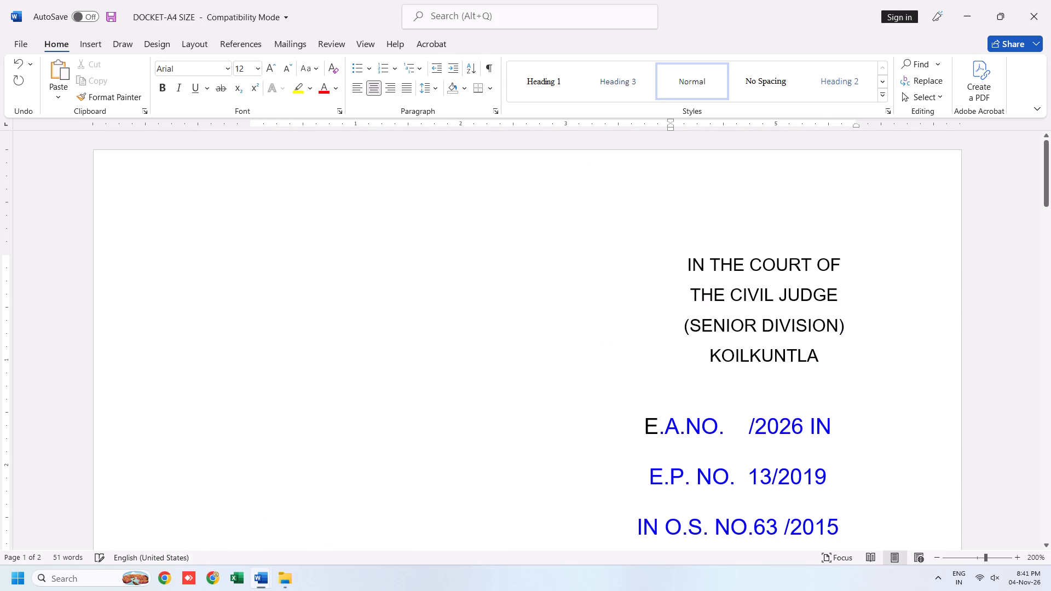
click(718, 363)
key(Left)
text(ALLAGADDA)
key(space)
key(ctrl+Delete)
Apply single line spacing to the docket's E.A., E.P. and O.S. number lines and reduce their font size.
drag(614, 425, 883, 520)
key(ctrl+1)
key(ctrl+bracketright)
key(ctrl+bracketleft)
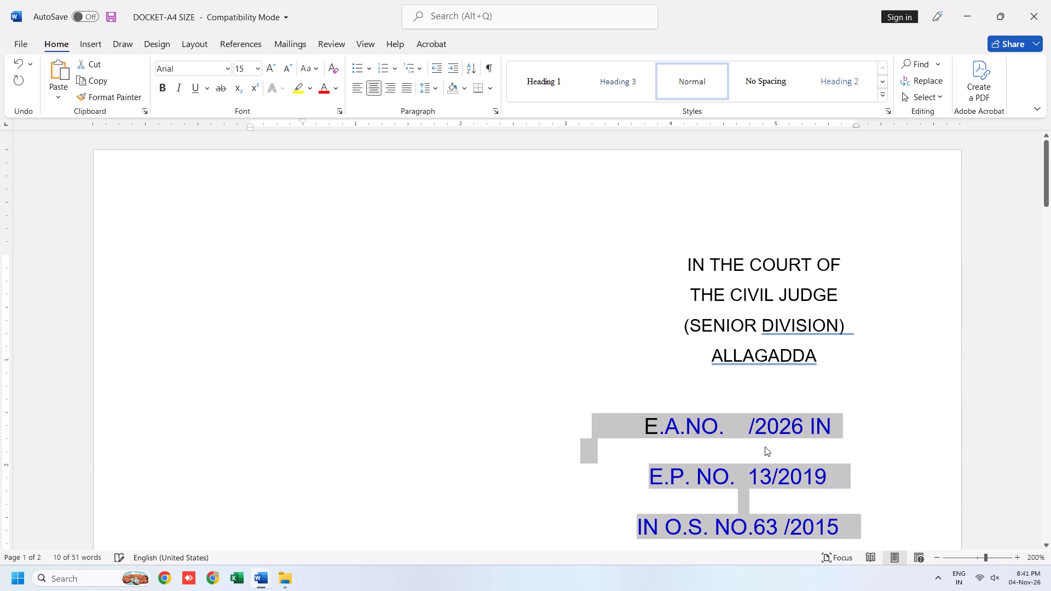
key(ctrl+bracketleft)
key(ctrl+bracketleft)
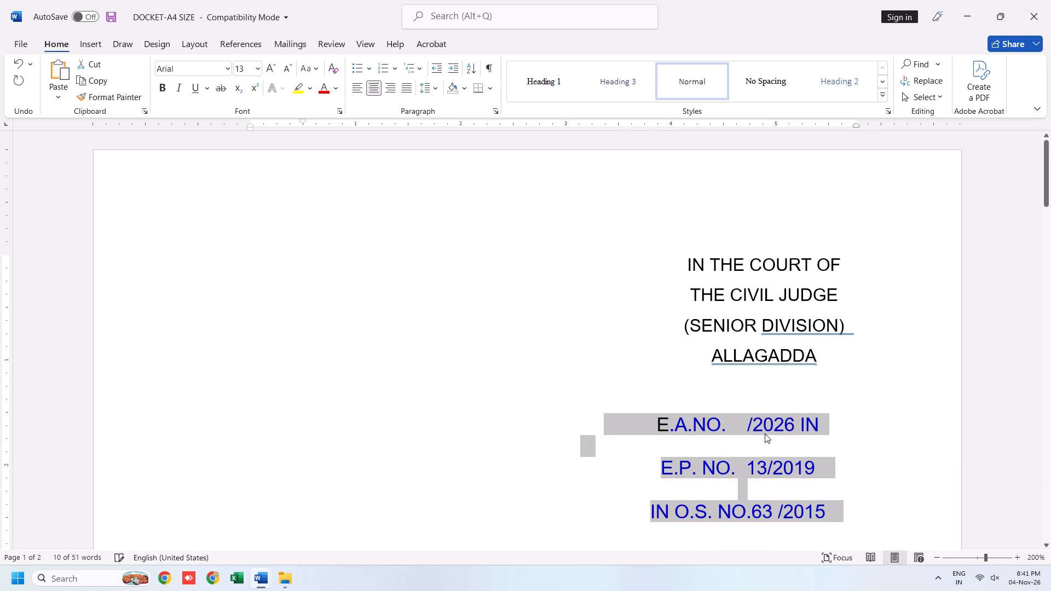
key(ctrl+p)
key(ctrl+bracketleft)
key(Escape)
key(ctrl+bracketleft)
key(ctrl+bracketleft)
click(737, 398)
Change the second advocate's initials to C.G under ADDRESS FOR SERVICE on the docket.
scroll(737, 398, down, 6)
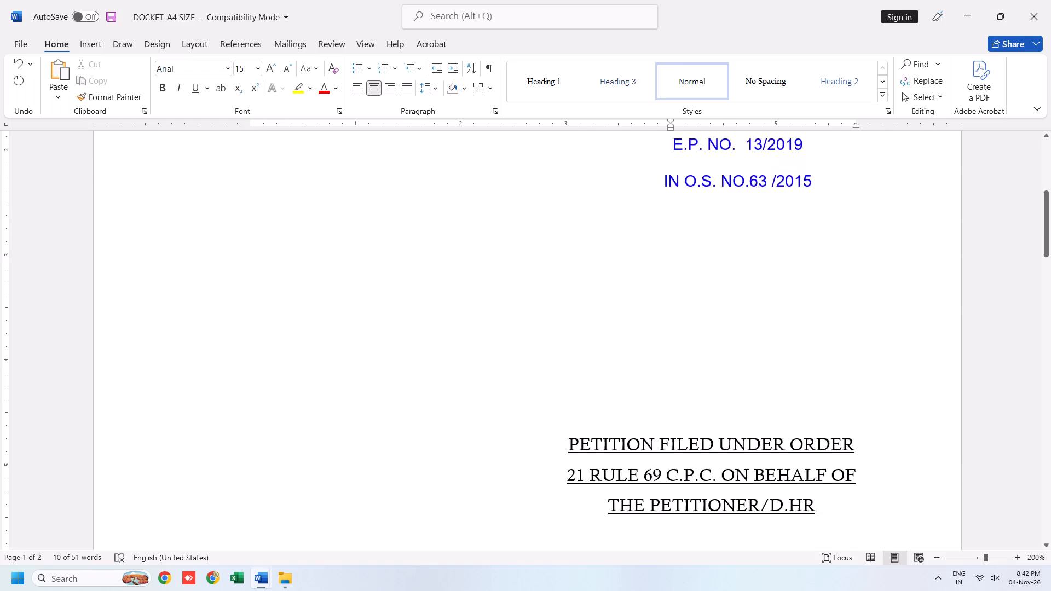
scroll(745, 456, down, 4)
scroll(725, 408, down, 6)
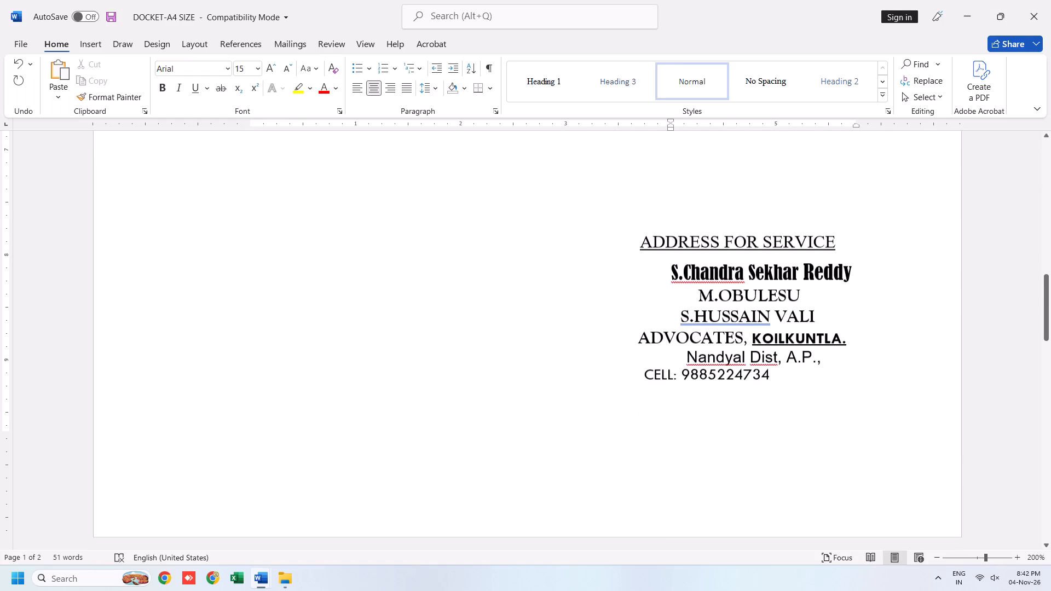
drag(701, 298, 707, 298)
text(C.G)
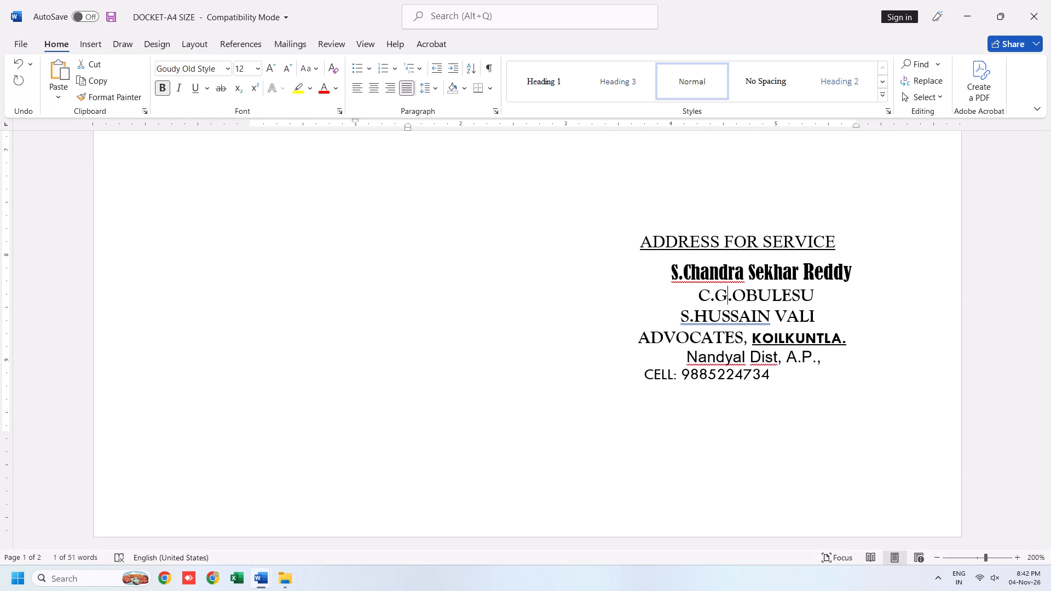
click(702, 199)
Indent the CELL line with seven spaces so it sits more centrally beneath the advocates' address.
click(639, 366)
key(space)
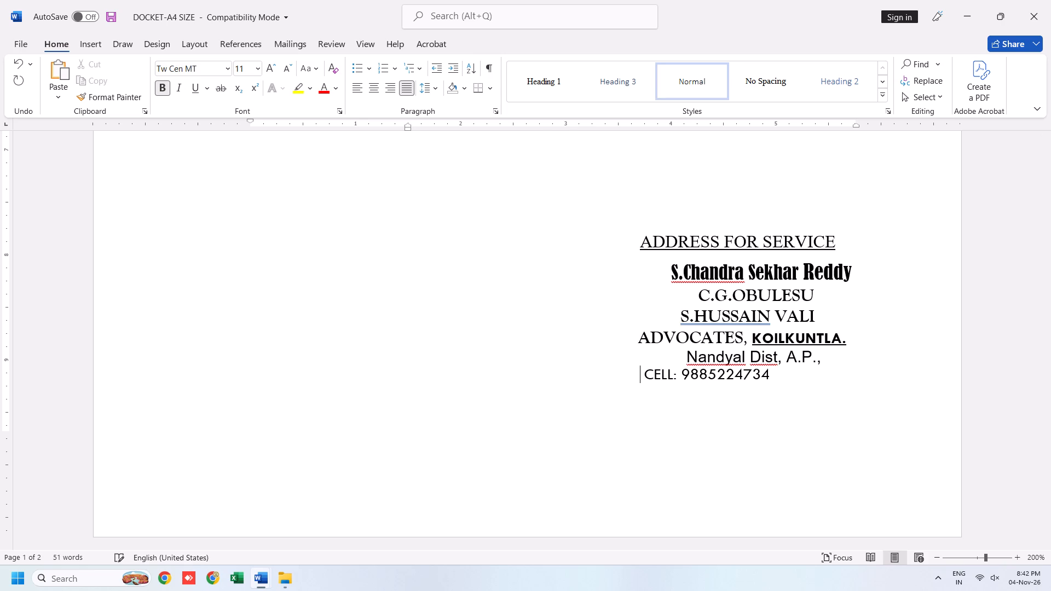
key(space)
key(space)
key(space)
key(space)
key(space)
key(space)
Insert extra blank lines above ADDRESS FOR SERVICE to move the advocates' block further down the docket.
click(704, 226)
key(Return)
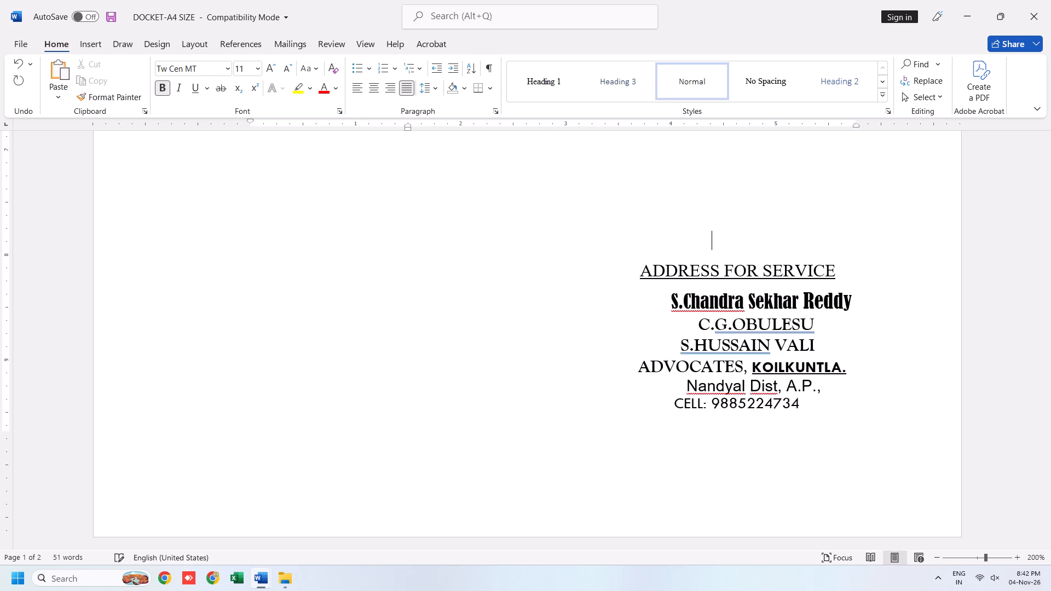
key(Return)
key(Return)
key(Delete)
Print only the docket's current page on the Brother DCP-B7640DW Printer(NETWORK).
scroll(749, 340, up, 14)
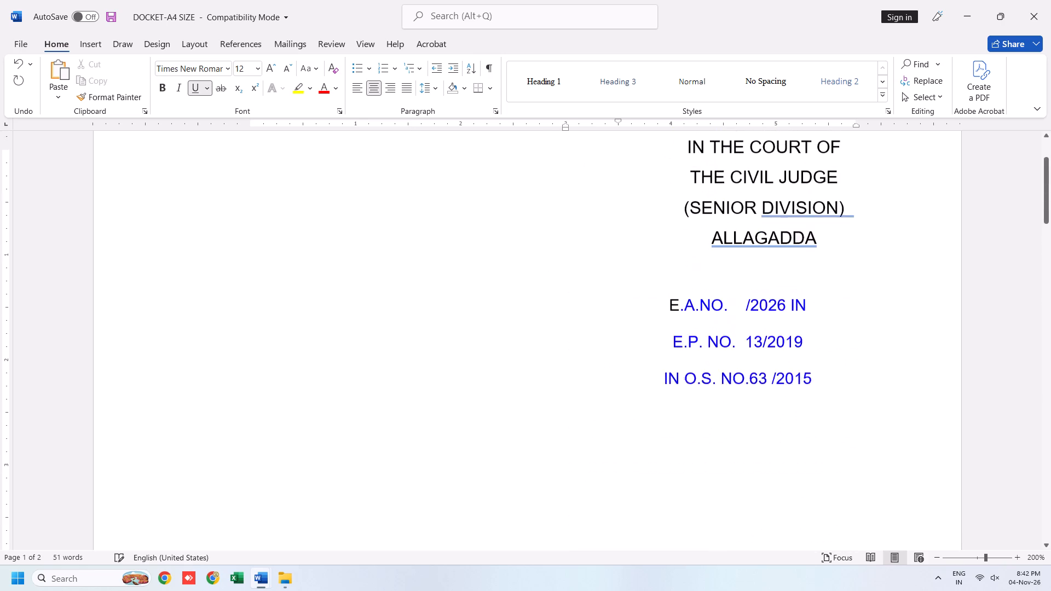
click(755, 287)
key(ctrl+p)
click(192, 253)
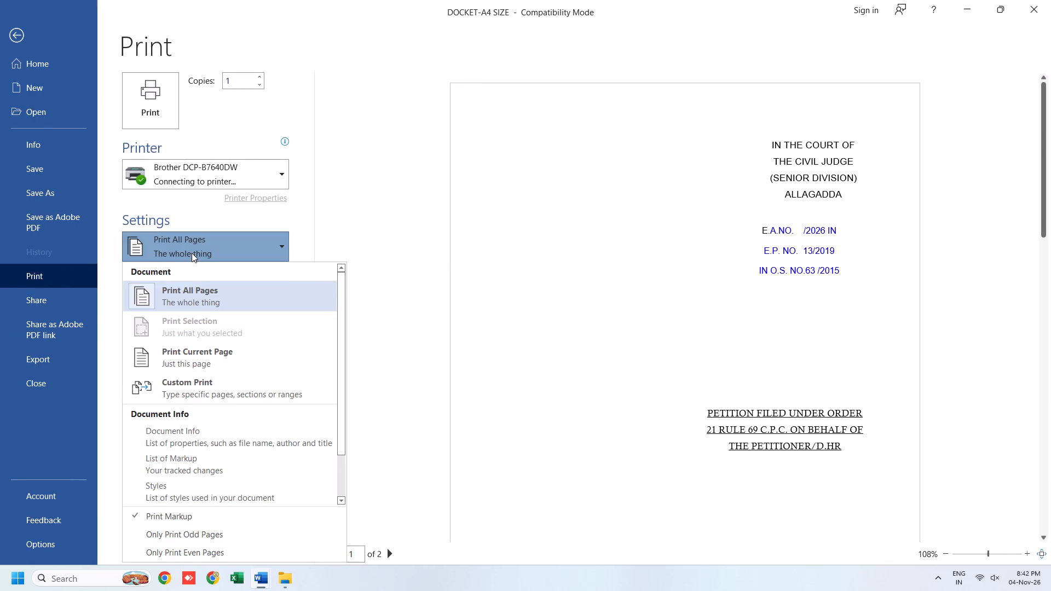
click(203, 358)
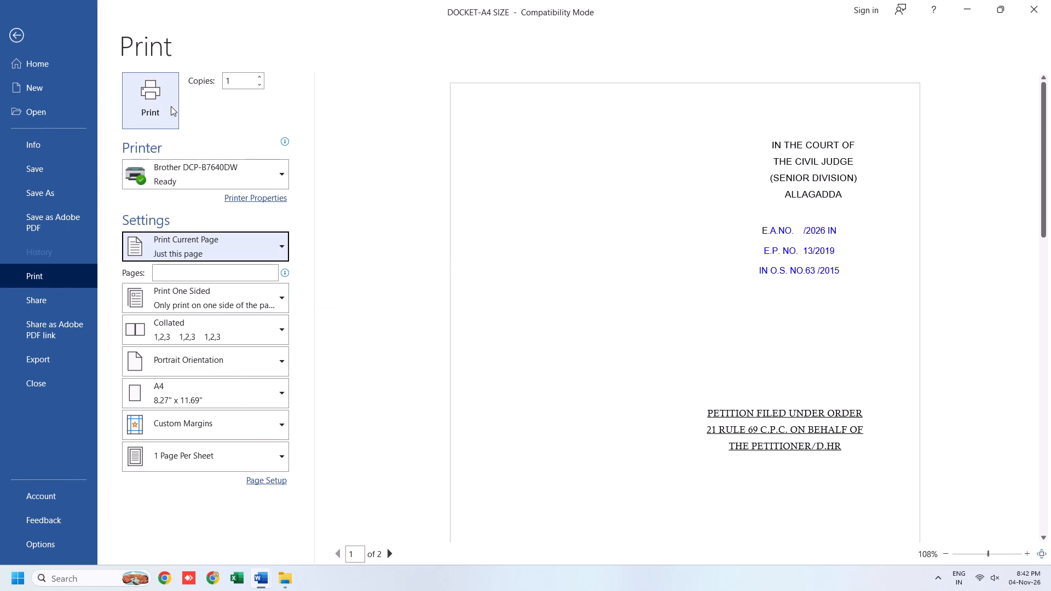
click(222, 161)
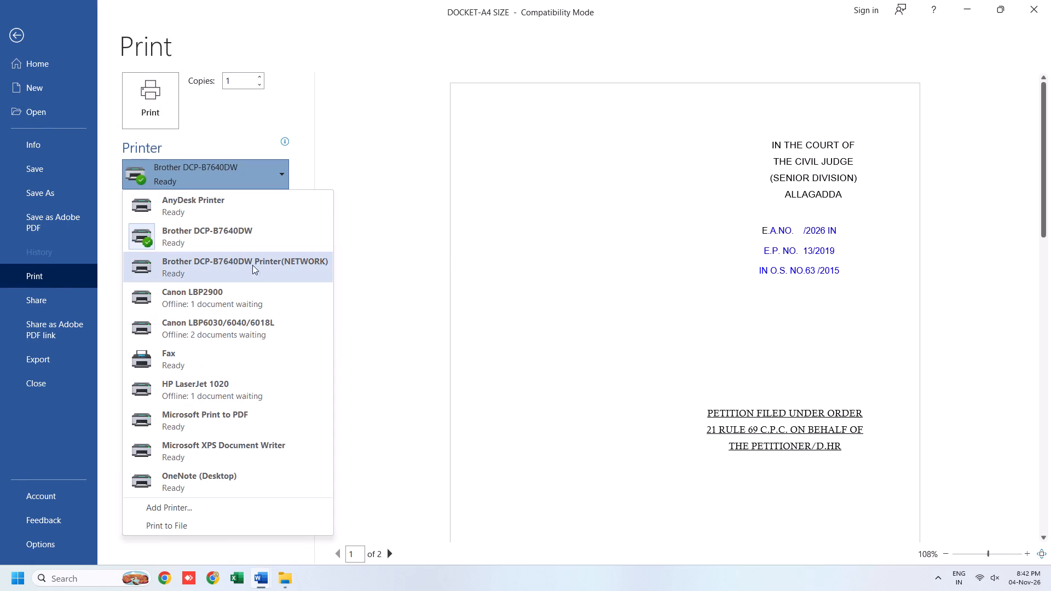
click(234, 262)
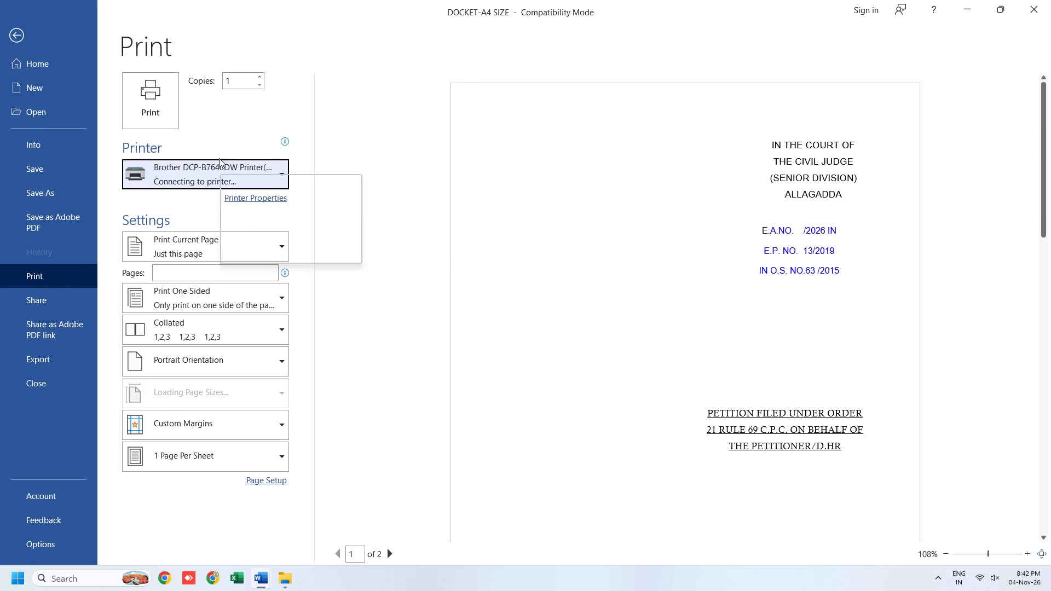
click(153, 102)
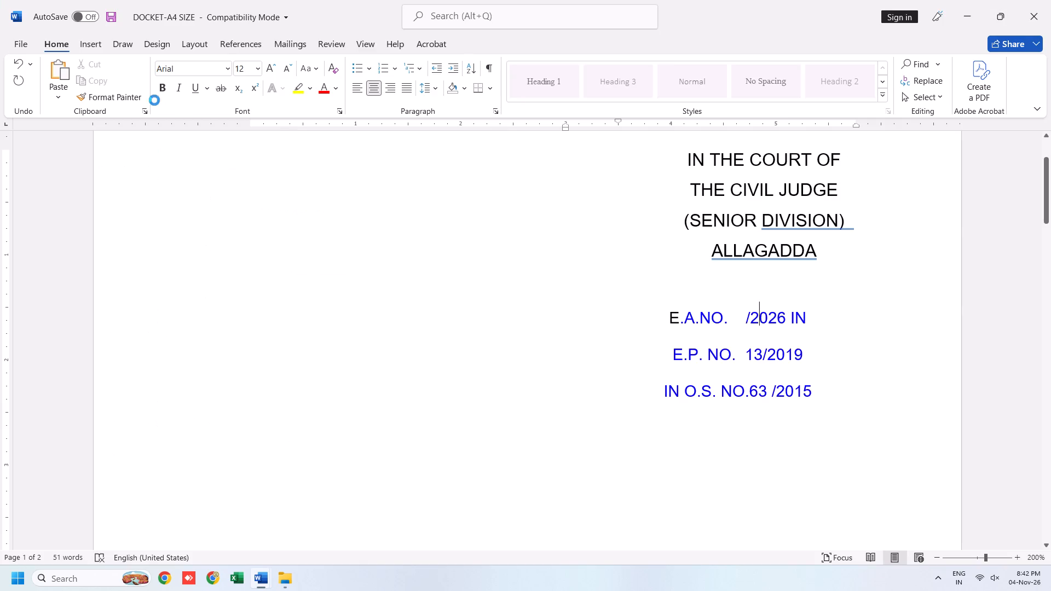
click(755, 266)
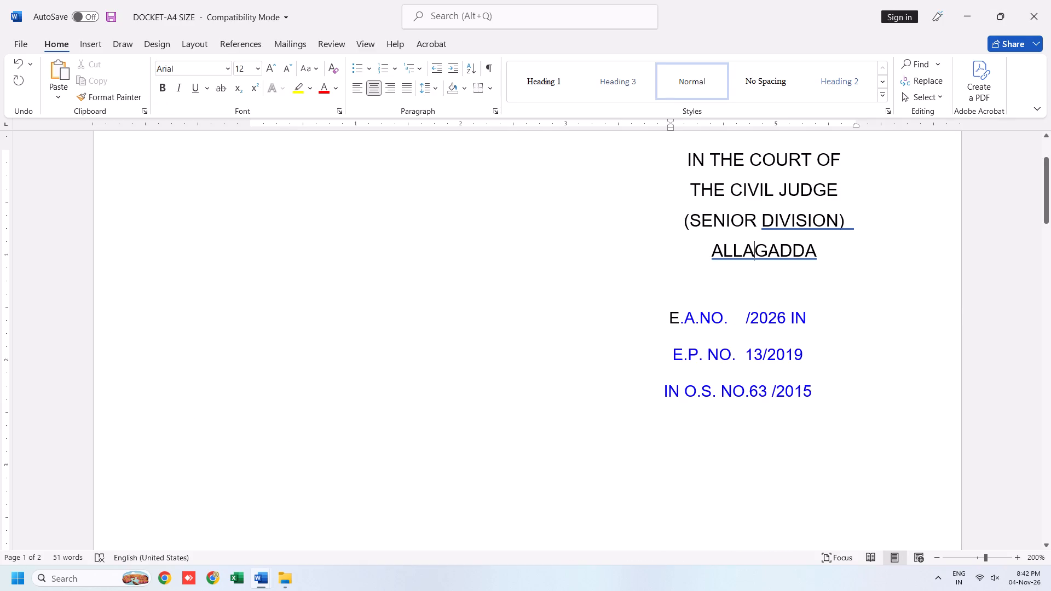
Save and close the DOCKET-A4 SIZE document and the E.P. sale adjournment petition.
click(1040, 20)
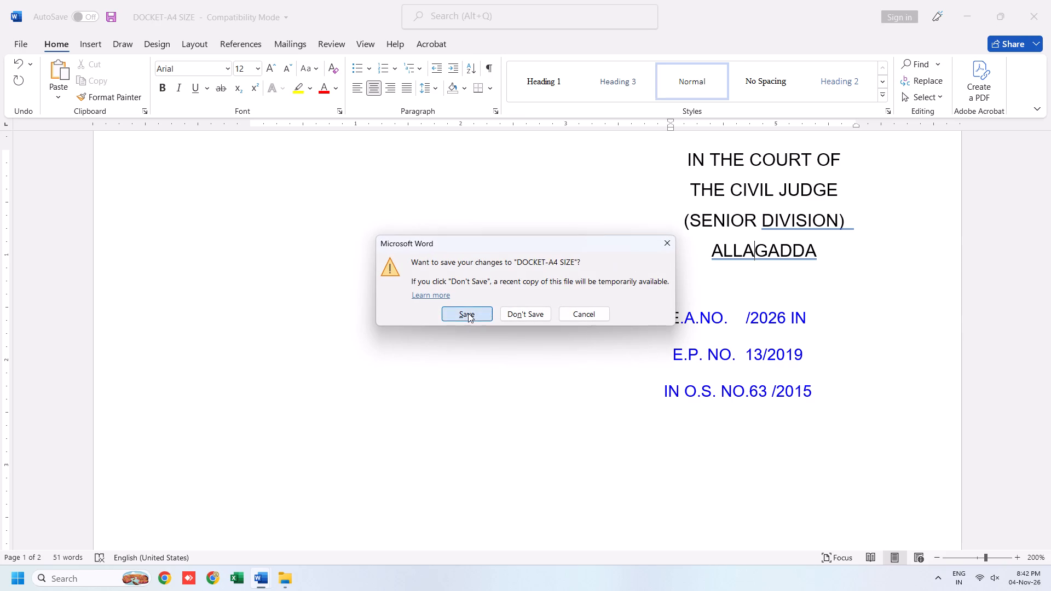
click(468, 313)
click(498, 334)
key(ctrl+s)
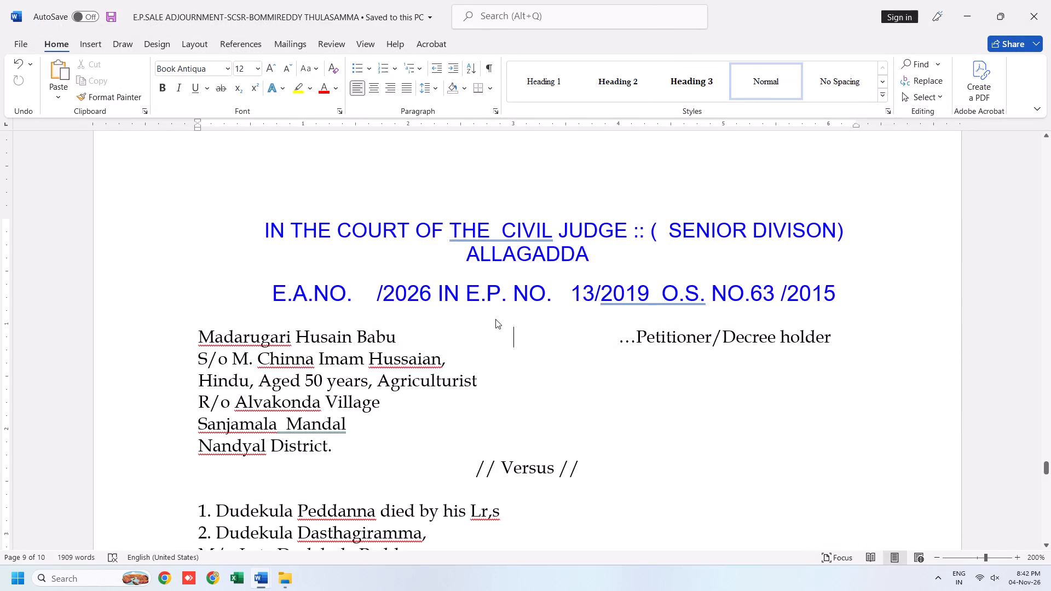
key(alt+F4)
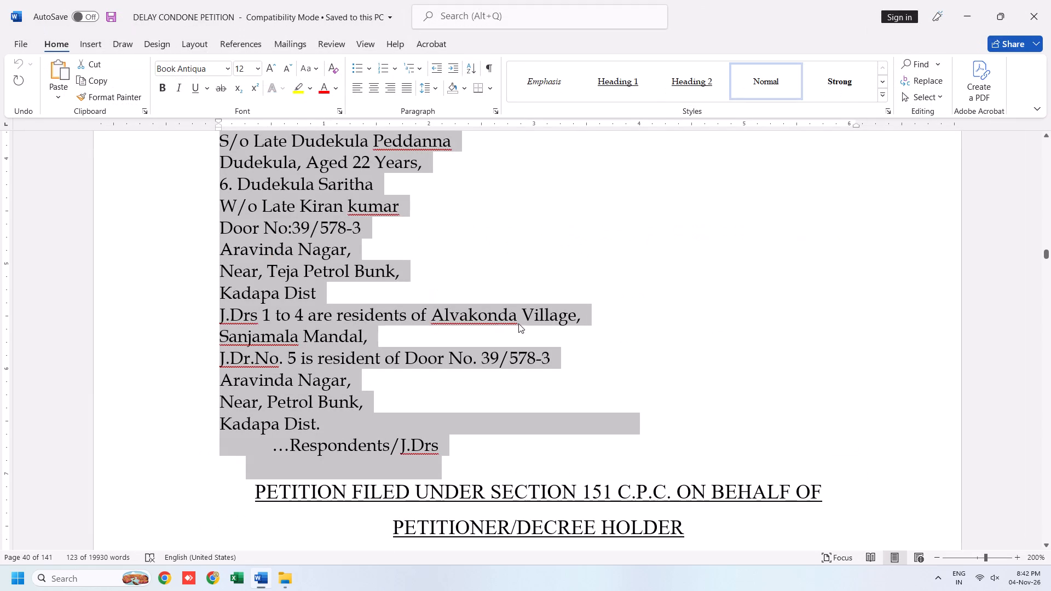
Close the DELAY CONDONE PETITION document and the file browser window showing folder D.
click(1040, 19)
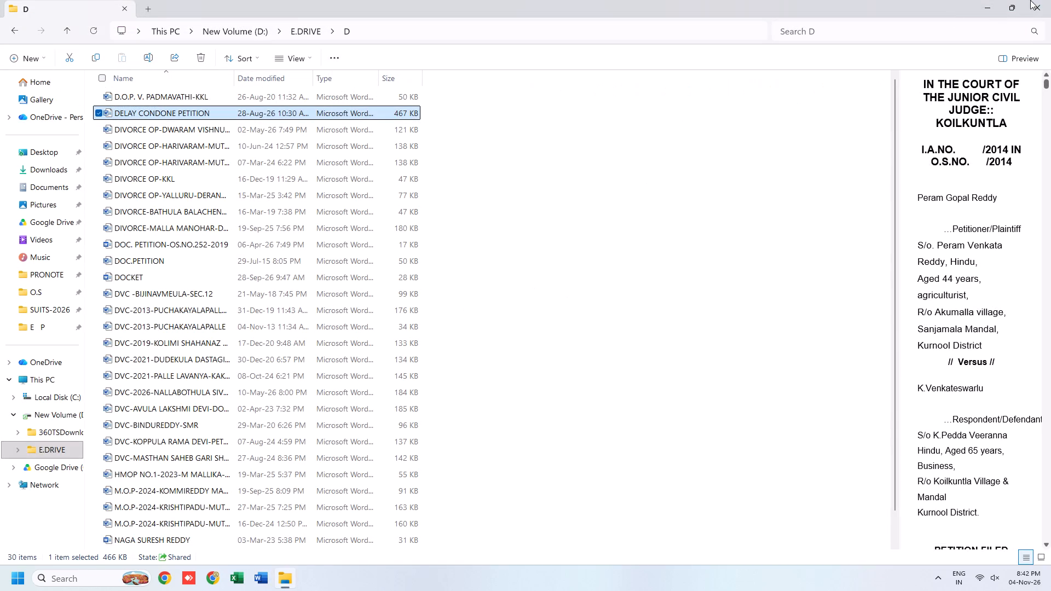
click(1043, 13)
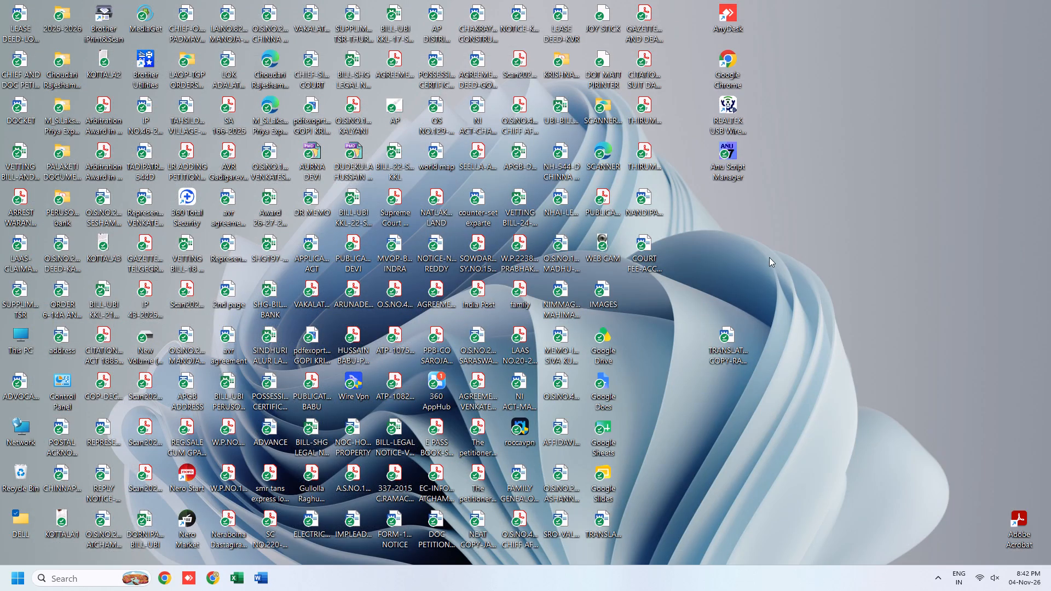
Open the Shut Down Windows dialog from the desktop to turn off the PC.
key(alt+F4)
right_click(838, 240)
click(866, 291)
key(alt+F4)
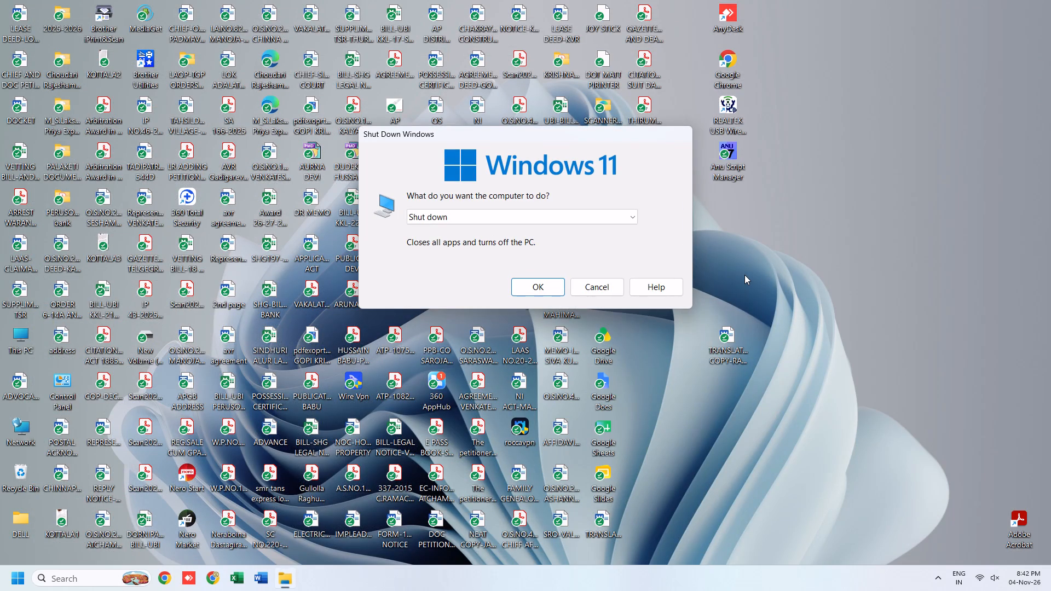